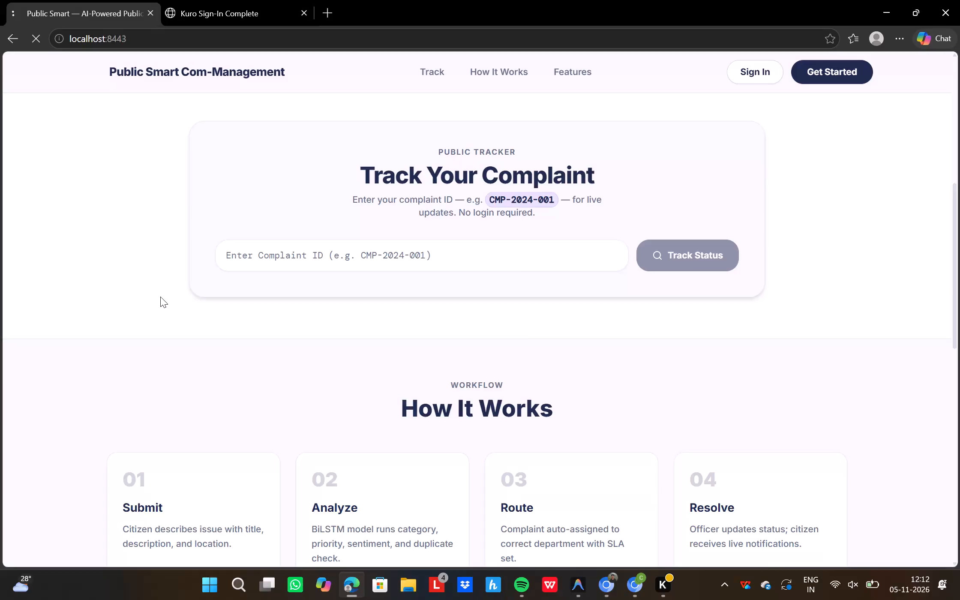
Sign in from the landing page to open the citizen dashboard.
{"action": "scroll", "coordinate": [160, 297], "scroll_direction": "up", "scroll_amount": 4}
{"action": "scroll", "coordinate": [160, 297], "scroll_direction": "right", "scroll_amount": 3}
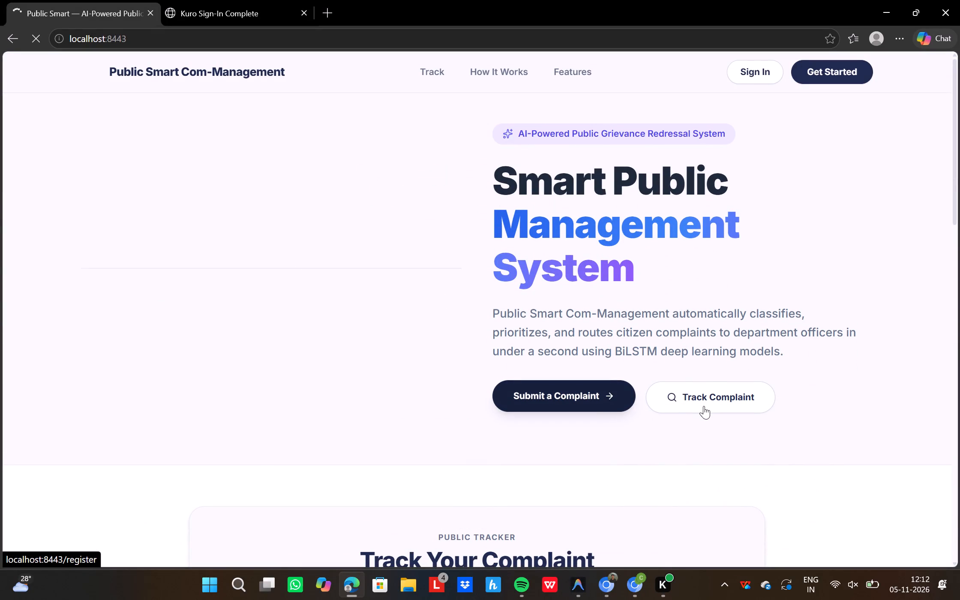
{"action": "left_click", "coordinate": [750, 79]}
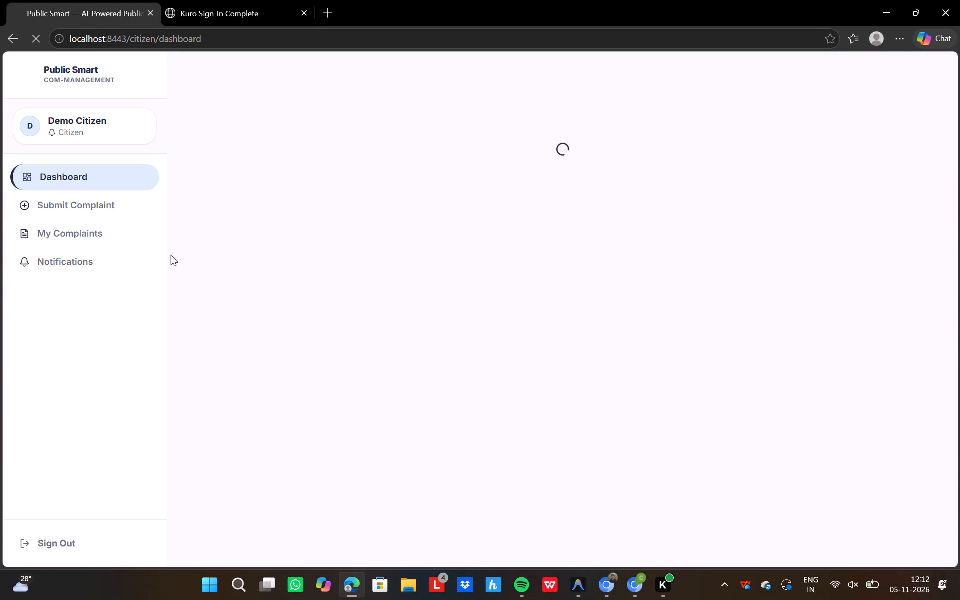
Look through the citizen portal's Submit Complaint, Dashboard, My Complaints and Notifications pages, ending back on Notifications.
{"action": "left_click", "coordinate": [72, 217]}
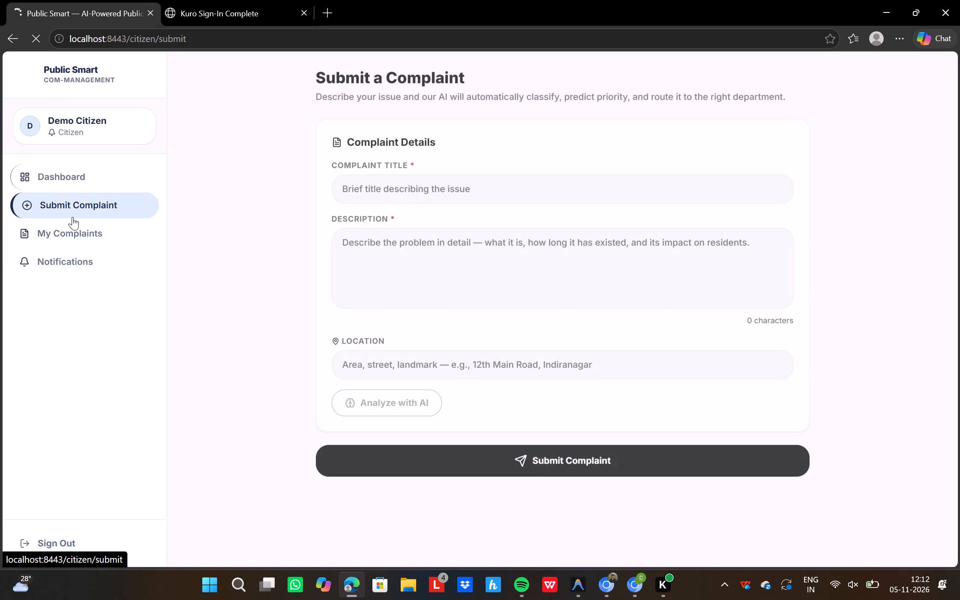
{"action": "left_click", "coordinate": [95, 171]}
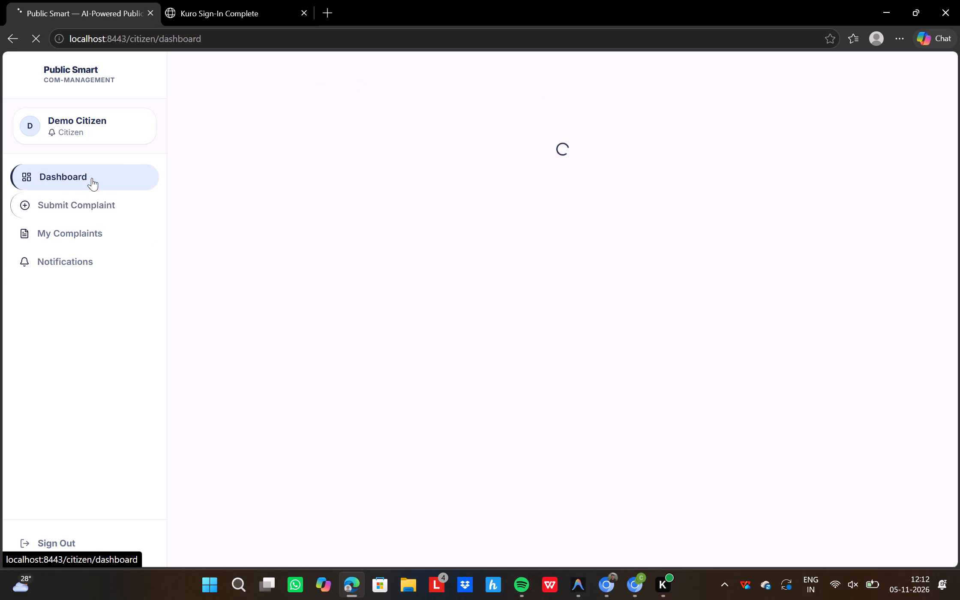
{"action": "left_click", "coordinate": [77, 230]}
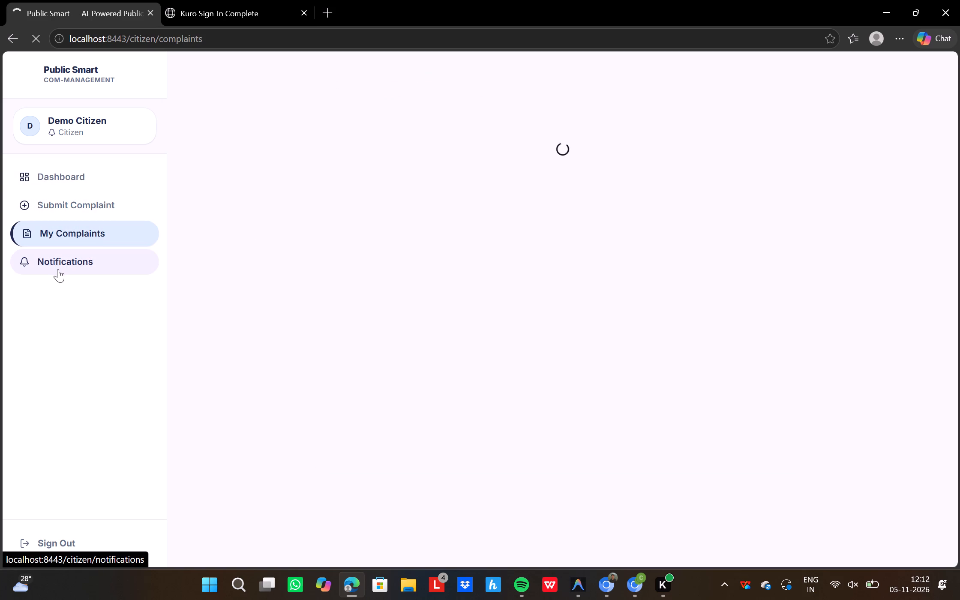
{"action": "left_click", "coordinate": [58, 269]}
{"action": "left_click", "coordinate": [92, 183]}
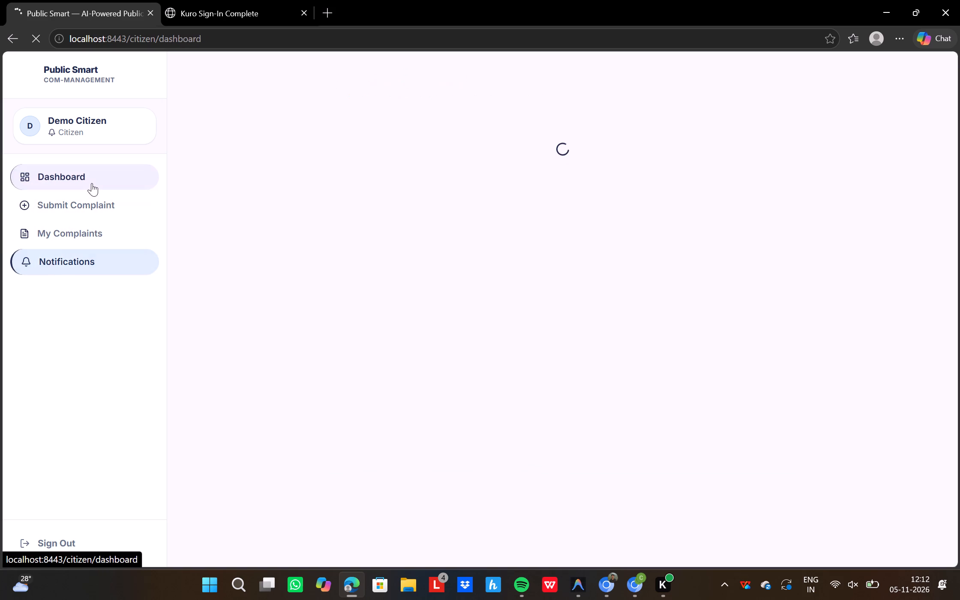
{"action": "left_click", "coordinate": [89, 11]}
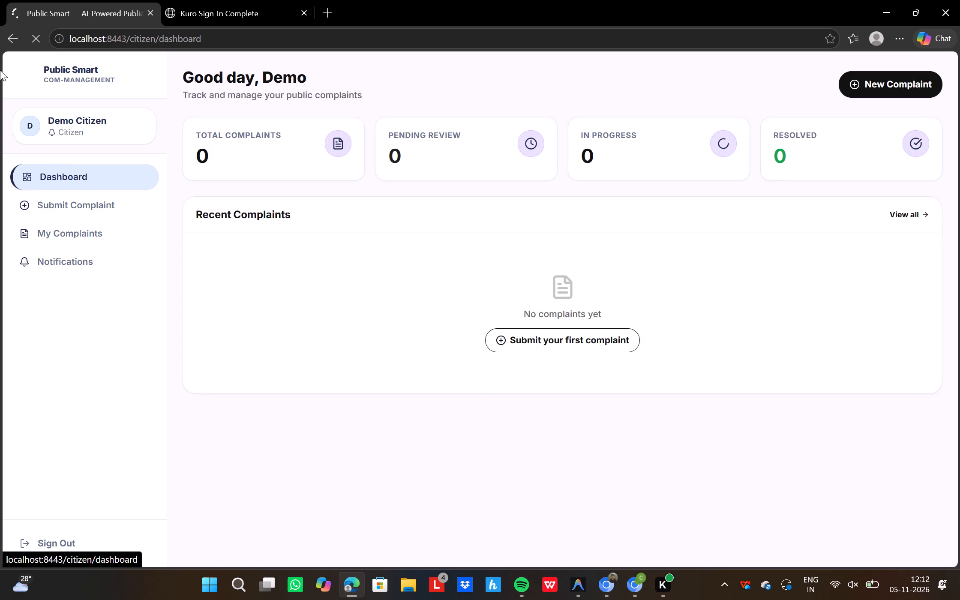
{"action": "left_click", "coordinate": [9, 33]}
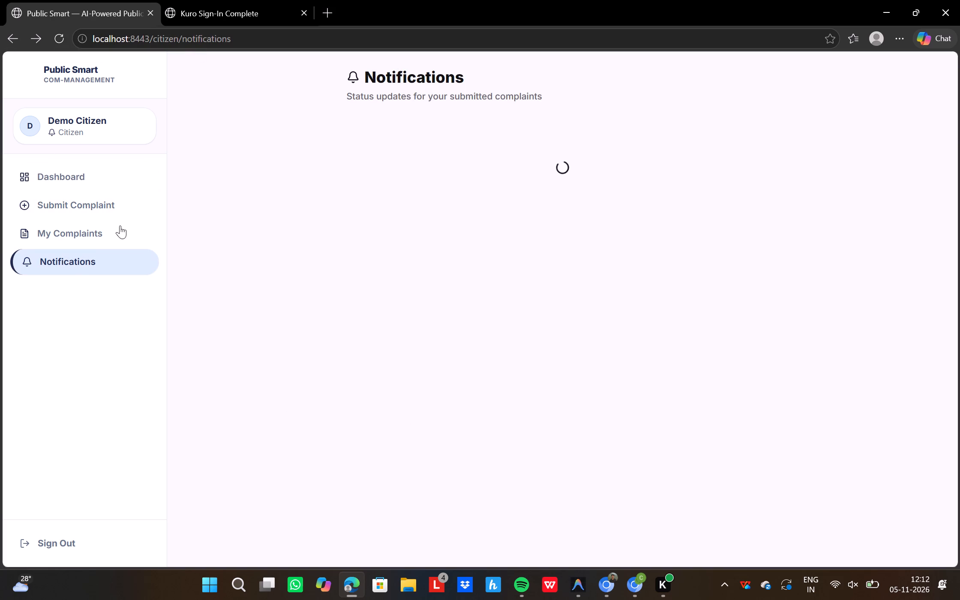
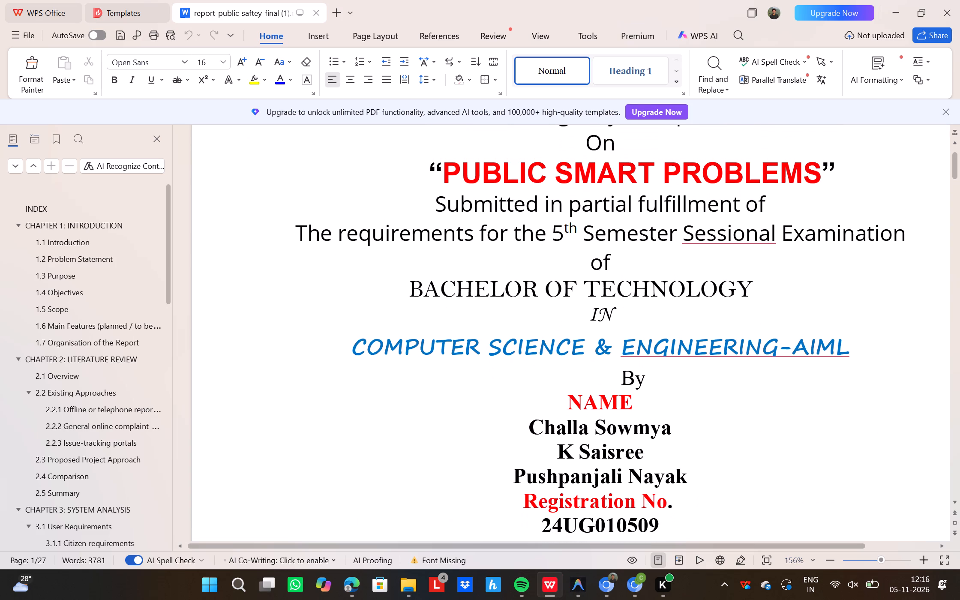
{"action": "scroll", "coordinate": [542, 376], "scroll_direction": "down", "scroll_amount": 2}
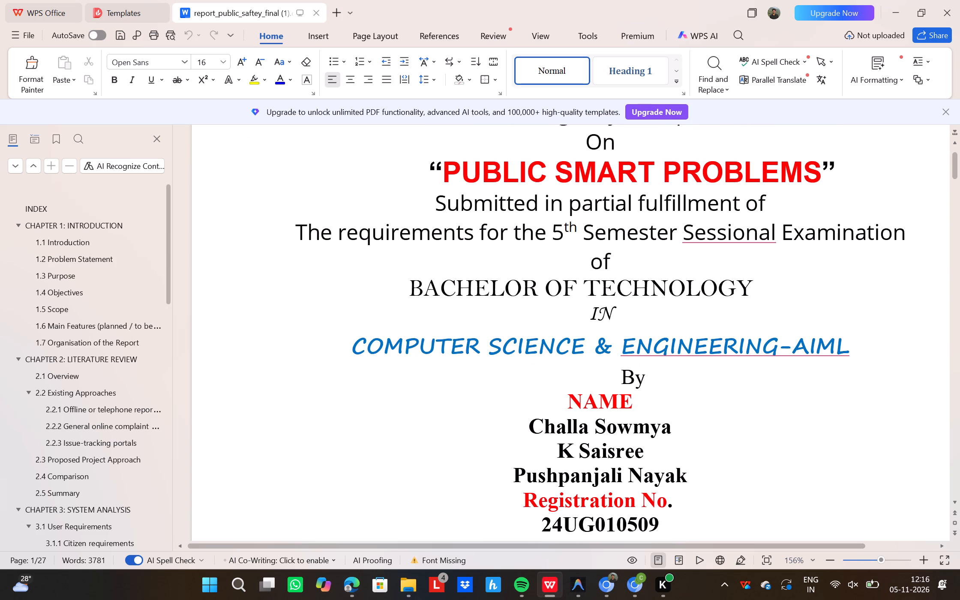
{"action": "scroll", "coordinate": [542, 376], "scroll_direction": "down", "scroll_amount": 3}
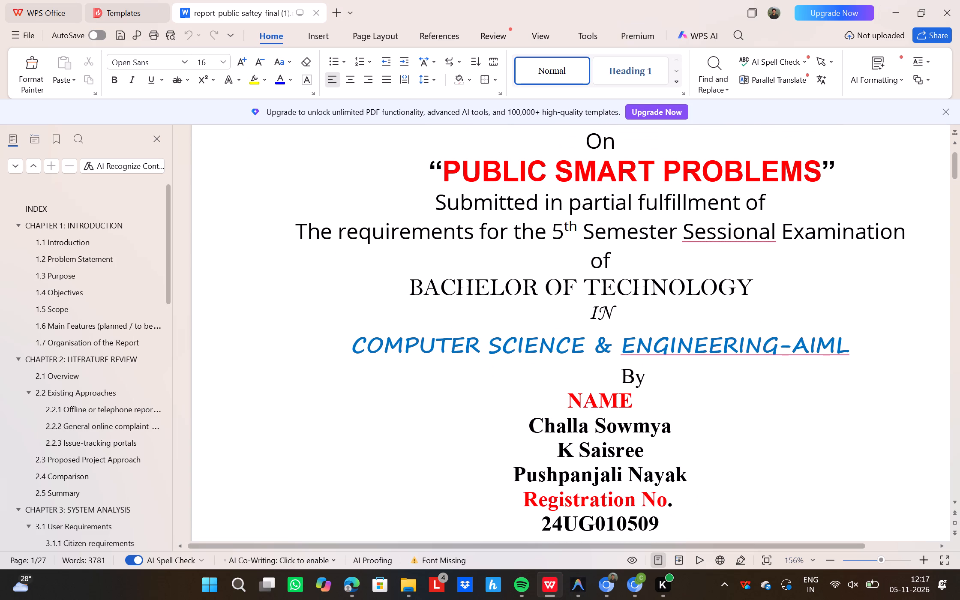
{"action": "scroll", "coordinate": [542, 376], "scroll_direction": "down", "scroll_amount": 4}
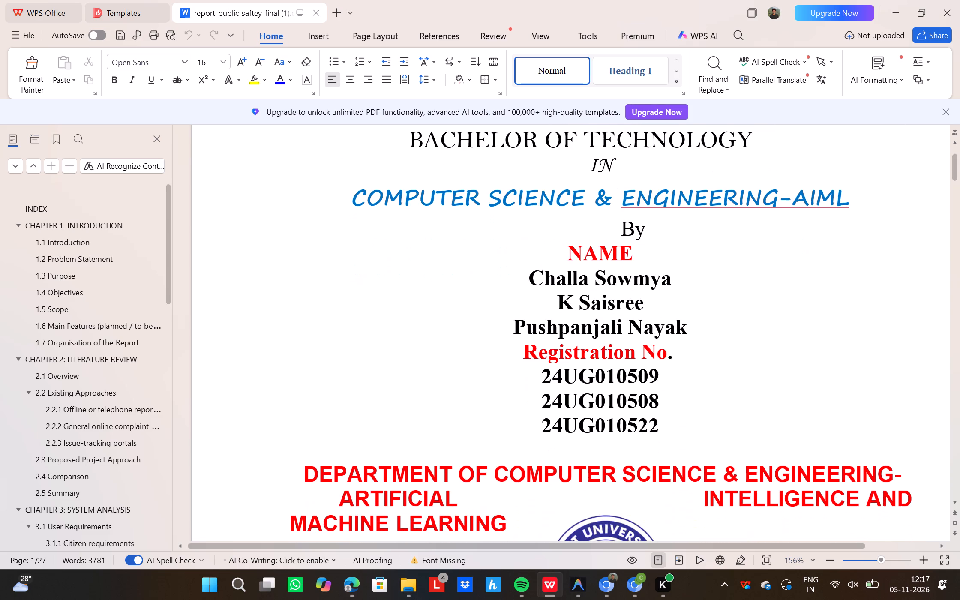
{"action": "scroll", "coordinate": [542, 376], "scroll_direction": "down", "scroll_amount": 2}
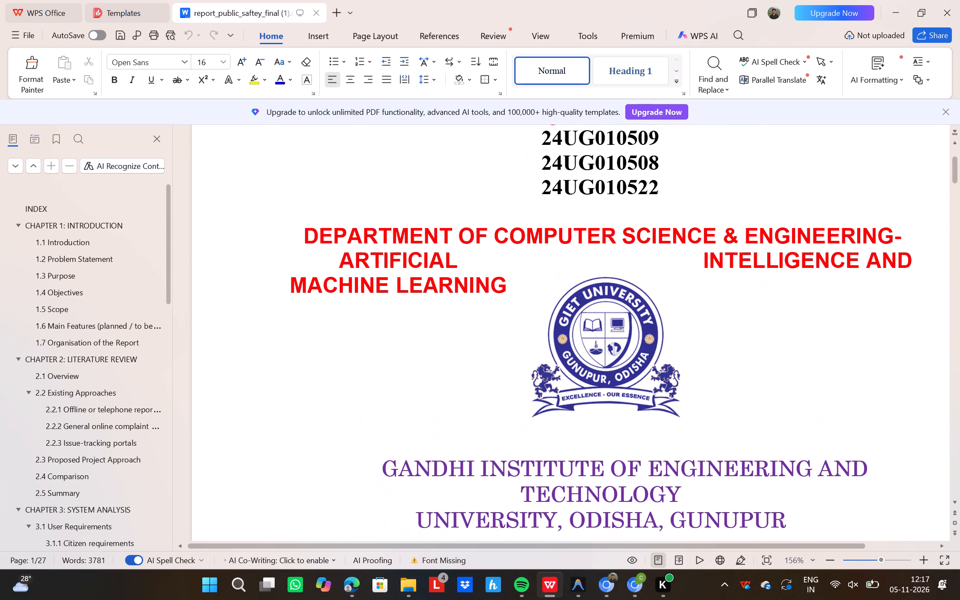
{"action": "scroll", "coordinate": [542, 376], "scroll_direction": "down", "scroll_amount": 4}
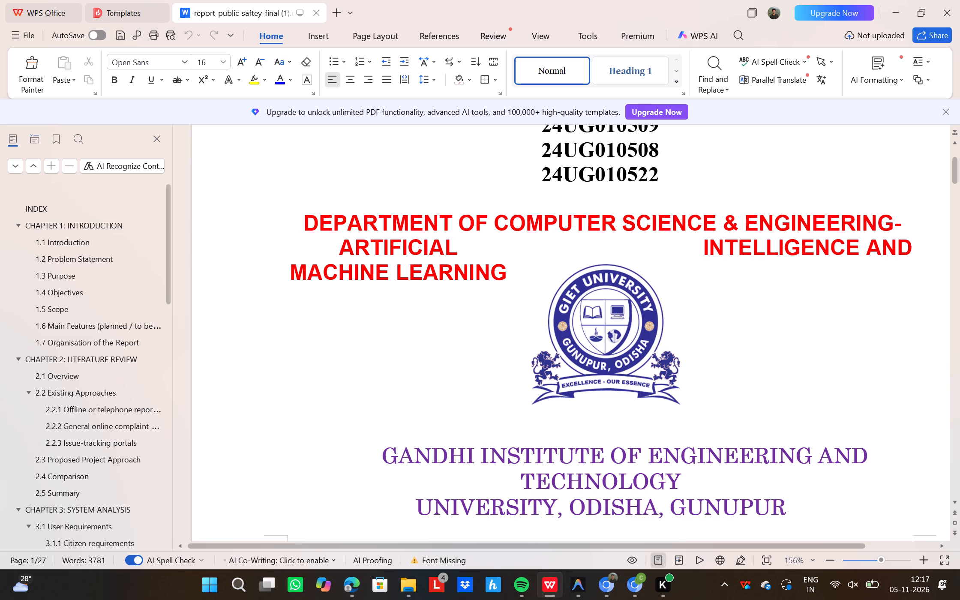
{"action": "scroll", "coordinate": [542, 376], "scroll_direction": "down", "scroll_amount": 1}
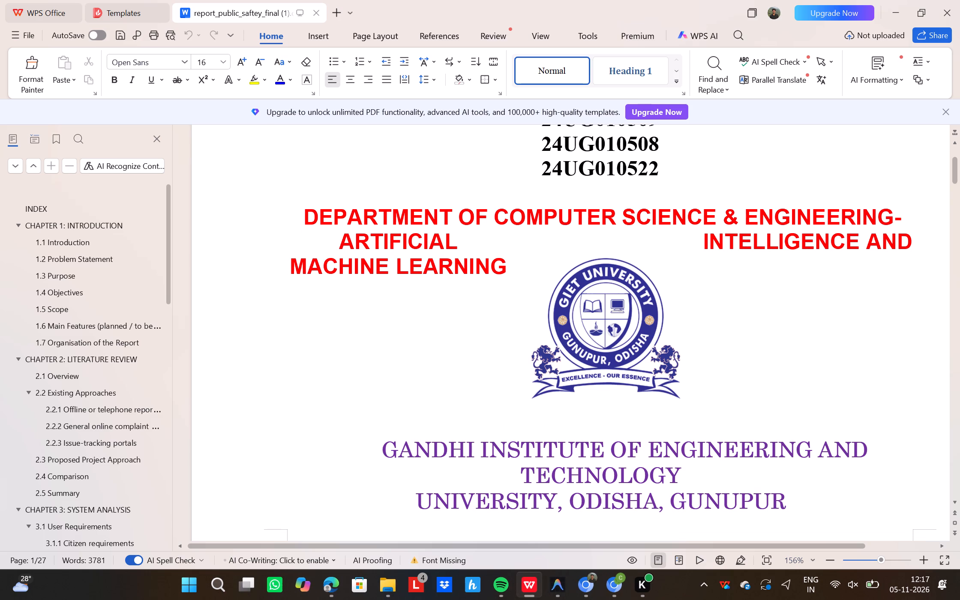
Reposition the university logo on the cover page so it sits below the complete two-line department heading.
{"action": "left_click", "coordinate": [610, 294]}
{"action": "left_click_drag", "start_coordinate": [610, 294], "coordinate": [598, 321]}
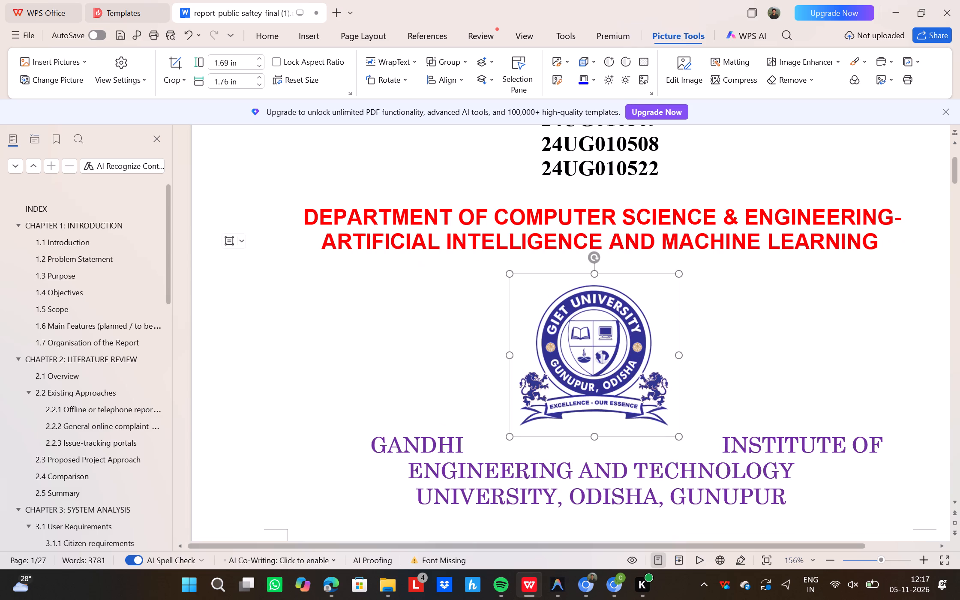
{"action": "left_click_drag", "start_coordinate": [587, 326], "coordinate": [594, 318]}
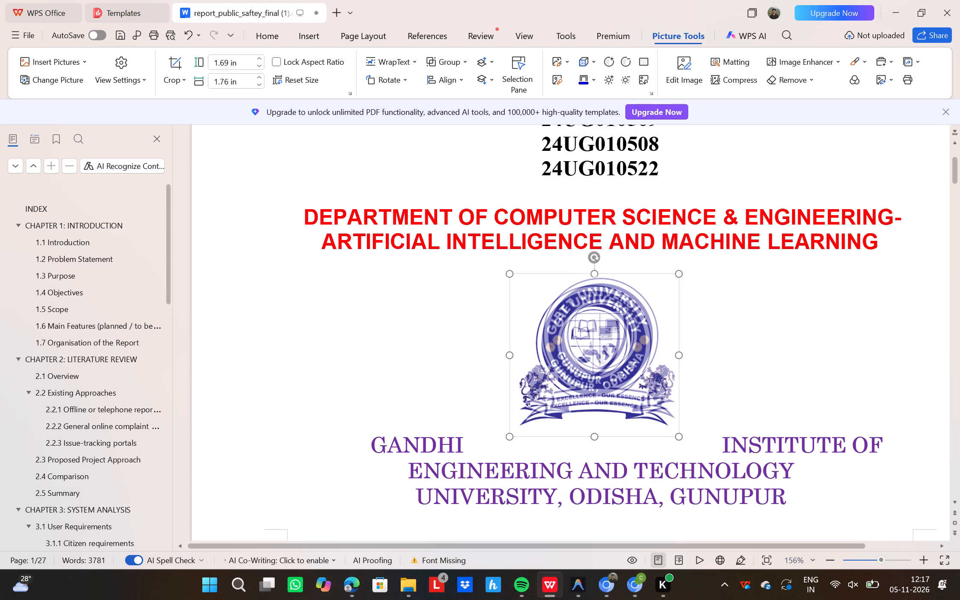
{"action": "left_click_drag", "start_coordinate": [594, 318], "coordinate": [586, 312]}
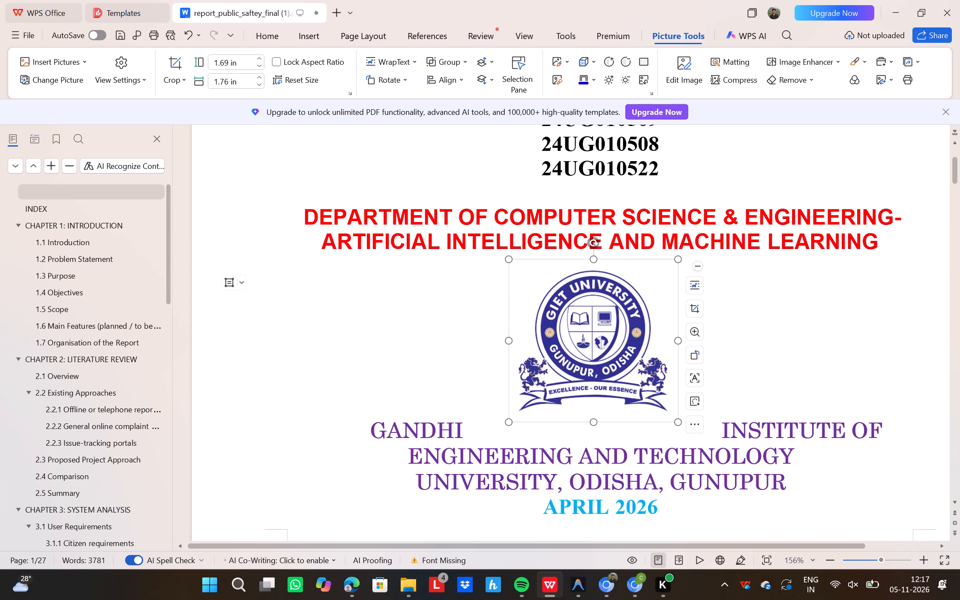
{"action": "left_click_drag", "start_coordinate": [563, 340], "coordinate": [547, 339]}
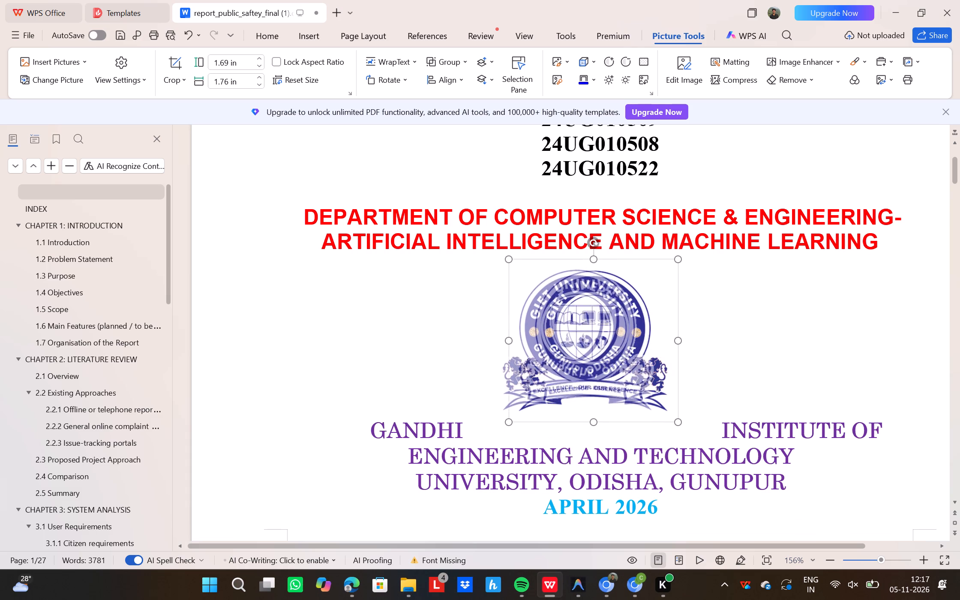
{"action": "left_click_drag", "start_coordinate": [547, 339], "coordinate": [551, 331]}
{"action": "left_click_drag", "start_coordinate": [551, 331], "coordinate": [555, 333]}
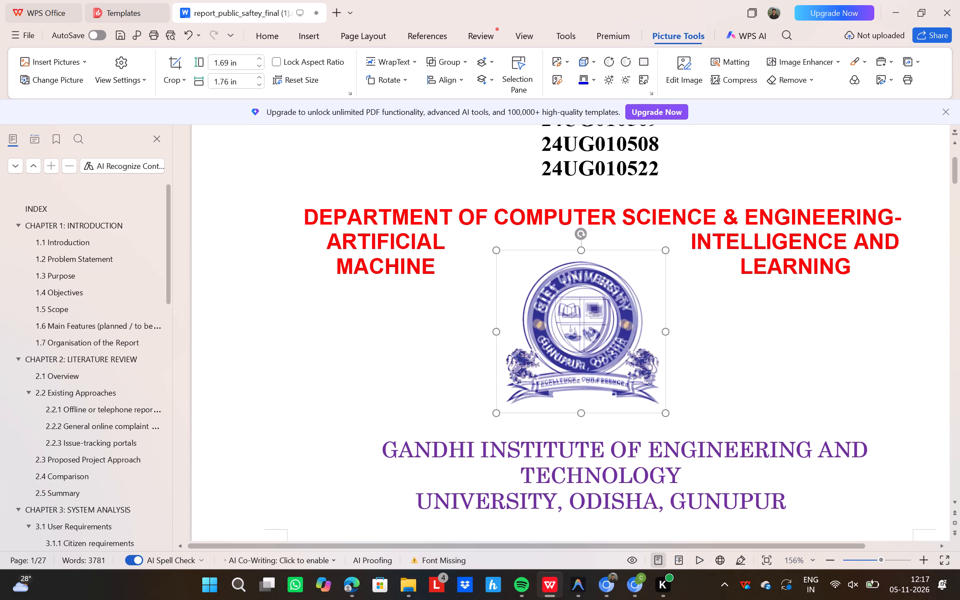
{"action": "left_click_drag", "start_coordinate": [555, 333], "coordinate": [544, 339]}
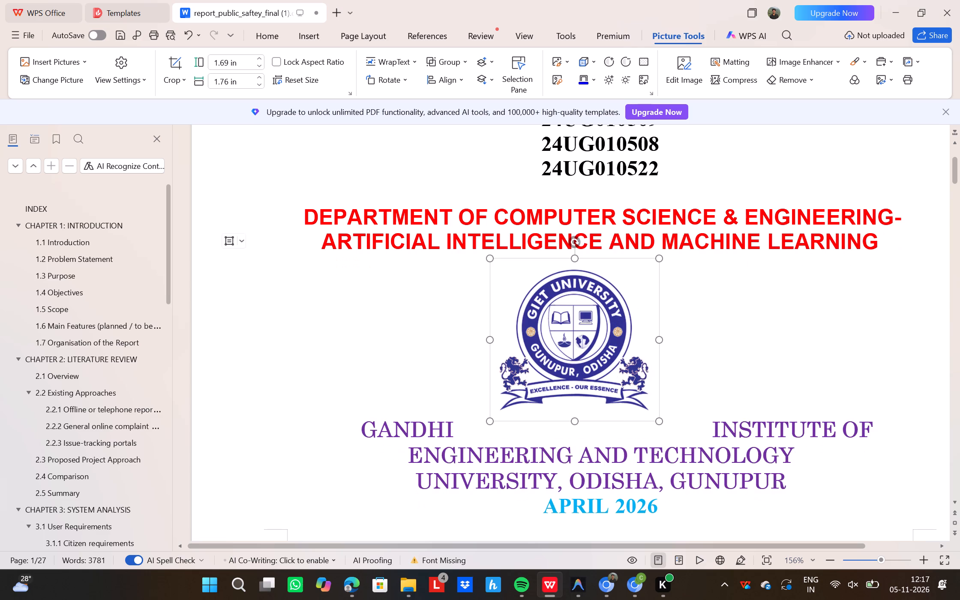
{"action": "left_click_drag", "start_coordinate": [544, 338], "coordinate": [539, 337]}
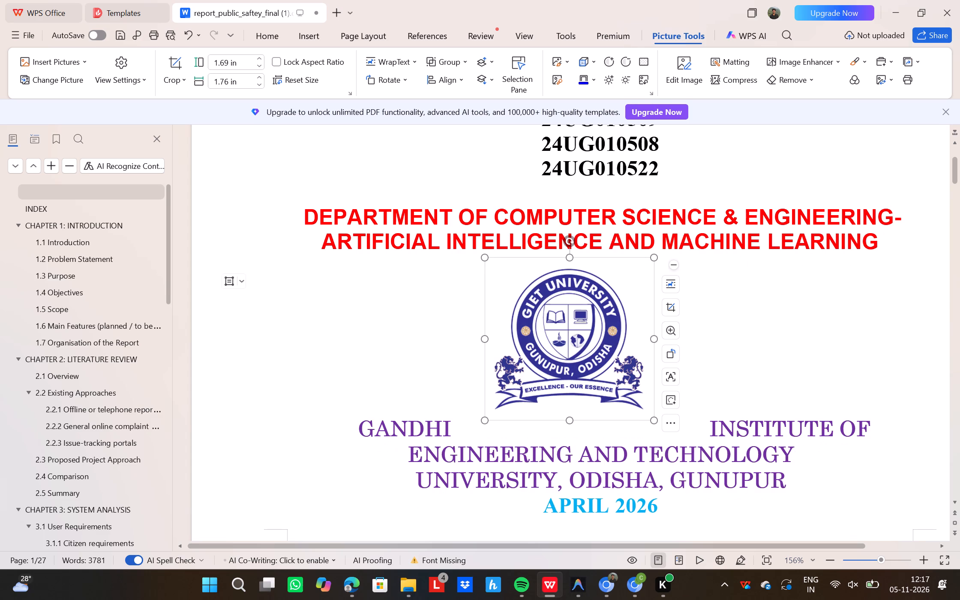
Shrink the cover page's university logo to about 1.52 in high and 1.66 in wide.
{"action": "left_click_drag", "start_coordinate": [652, 418], "coordinate": [642, 402]}
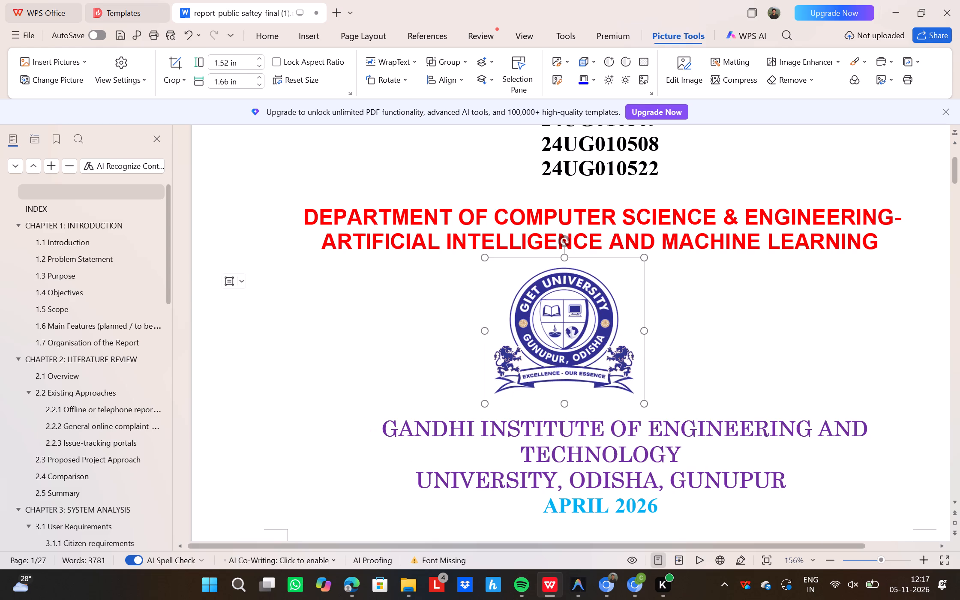
{"action": "left_click", "coordinate": [797, 348]}
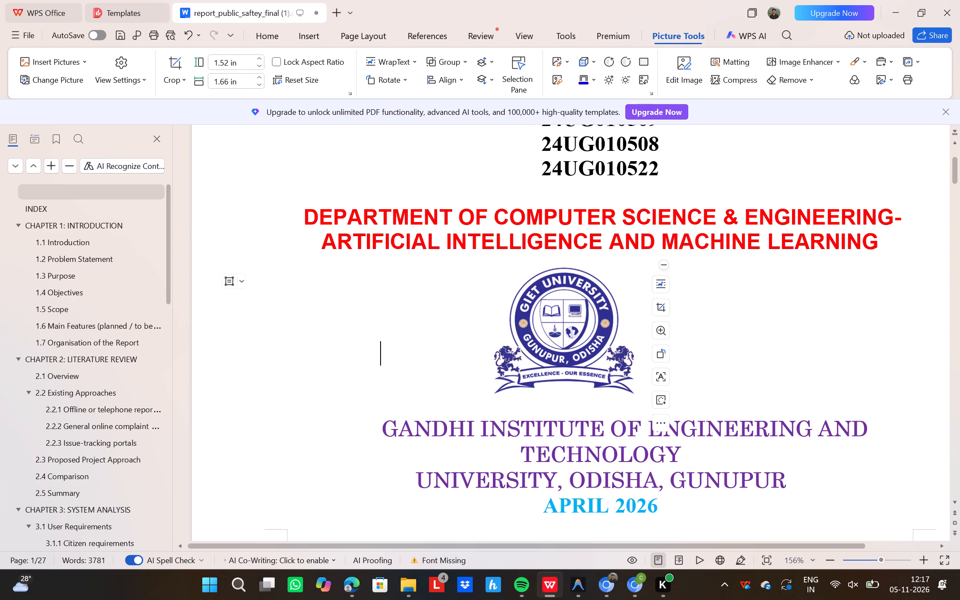
Check the cover page layout and nudge the university logo slightly to the right between the department heading and institute name.
{"action": "scroll", "coordinate": [570, 321], "scroll_direction": "up", "scroll_amount": 4}
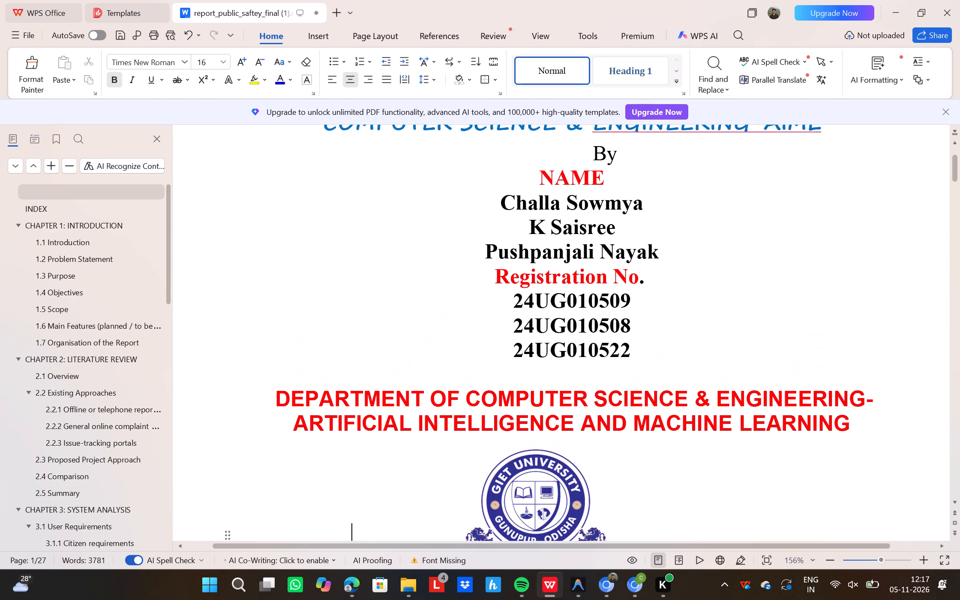
{"action": "scroll", "coordinate": [570, 321], "scroll_direction": "up", "scroll_amount": 6}
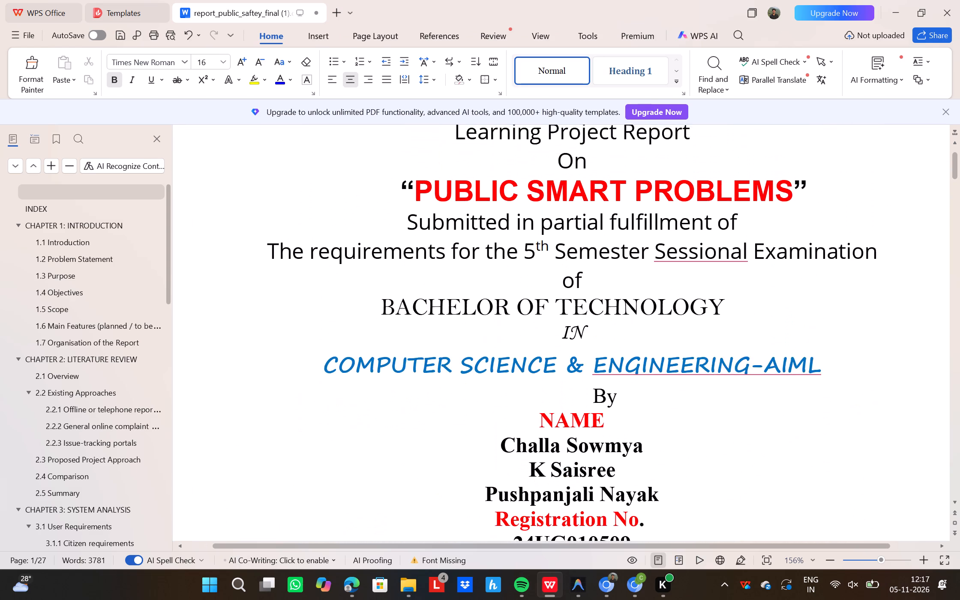
{"action": "scroll", "coordinate": [570, 321], "scroll_direction": "down", "scroll_amount": 3}
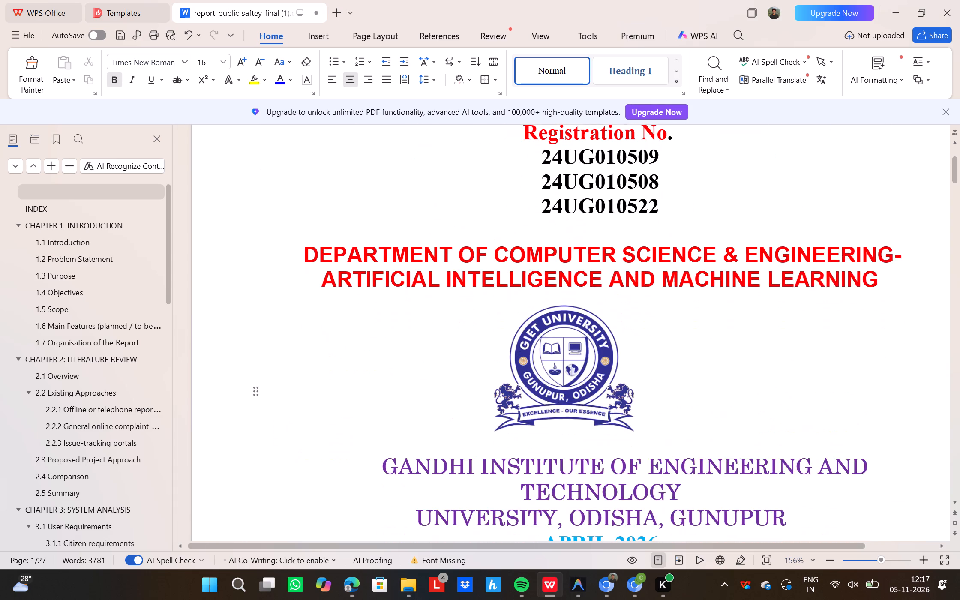
{"action": "scroll", "coordinate": [570, 321], "scroll_direction": "down", "scroll_amount": 3}
{"action": "scroll", "coordinate": [570, 321], "scroll_direction": "up", "scroll_amount": 1}
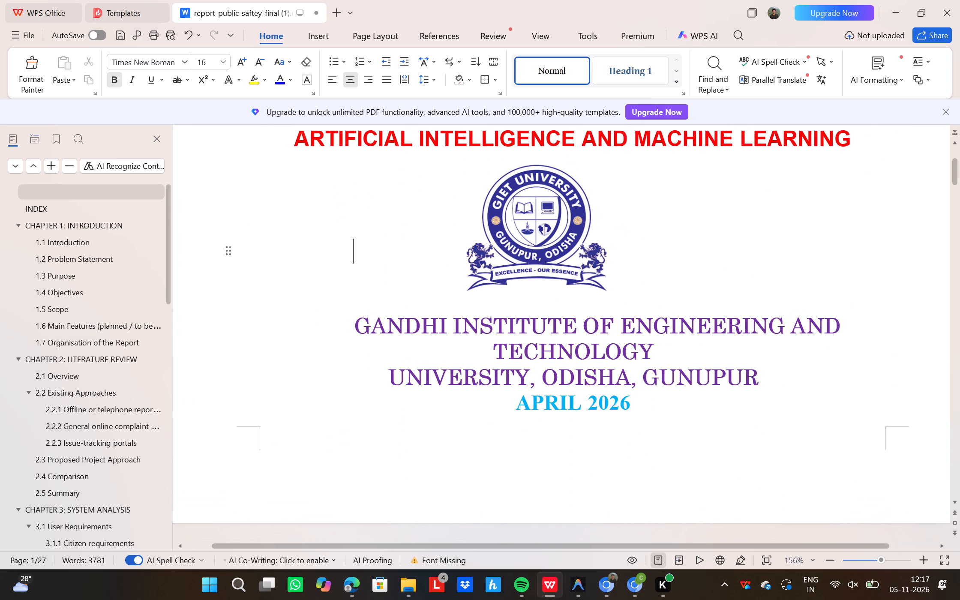
{"action": "scroll", "coordinate": [570, 321], "scroll_direction": "up", "scroll_amount": 1}
{"action": "left_click_drag", "start_coordinate": [549, 258], "coordinate": [552, 259]}
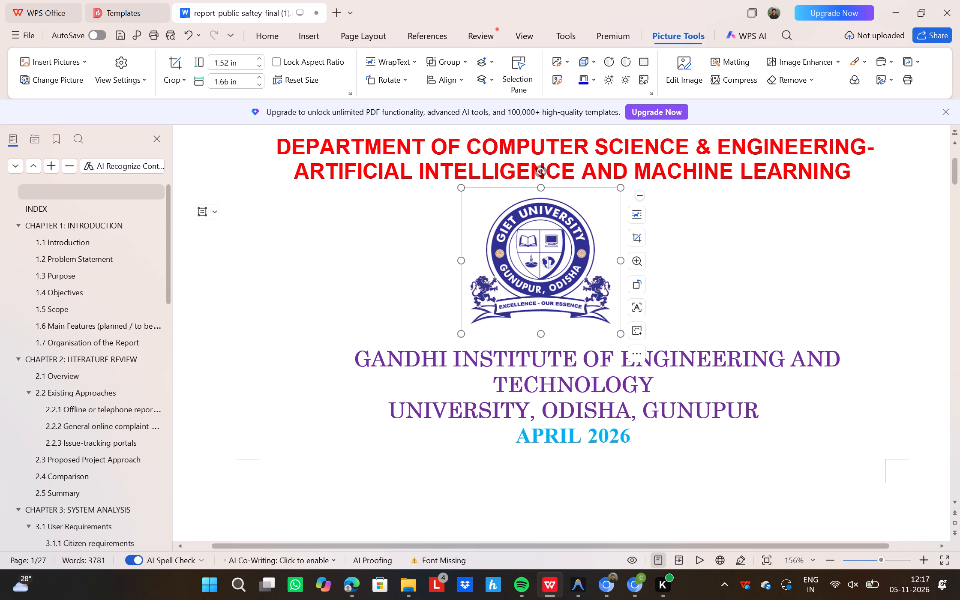
Review the report's certificate page, acknowledgement page and the project overview text on page 4.
{"action": "scroll", "coordinate": [502, 490], "scroll_direction": "down", "scroll_amount": 8}
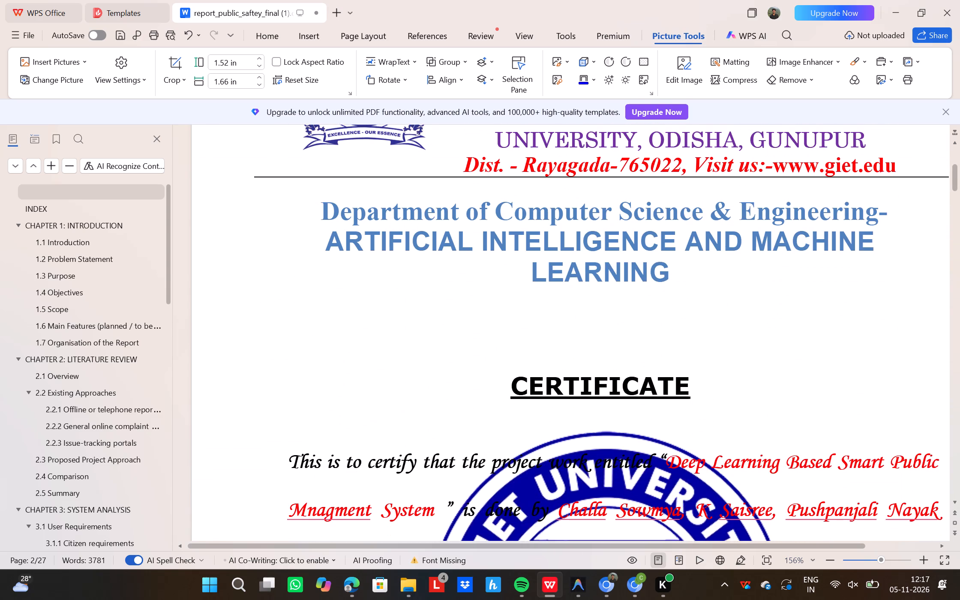
{"action": "scroll", "coordinate": [502, 490], "scroll_direction": "down", "scroll_amount": 3}
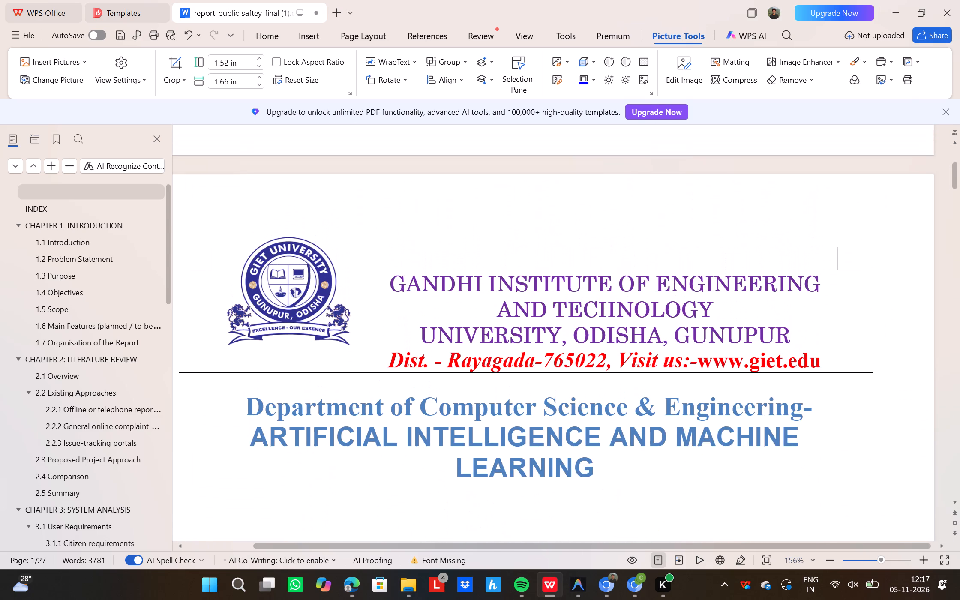
{"action": "scroll", "coordinate": [502, 490], "scroll_direction": "down", "scroll_amount": 6}
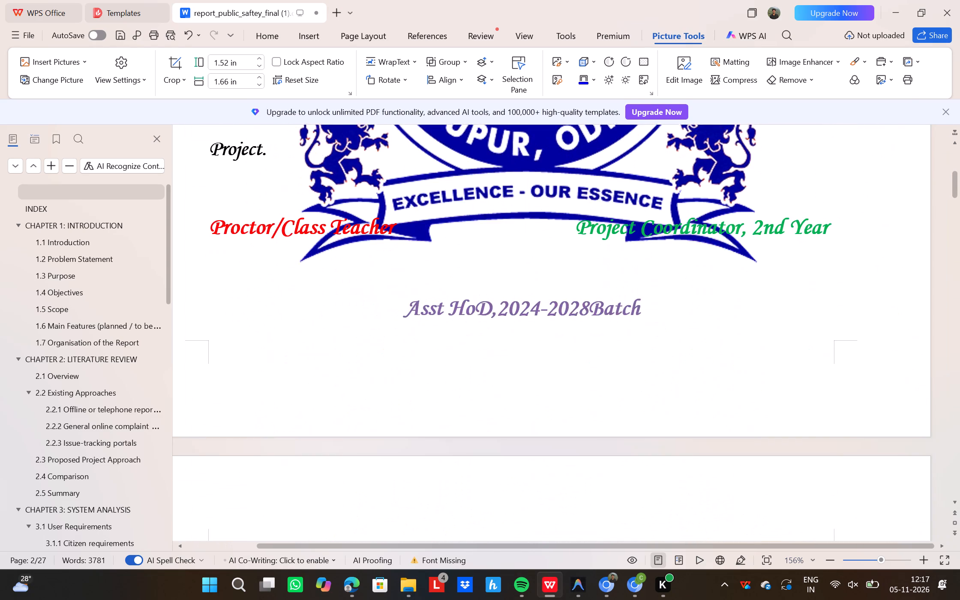
{"action": "scroll", "coordinate": [502, 490], "scroll_direction": "down", "scroll_amount": 2}
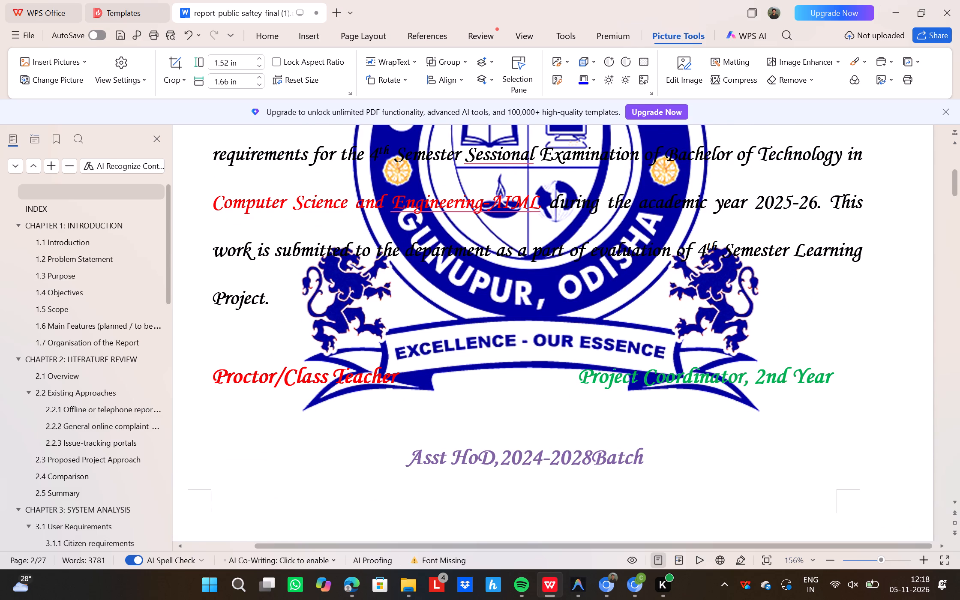
{"action": "scroll", "coordinate": [502, 490], "scroll_direction": "down", "scroll_amount": 4}
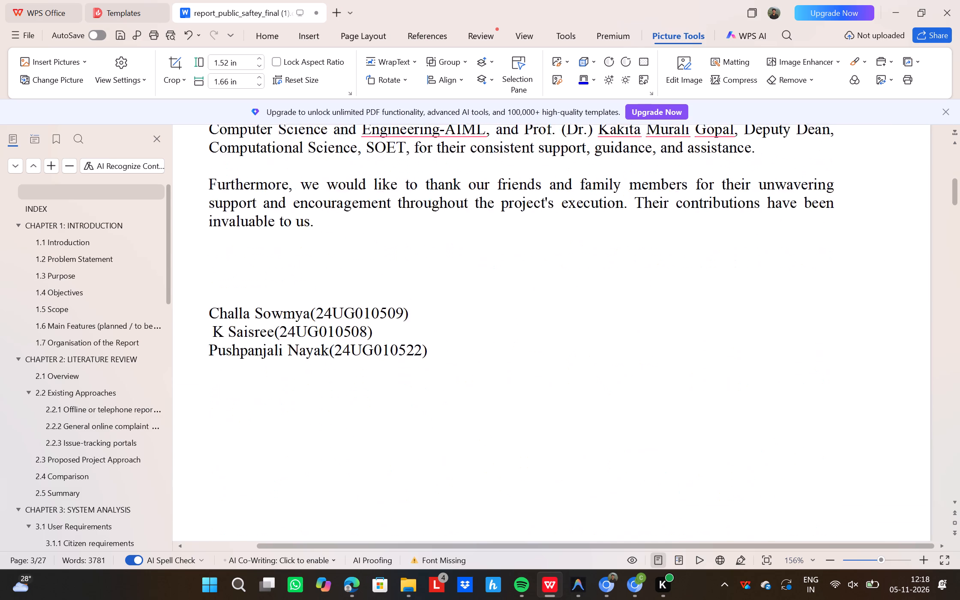
{"action": "scroll", "coordinate": [502, 490], "scroll_direction": "down", "scroll_amount": 5}
{"action": "scroll", "coordinate": [502, 490], "scroll_direction": "up", "scroll_amount": 1}
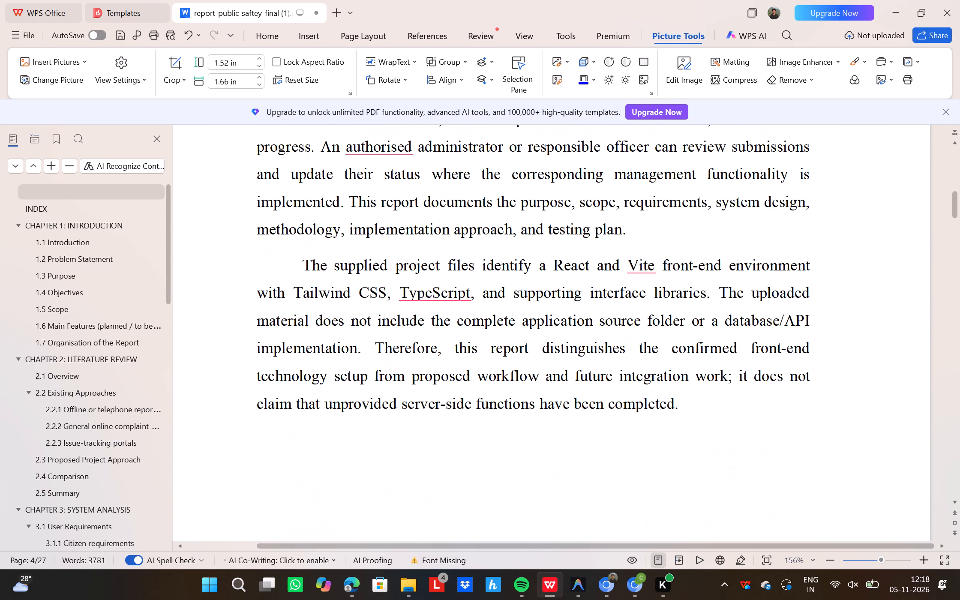
{"action": "scroll", "coordinate": [502, 490], "scroll_direction": "up", "scroll_amount": 2}
{"action": "scroll", "coordinate": [502, 490], "scroll_direction": "down", "scroll_amount": 1}
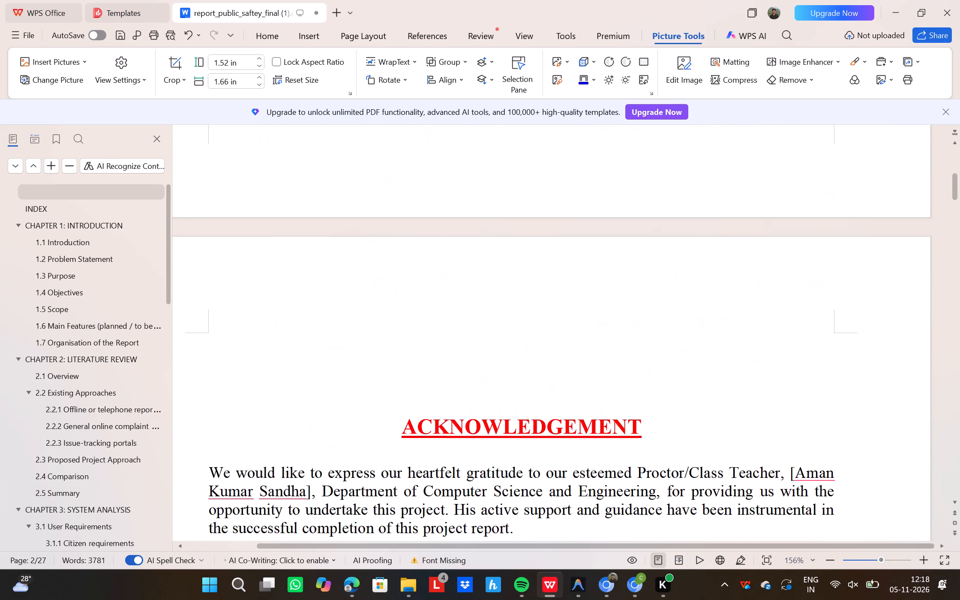
{"action": "scroll", "coordinate": [502, 490], "scroll_direction": "down", "scroll_amount": 3}
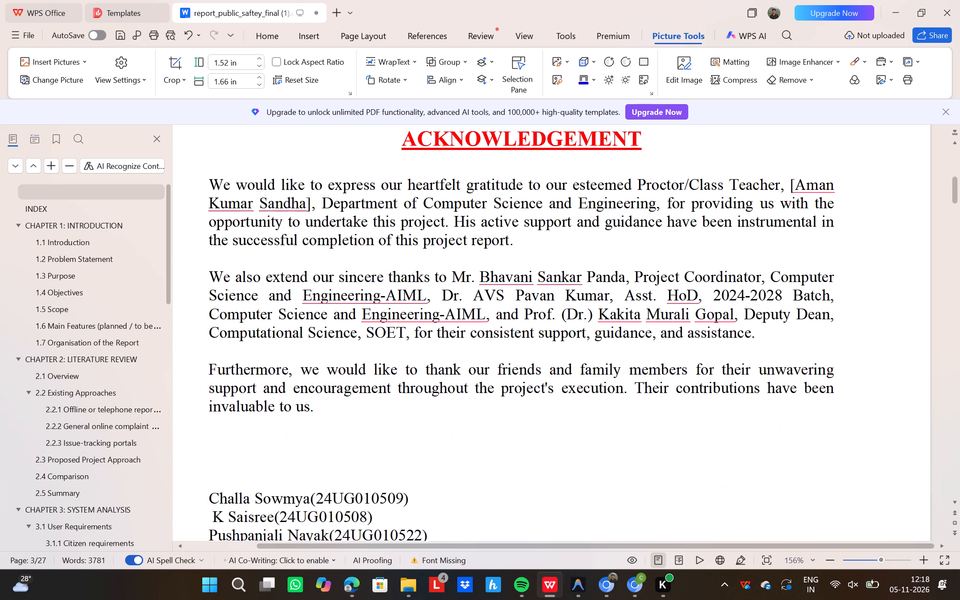
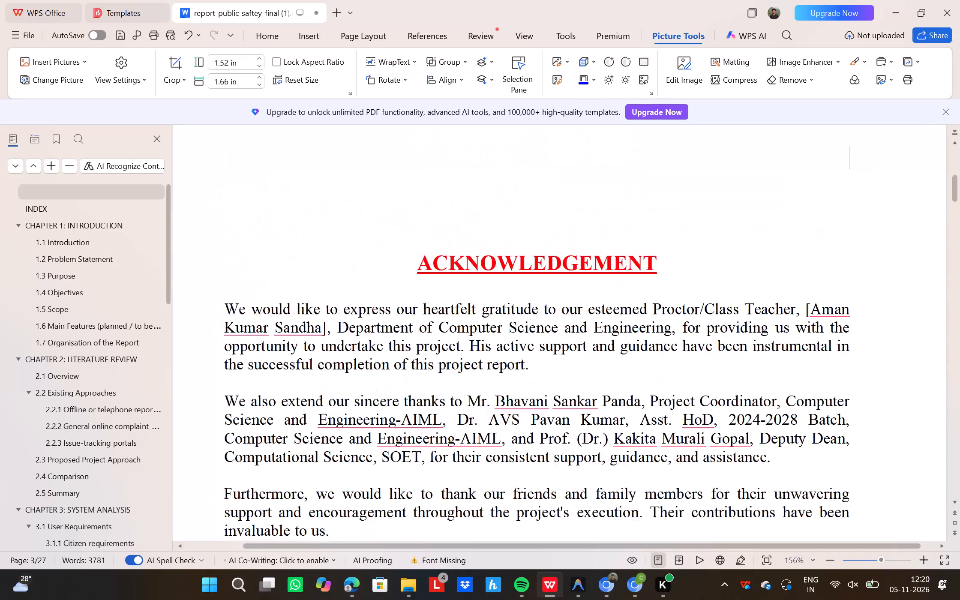
Return to the cover page and review its layout, from the degree and student details to the department heading, university logo and institute name.
{"action": "scroll", "coordinate": [484, 360], "scroll_direction": "up", "scroll_amount": 2}
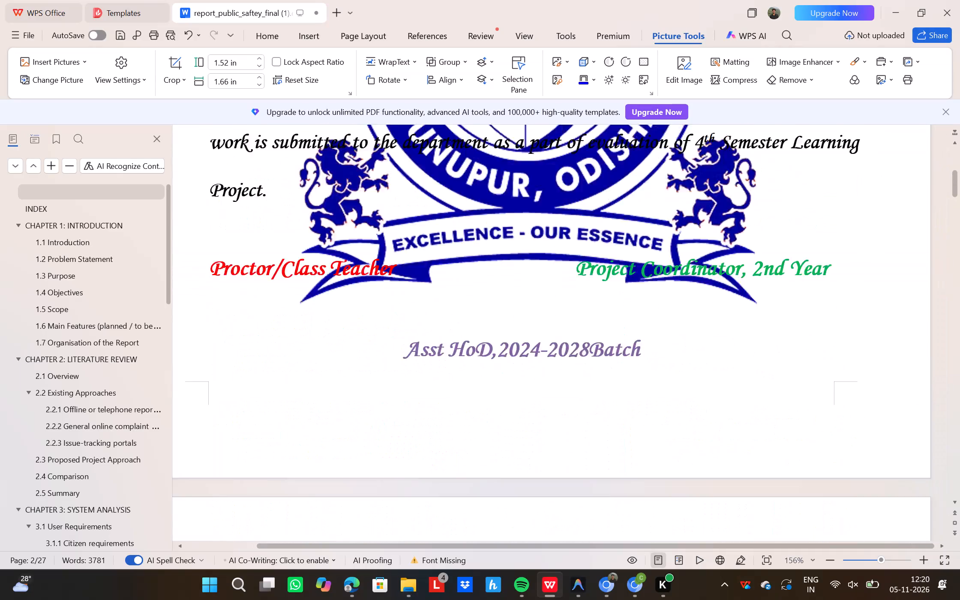
{"action": "scroll", "coordinate": [484, 360], "scroll_direction": "up", "scroll_amount": 5}
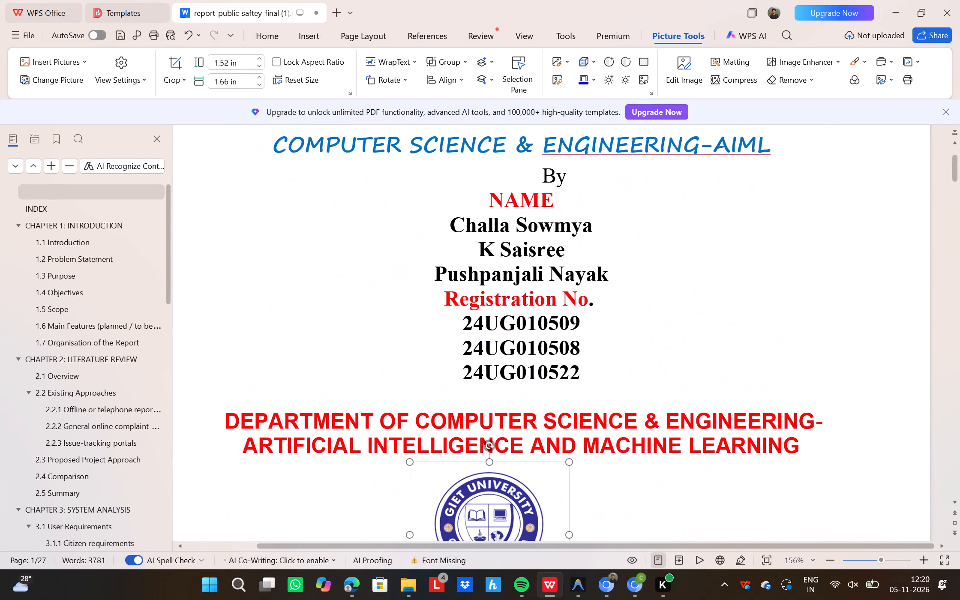
{"action": "scroll", "coordinate": [484, 360], "scroll_direction": "up", "scroll_amount": 1}
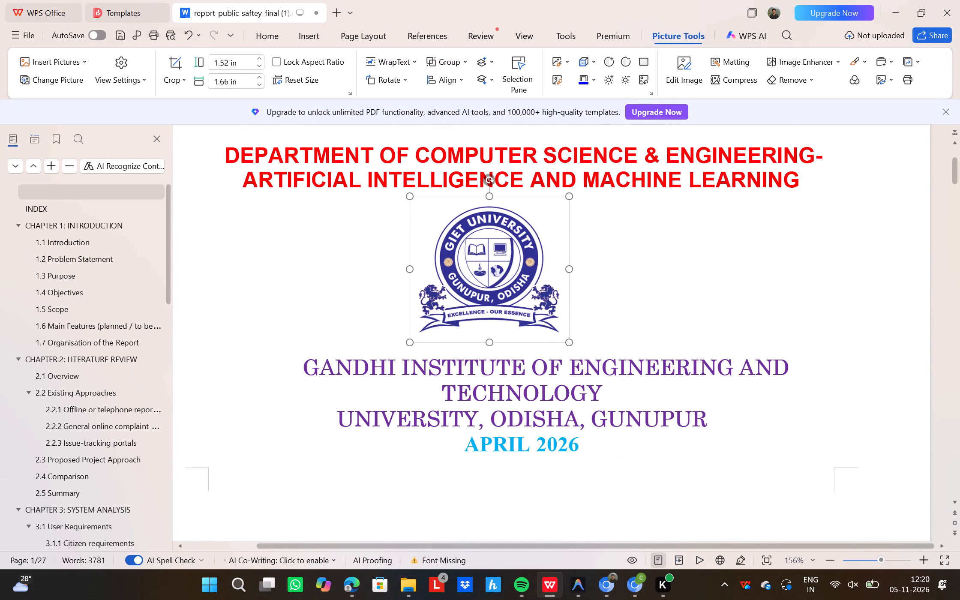
{"action": "scroll", "coordinate": [484, 360], "scroll_direction": "up", "scroll_amount": 2}
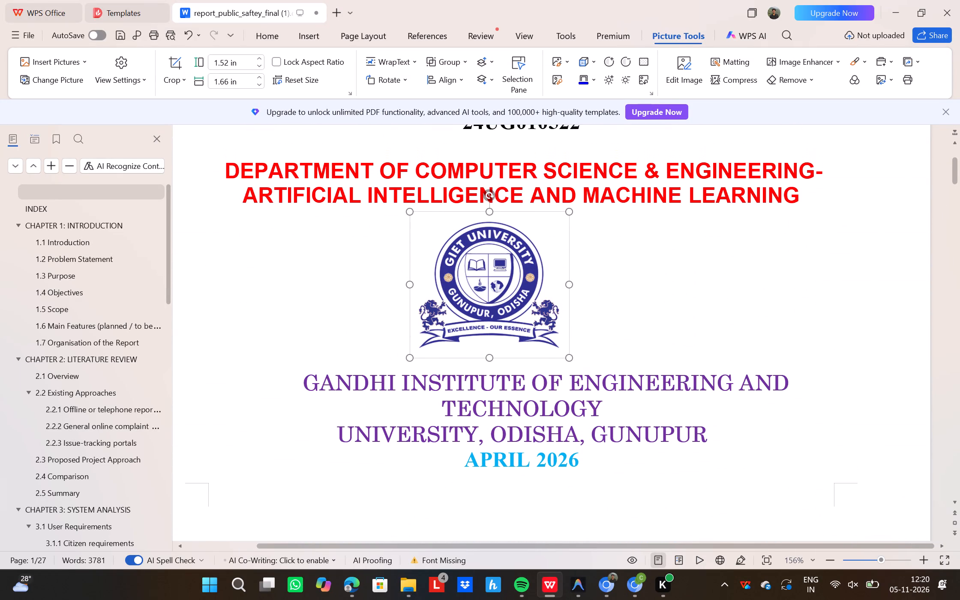
{"action": "scroll", "coordinate": [484, 360], "scroll_direction": "up", "scroll_amount": 5}
{"action": "scroll", "coordinate": [484, 360], "scroll_direction": "down", "scroll_amount": 1}
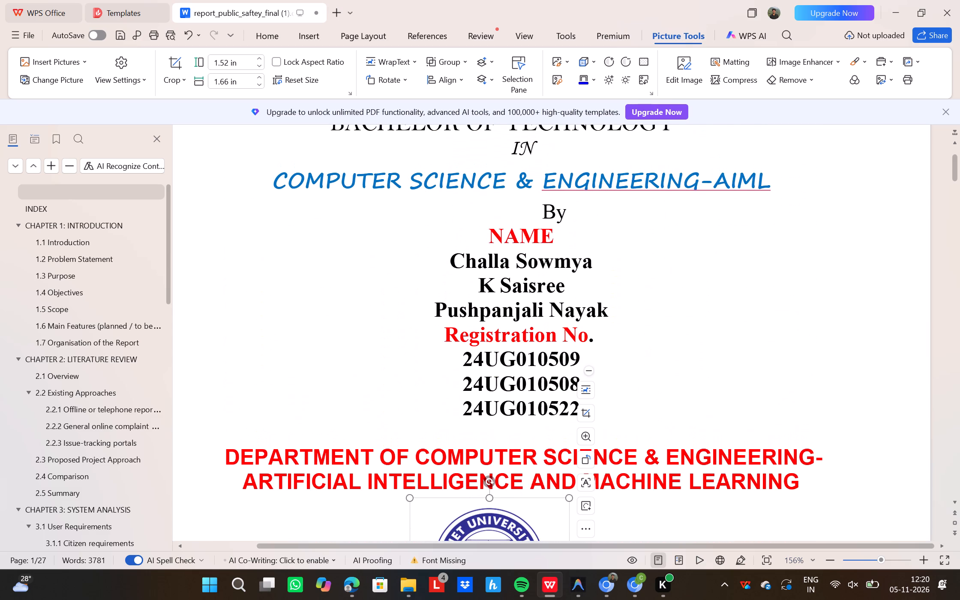
{"action": "scroll", "coordinate": [484, 360], "scroll_direction": "down", "scroll_amount": 1}
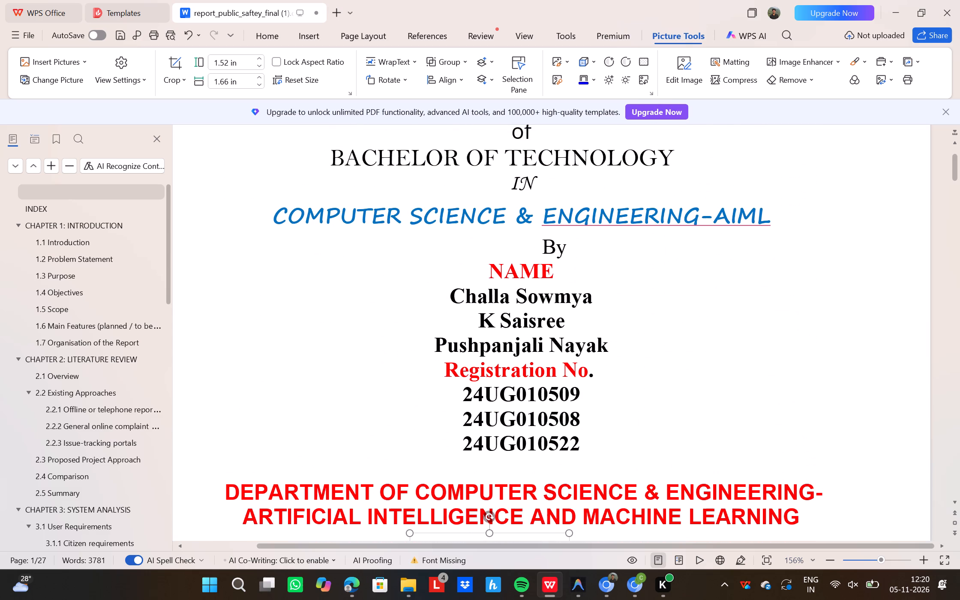
{"action": "scroll", "coordinate": [484, 360], "scroll_direction": "down", "scroll_amount": 3}
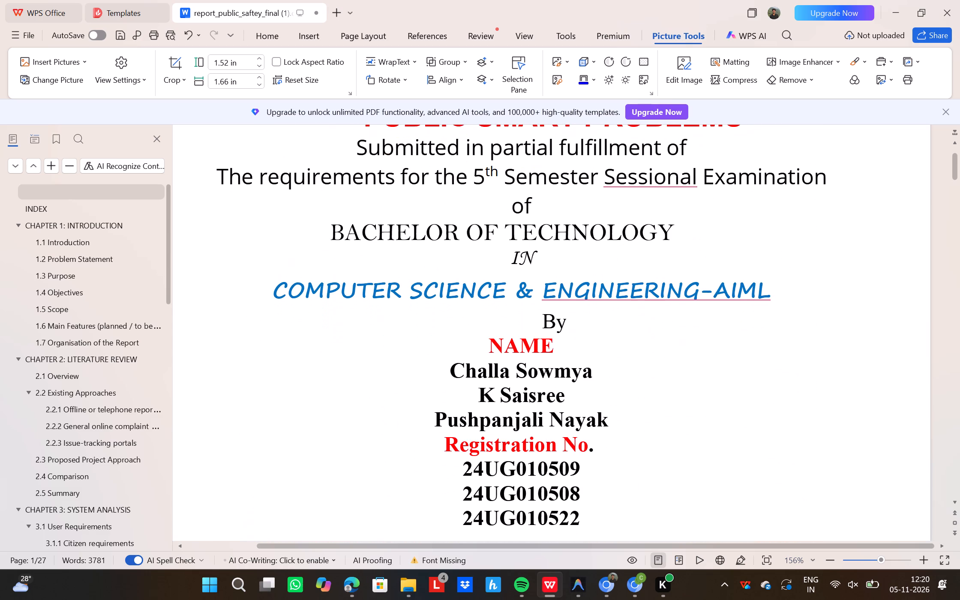
{"action": "scroll", "coordinate": [484, 360], "scroll_direction": "down", "scroll_amount": 3}
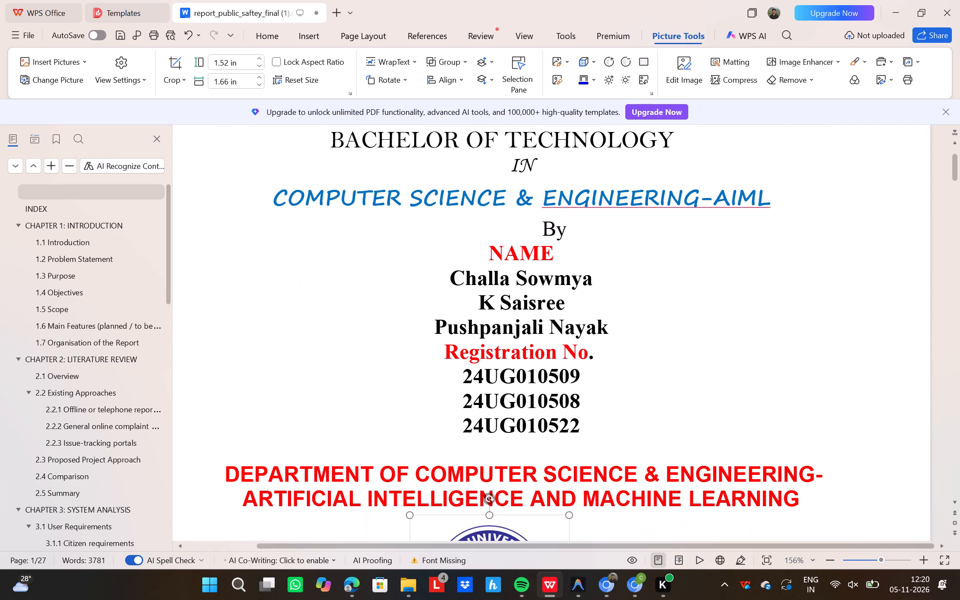
{"action": "scroll", "coordinate": [484, 360], "scroll_direction": "down", "scroll_amount": 1}
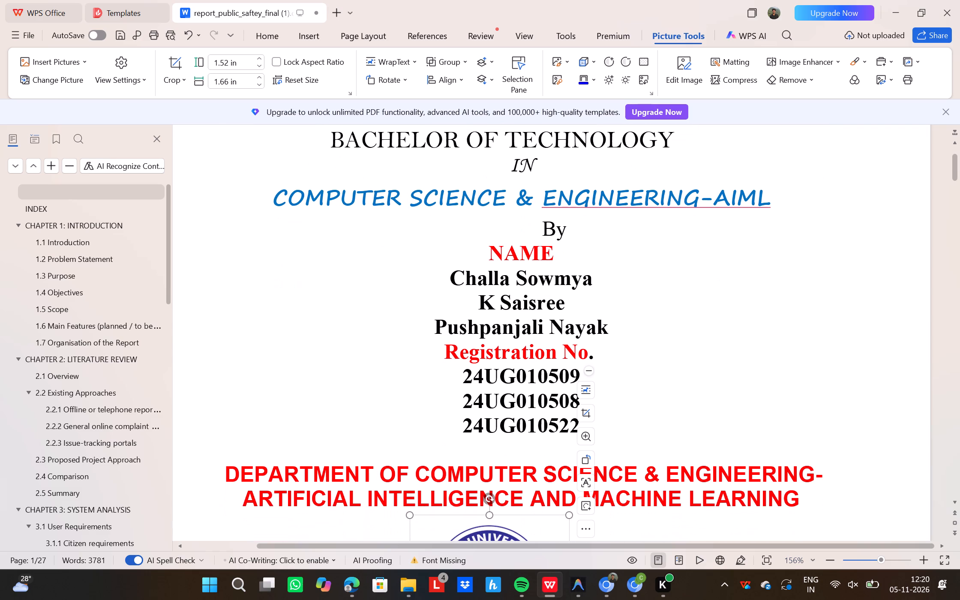
{"action": "scroll", "coordinate": [484, 360], "scroll_direction": "down", "scroll_amount": 1}
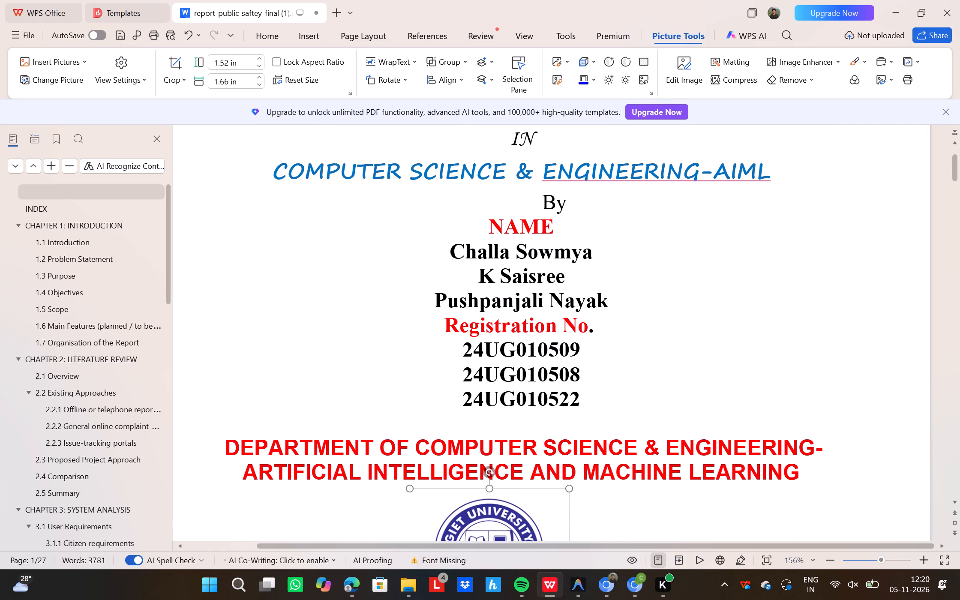
{"action": "scroll", "coordinate": [484, 360], "scroll_direction": "down", "scroll_amount": 3}
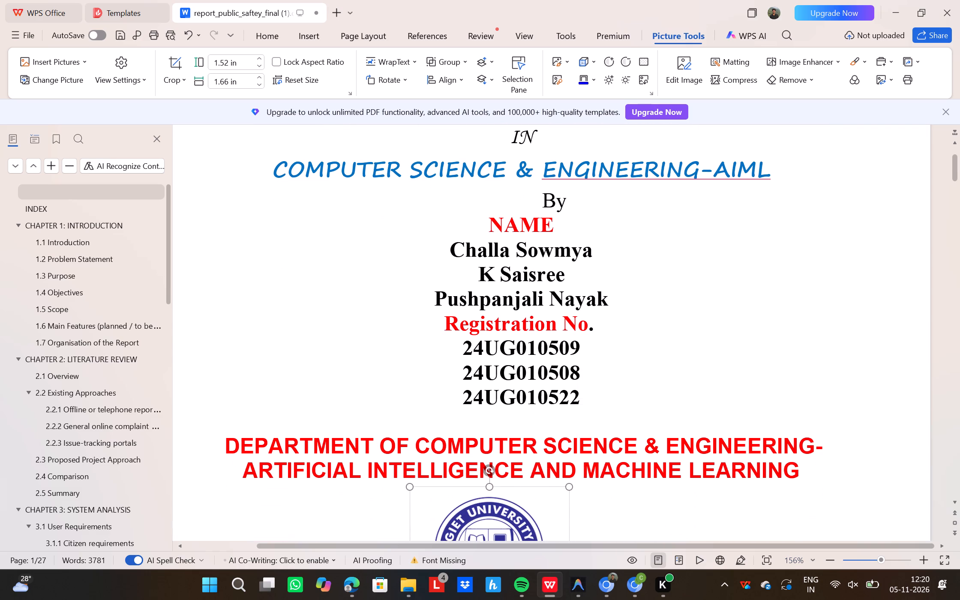
{"action": "scroll", "coordinate": [484, 360], "scroll_direction": "down", "scroll_amount": 2}
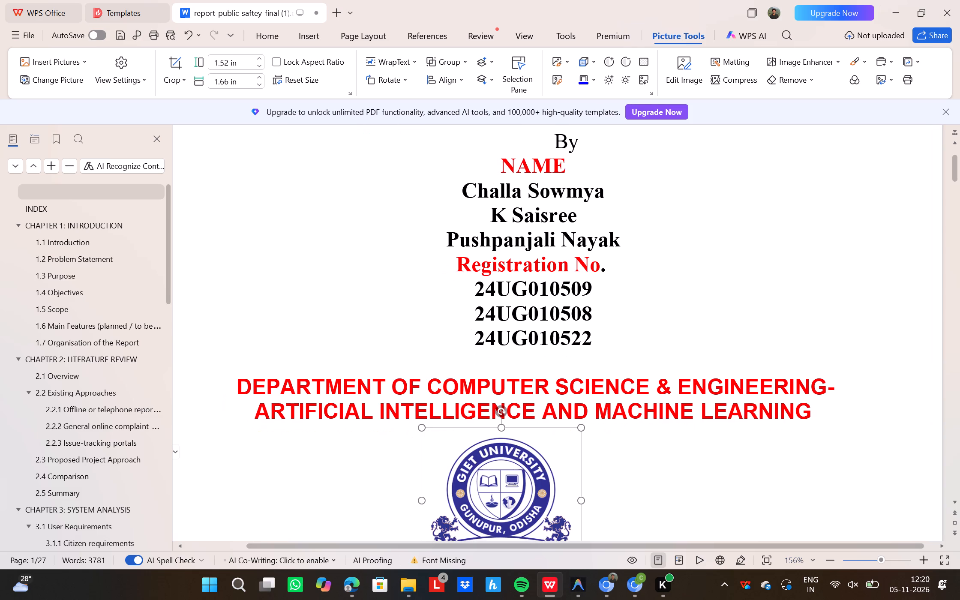
{"action": "scroll", "coordinate": [484, 360], "scroll_direction": "down", "scroll_amount": 1}
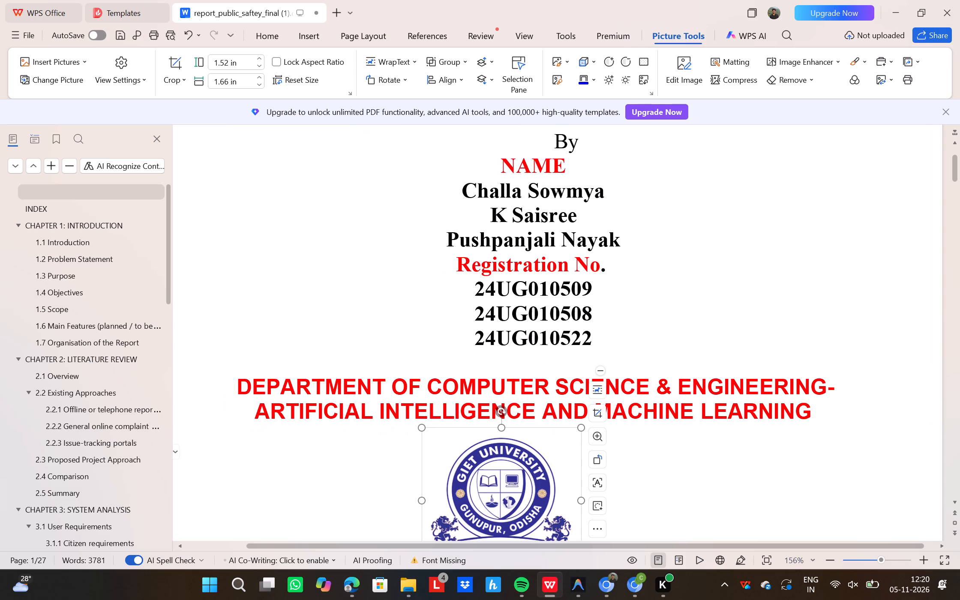
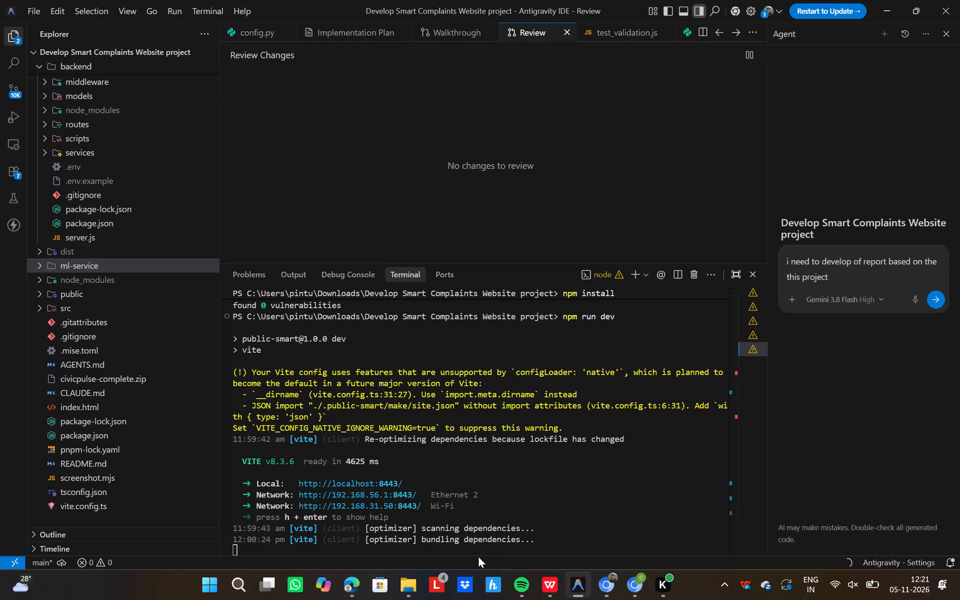
Switch to the report in WPS Office and review its pages from the certificate through acknowledgement and abstract to the index.
{"action": "left_click", "coordinate": [560, 582]}
{"action": "scroll", "coordinate": [493, 368], "scroll_direction": "down", "scroll_amount": 3}
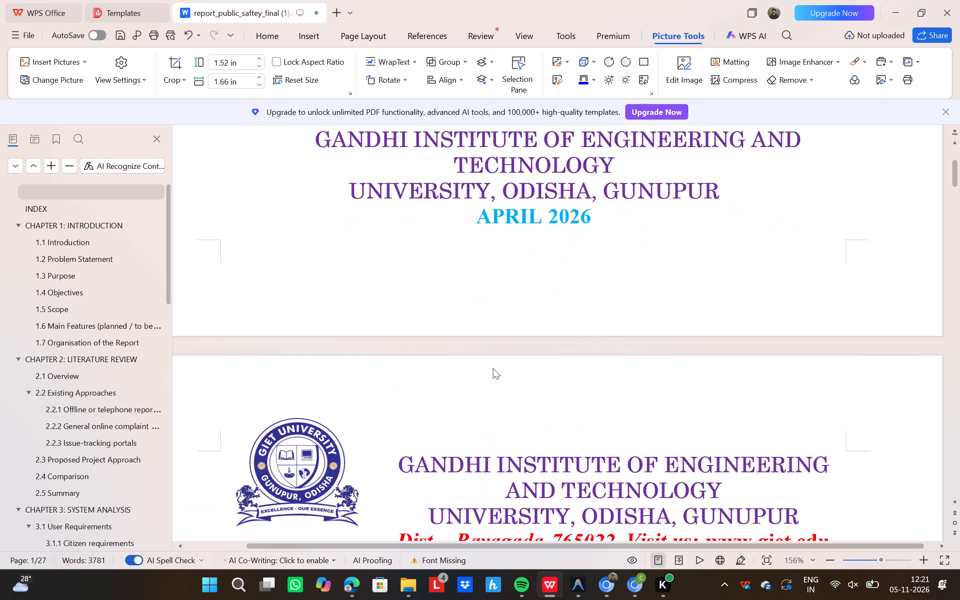
{"action": "scroll", "coordinate": [493, 368], "scroll_direction": "down", "scroll_amount": 3}
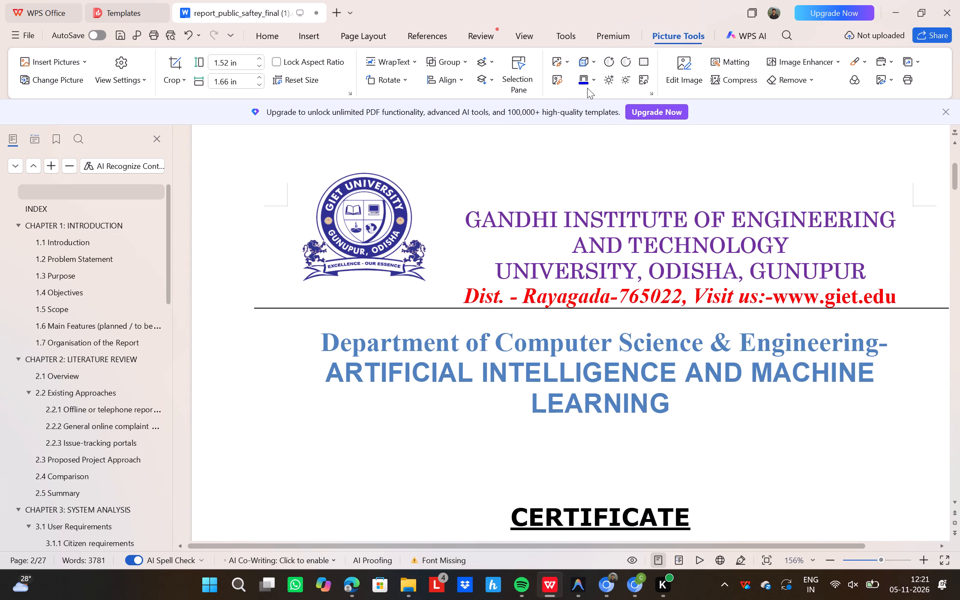
{"action": "scroll", "coordinate": [587, 88], "scroll_direction": "down", "scroll_amount": 4}
{"action": "scroll", "coordinate": [587, 88], "scroll_direction": "left", "scroll_amount": 2}
{"action": "scroll", "coordinate": [675, 237], "scroll_direction": "left", "scroll_amount": 2}
{"action": "scroll", "coordinate": [675, 237], "scroll_direction": "down", "scroll_amount": 6}
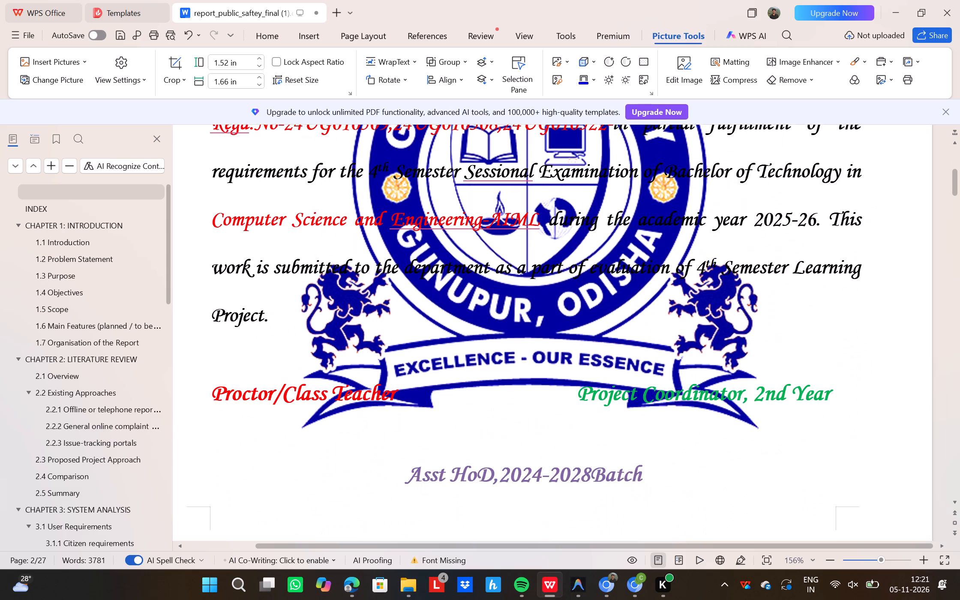
{"action": "scroll", "coordinate": [675, 237], "scroll_direction": "down", "scroll_amount": 9}
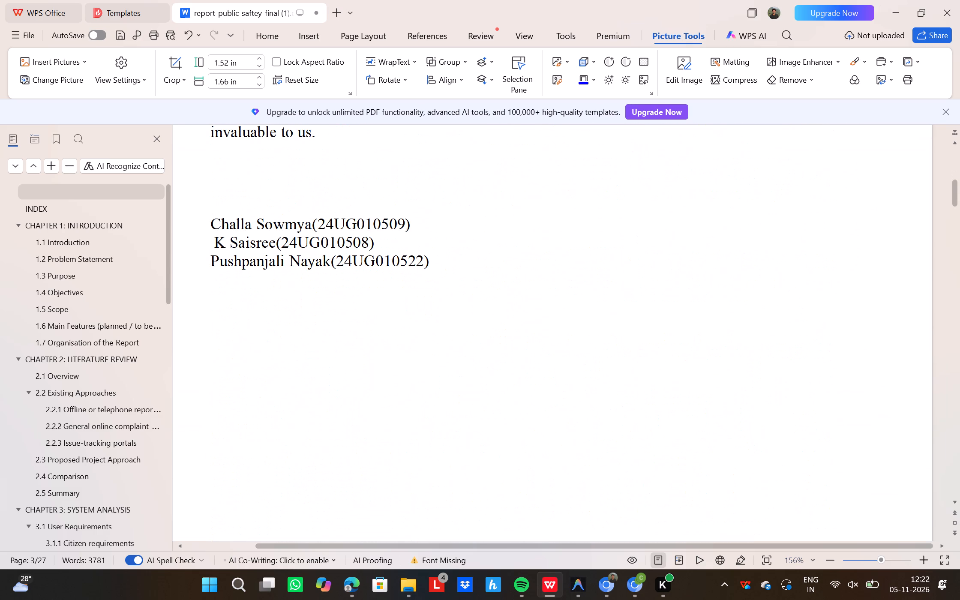
{"action": "scroll", "coordinate": [675, 237], "scroll_direction": "down", "scroll_amount": 3}
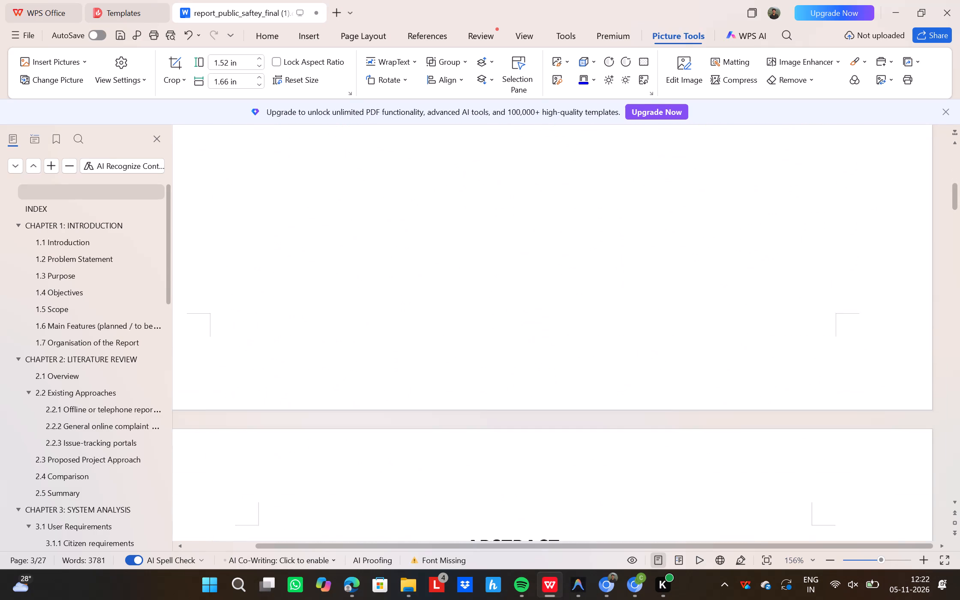
{"action": "scroll", "coordinate": [675, 237], "scroll_direction": "down", "scroll_amount": 6}
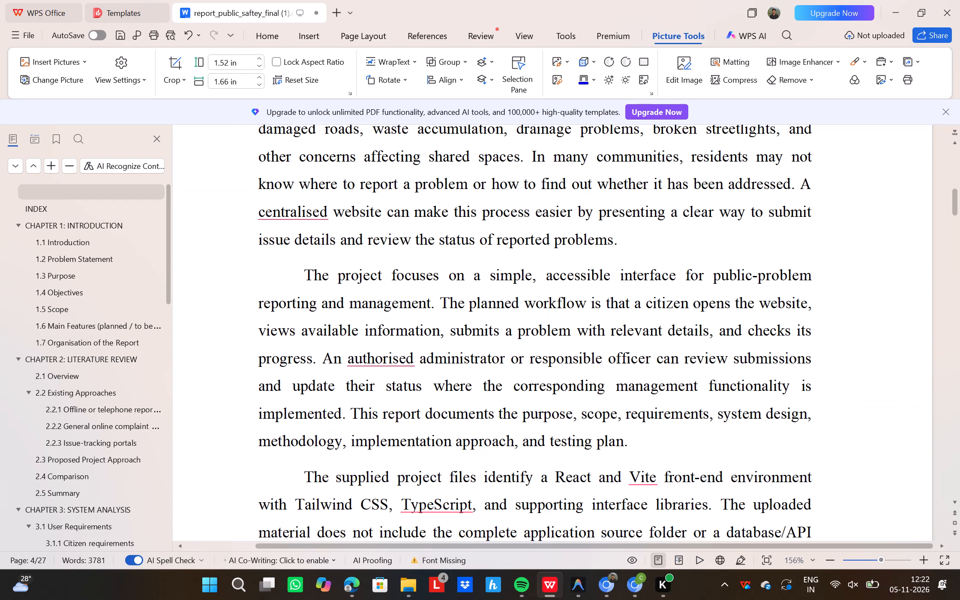
{"action": "scroll", "coordinate": [603, 310], "scroll_direction": "down", "scroll_amount": 8}
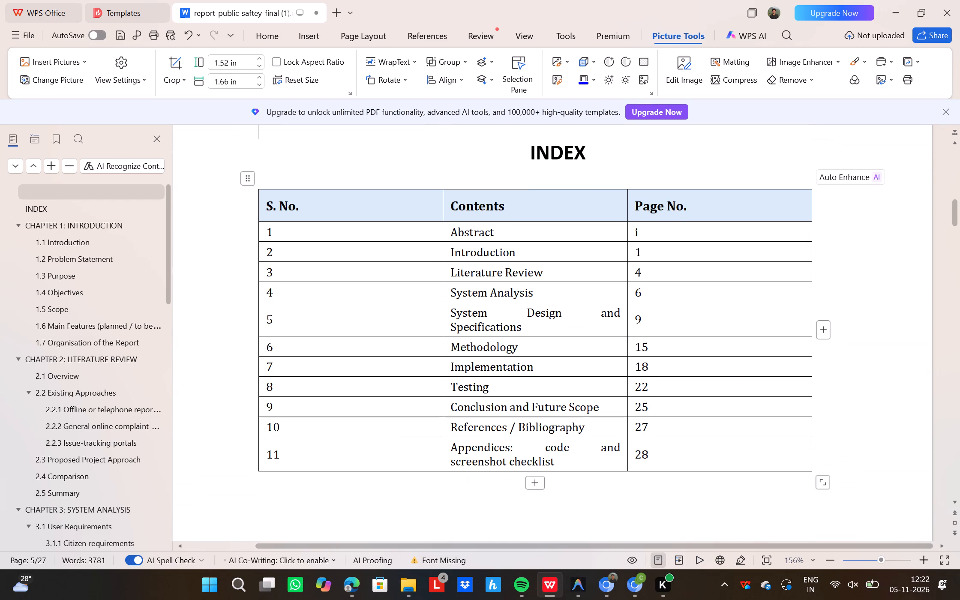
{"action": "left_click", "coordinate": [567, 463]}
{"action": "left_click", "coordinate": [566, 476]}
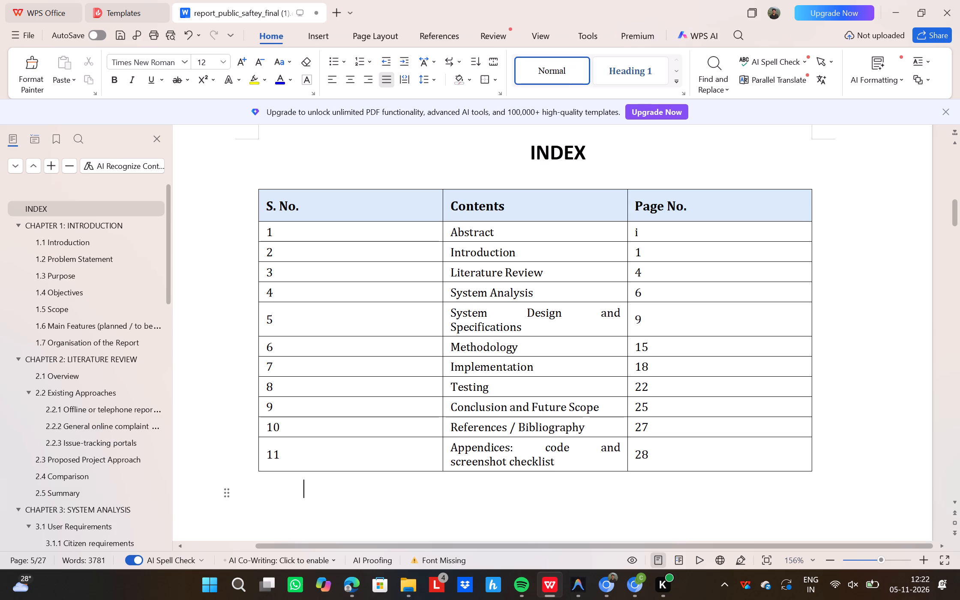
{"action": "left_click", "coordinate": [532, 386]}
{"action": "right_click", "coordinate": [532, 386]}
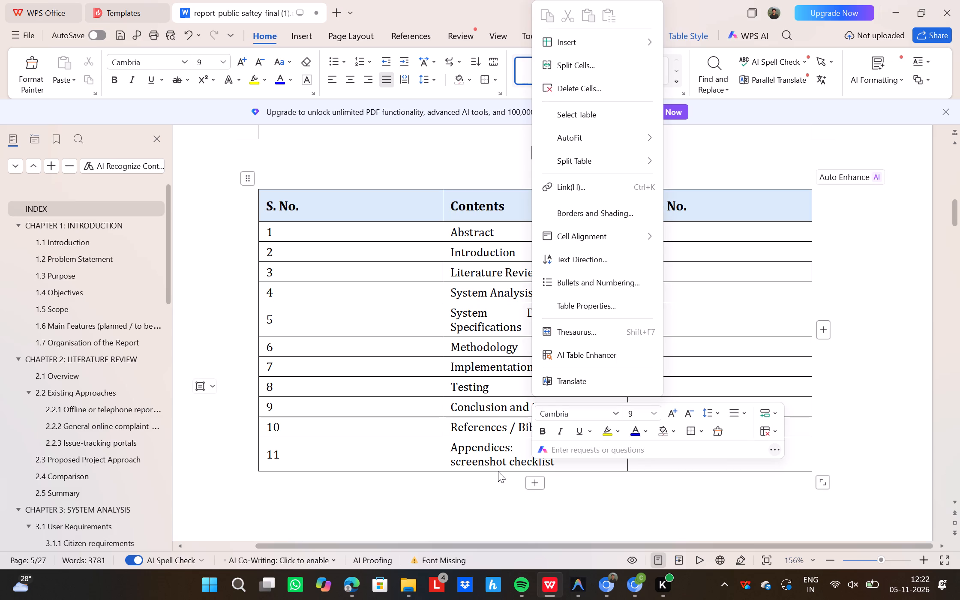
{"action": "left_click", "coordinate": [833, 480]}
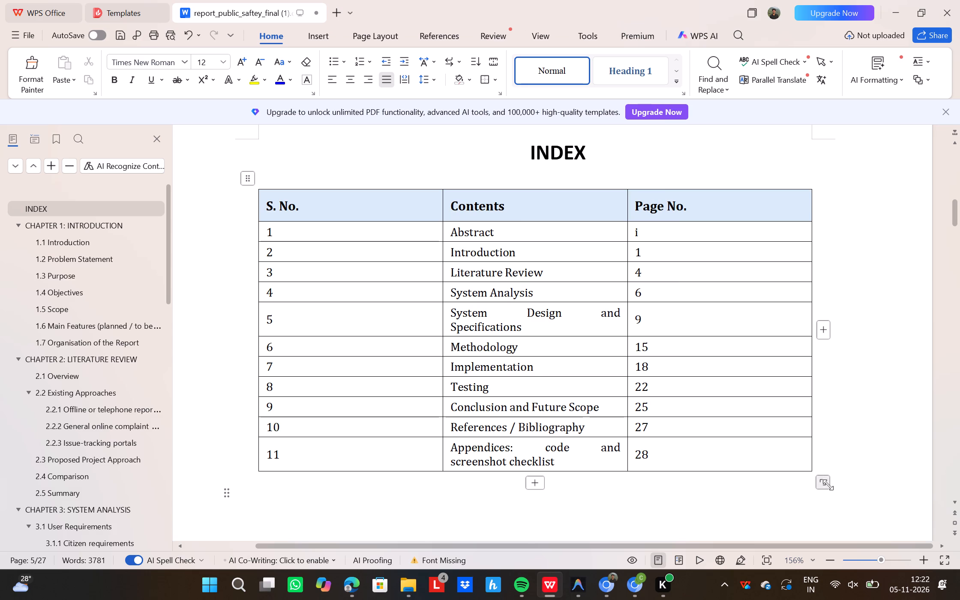
Enlarge the whole index table downward on its page so that its rows are about twice as tall.
{"action": "left_click_drag", "start_coordinate": [828, 485], "coordinate": [856, 544]}
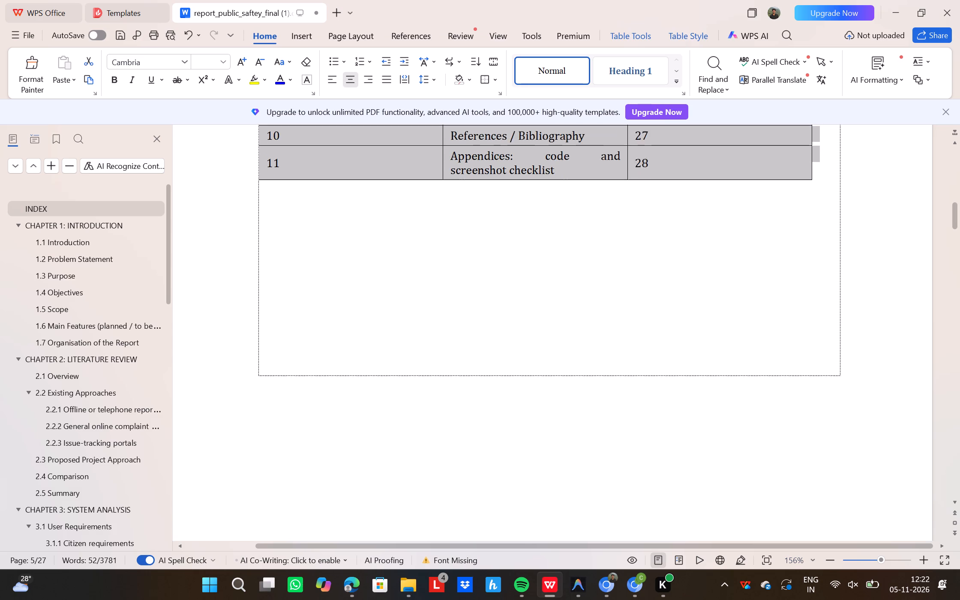
{"action": "left_click_drag", "start_coordinate": [856, 544], "coordinate": [799, 479]}
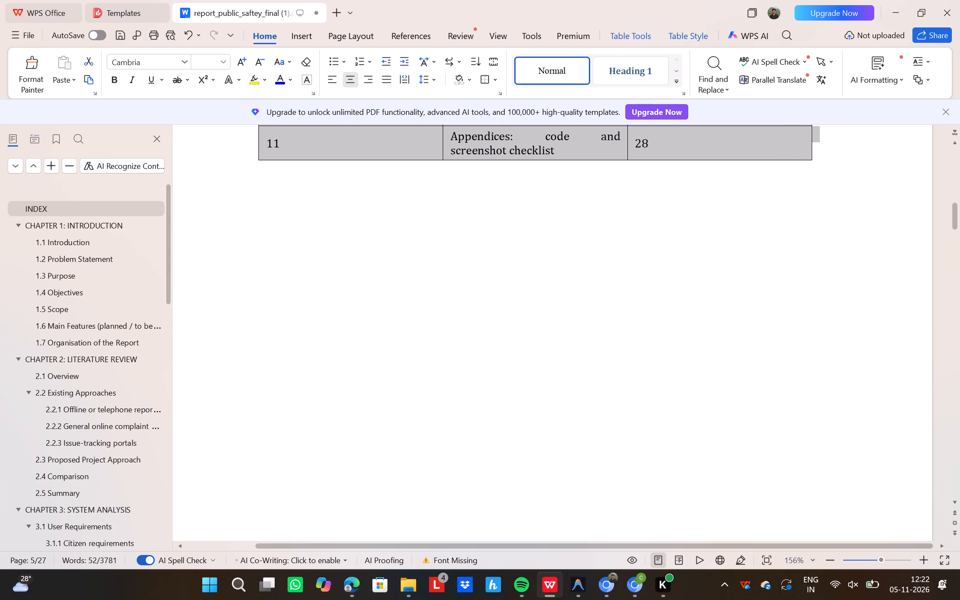
{"action": "scroll", "coordinate": [606, 374], "scroll_direction": "up", "scroll_amount": 3}
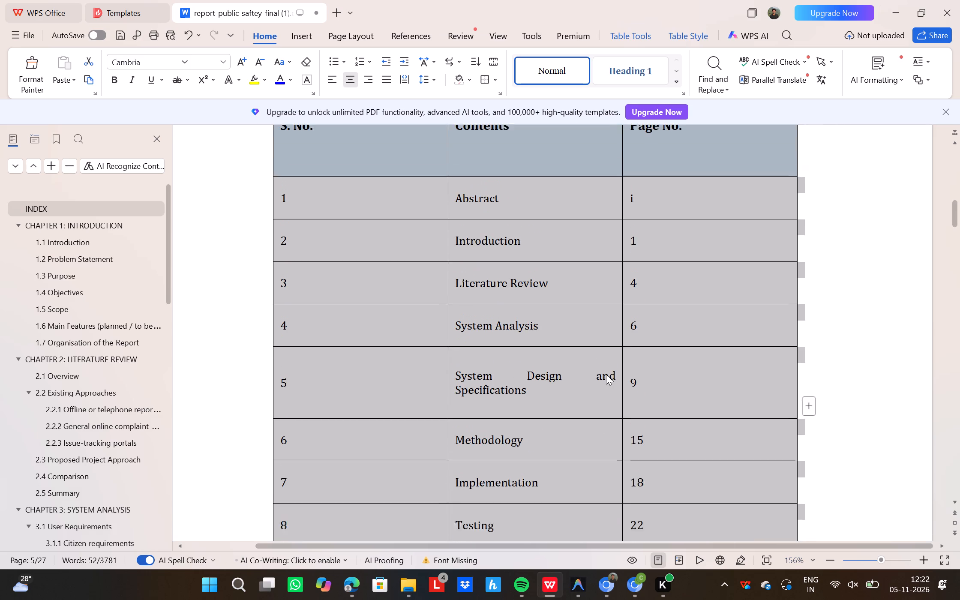
{"action": "scroll", "coordinate": [606, 374], "scroll_direction": "up", "scroll_amount": 3}
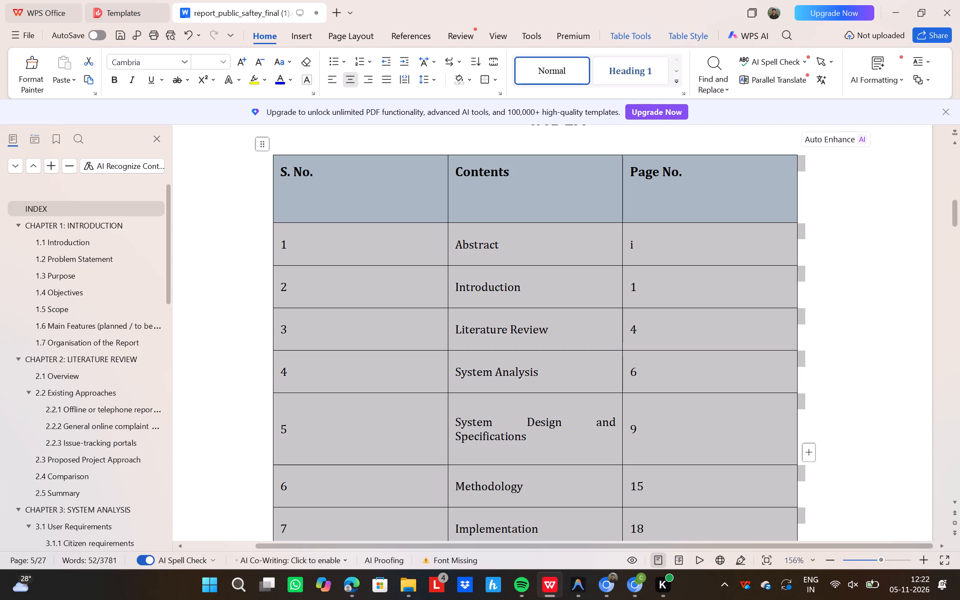
Widen the index table's Page No. column to roughly one and a half times the width of the other two columns.
{"action": "left_click_drag", "start_coordinate": [796, 369], "coordinate": [801, 370]}
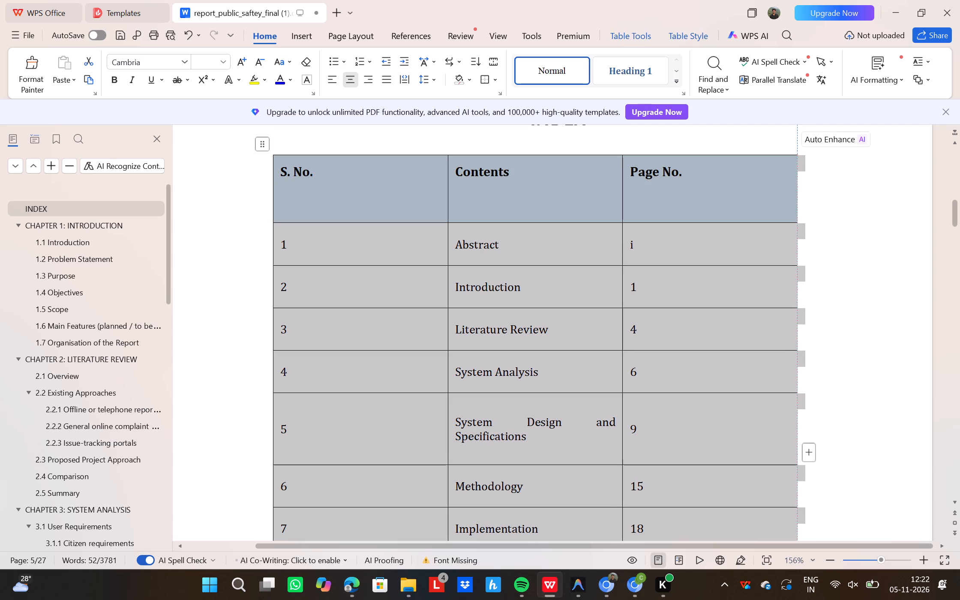
{"action": "left_click_drag", "start_coordinate": [801, 370], "coordinate": [896, 376]}
{"action": "left_click", "coordinate": [878, 415]}
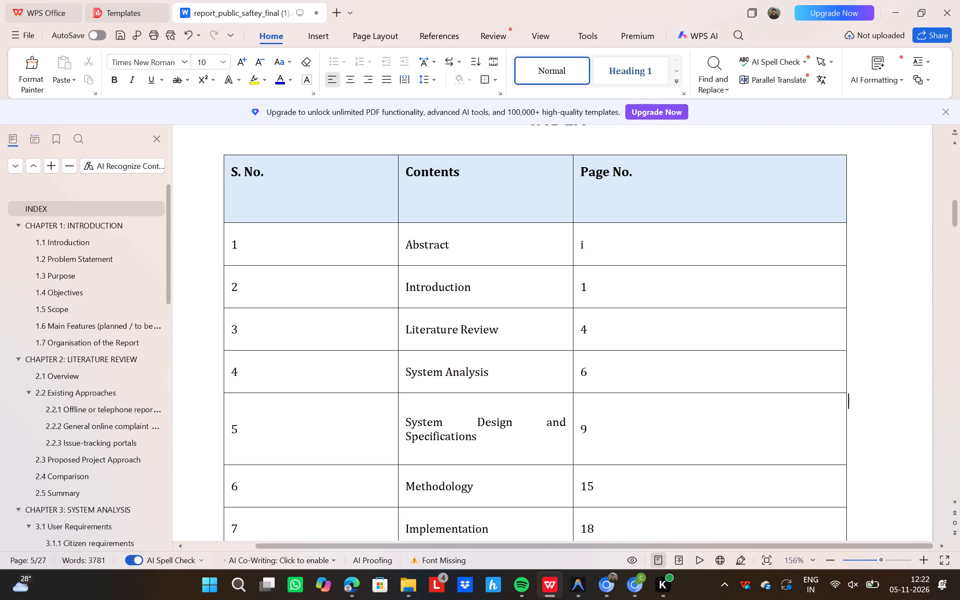
{"action": "scroll", "coordinate": [647, 407], "scroll_direction": "down", "scroll_amount": 4}
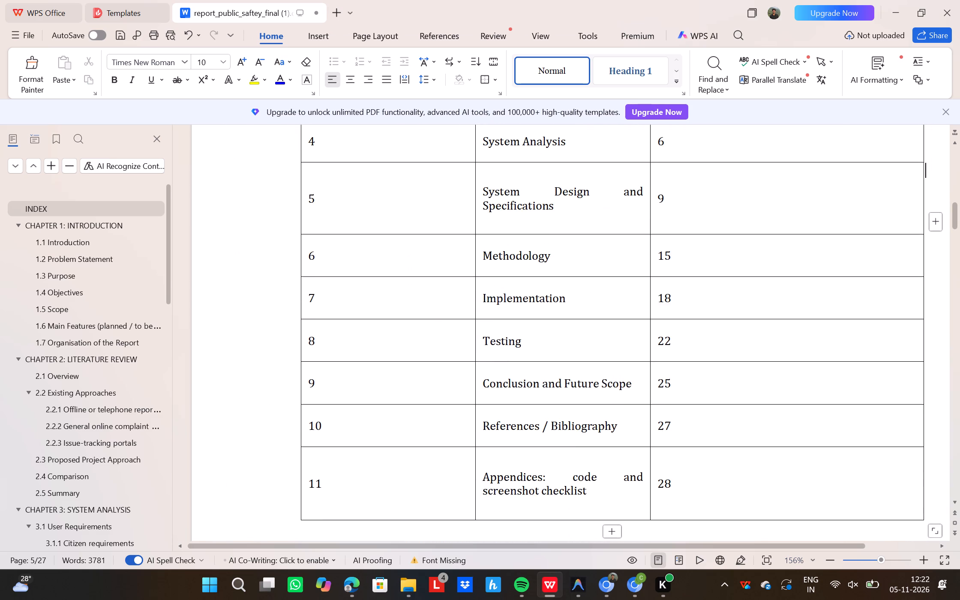
{"action": "scroll", "coordinate": [647, 407], "scroll_direction": "down", "scroll_amount": 2}
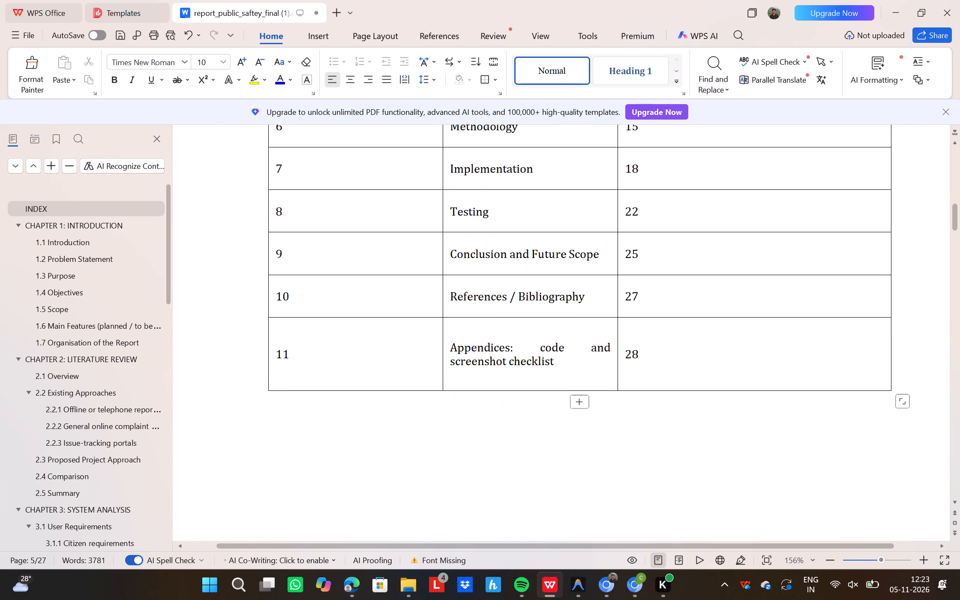
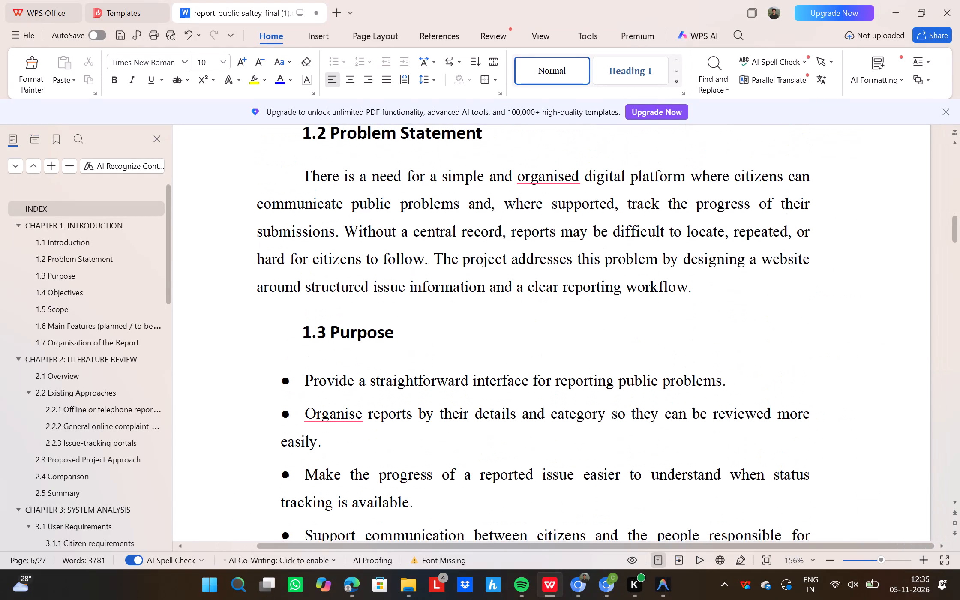
{"action": "scroll", "coordinate": [513, 325], "scroll_direction": "up", "scroll_amount": 1}
{"action": "scroll", "coordinate": [513, 325], "scroll_direction": "down", "scroll_amount": 4}
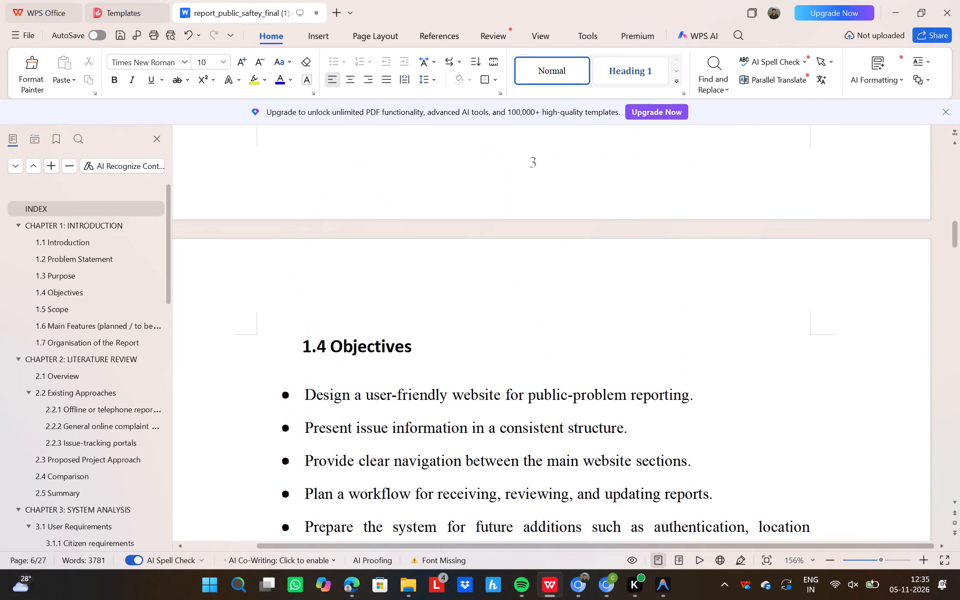
{"action": "scroll", "coordinate": [513, 325], "scroll_direction": "down", "scroll_amount": 3}
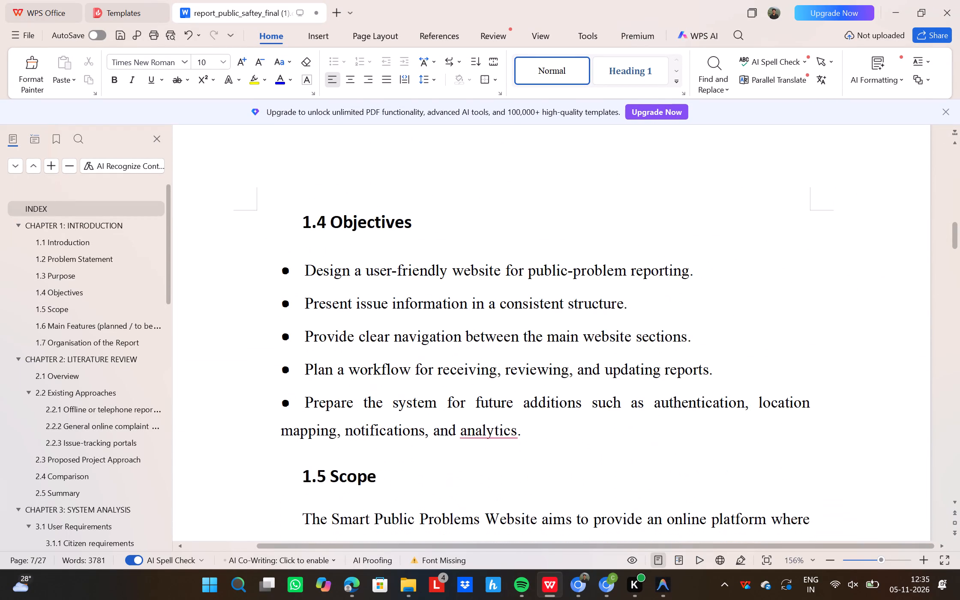
{"action": "scroll", "coordinate": [513, 325], "scroll_direction": "down", "scroll_amount": 4}
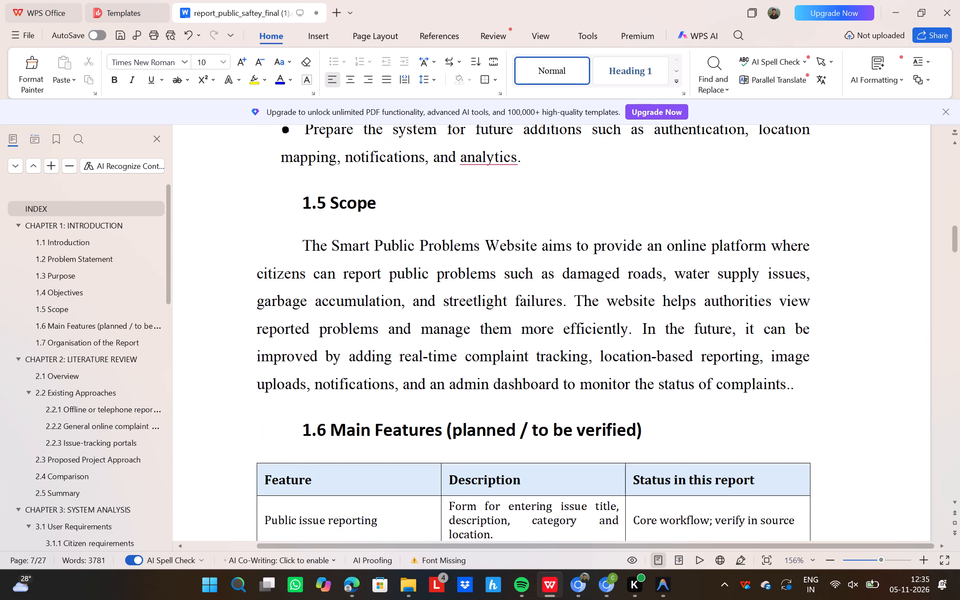
{"action": "scroll", "coordinate": [155, 337], "scroll_direction": "down", "scroll_amount": 4}
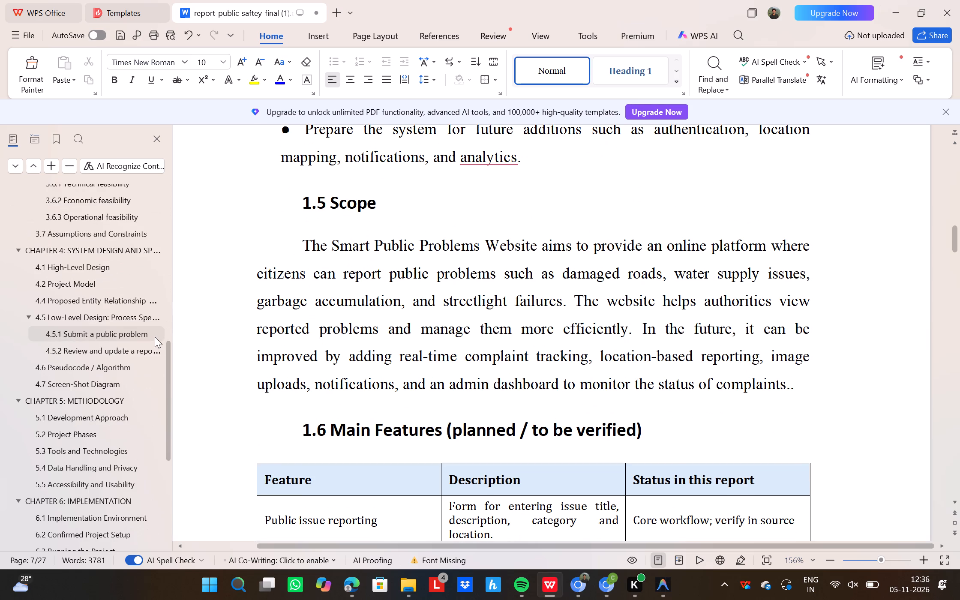
{"action": "scroll", "coordinate": [279, 379], "scroll_direction": "down", "scroll_amount": 9}
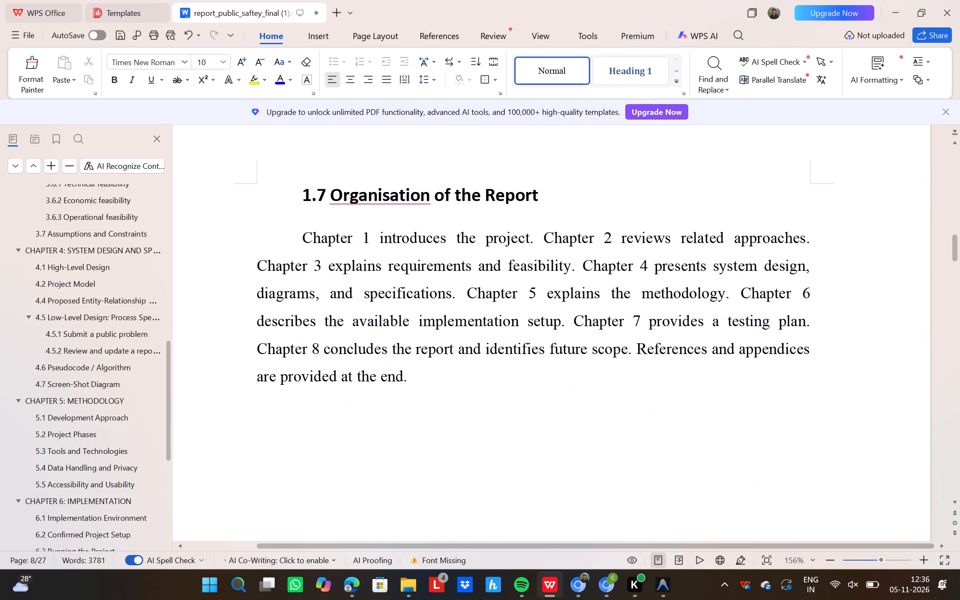
{"action": "scroll", "coordinate": [279, 379], "scroll_direction": "down", "scroll_amount": 14}
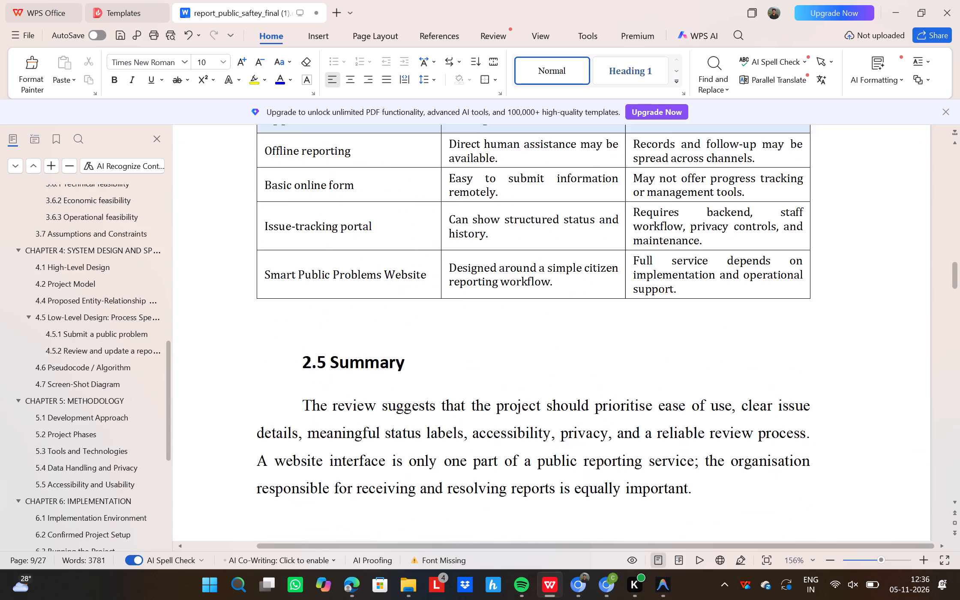
{"action": "scroll", "coordinate": [279, 379], "scroll_direction": "down", "scroll_amount": 20}
{"action": "scroll", "coordinate": [279, 379], "scroll_direction": "down", "scroll_amount": 10}
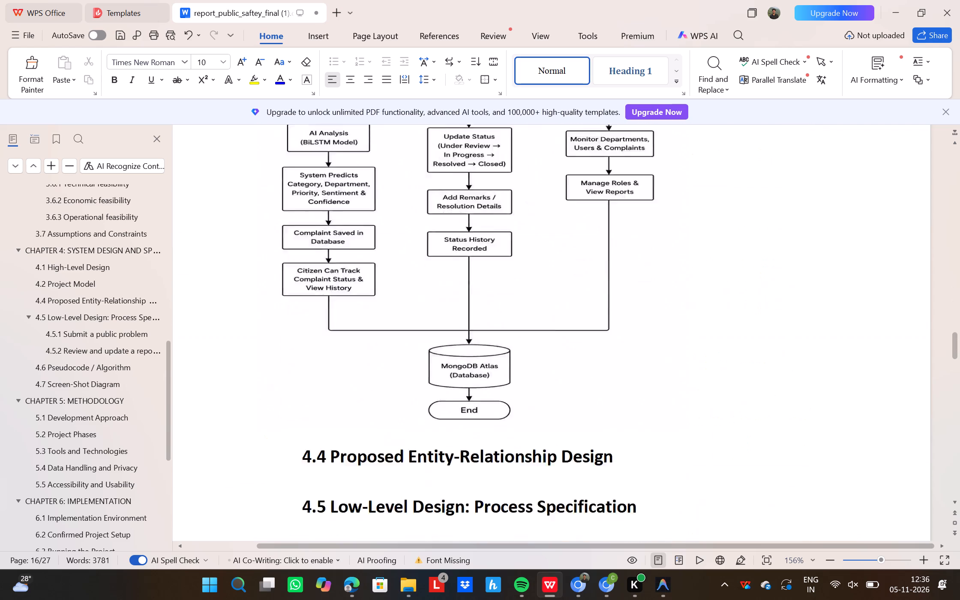
{"action": "scroll", "coordinate": [279, 379], "scroll_direction": "down", "scroll_amount": 20}
{"action": "scroll", "coordinate": [279, 379], "scroll_direction": "down", "scroll_amount": 9}
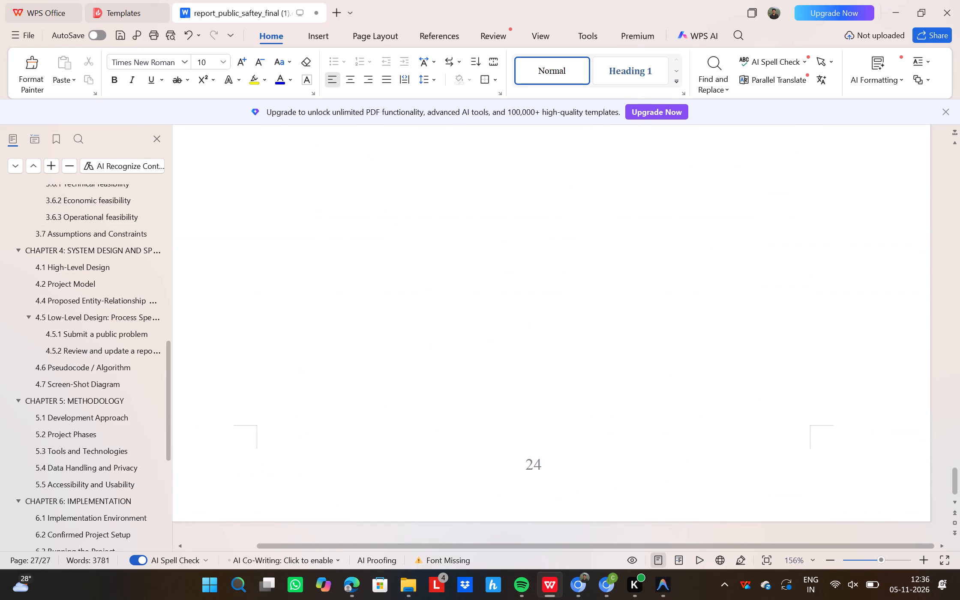
Find Microsoft Word through the system search, launch it and create a blank document.
{"action": "left_click", "coordinate": [249, 582]}
{"action": "type", "text": "word"}
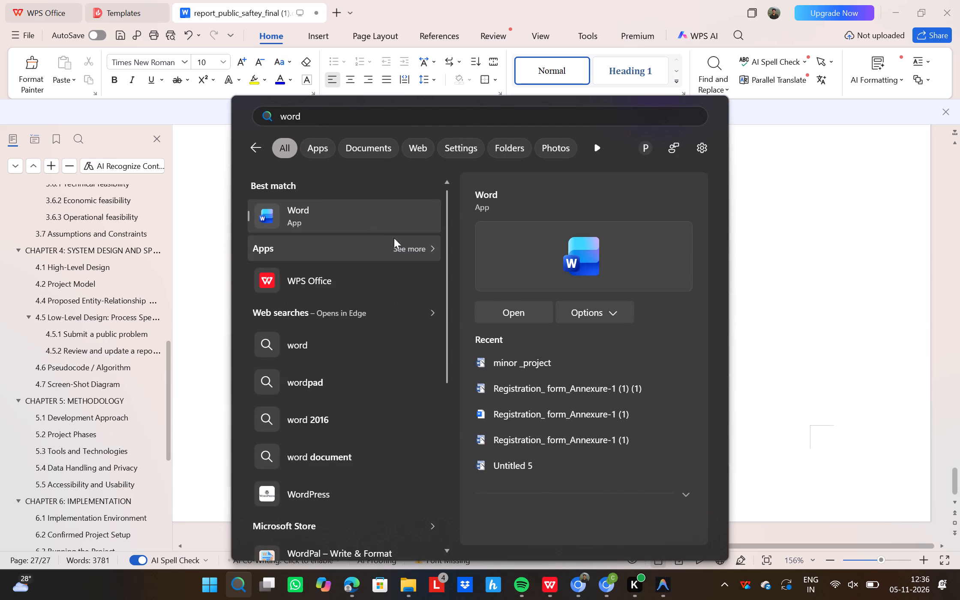
{"action": "double_click", "coordinate": [385, 219]}
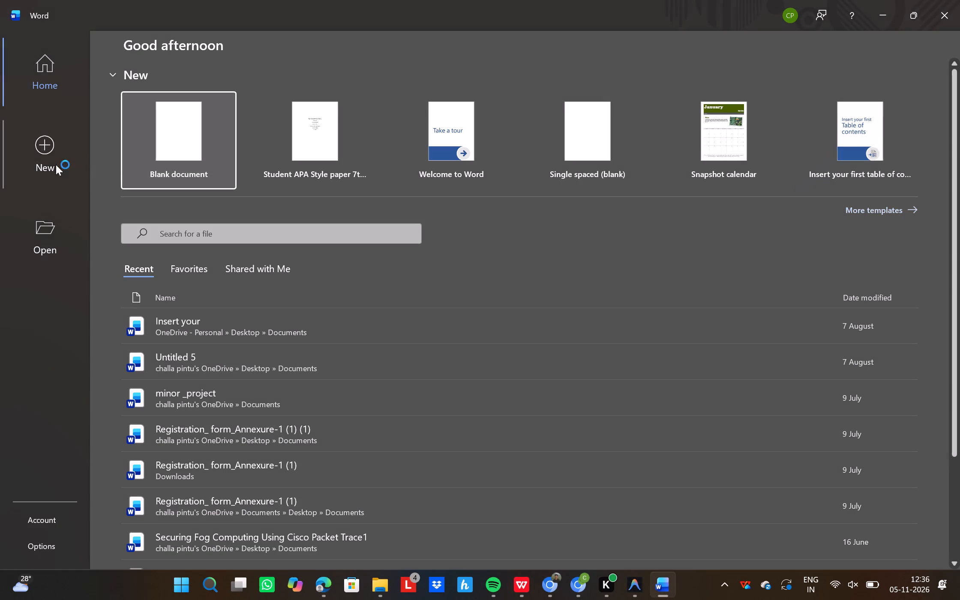
{"action": "left_click", "coordinate": [43, 165]}
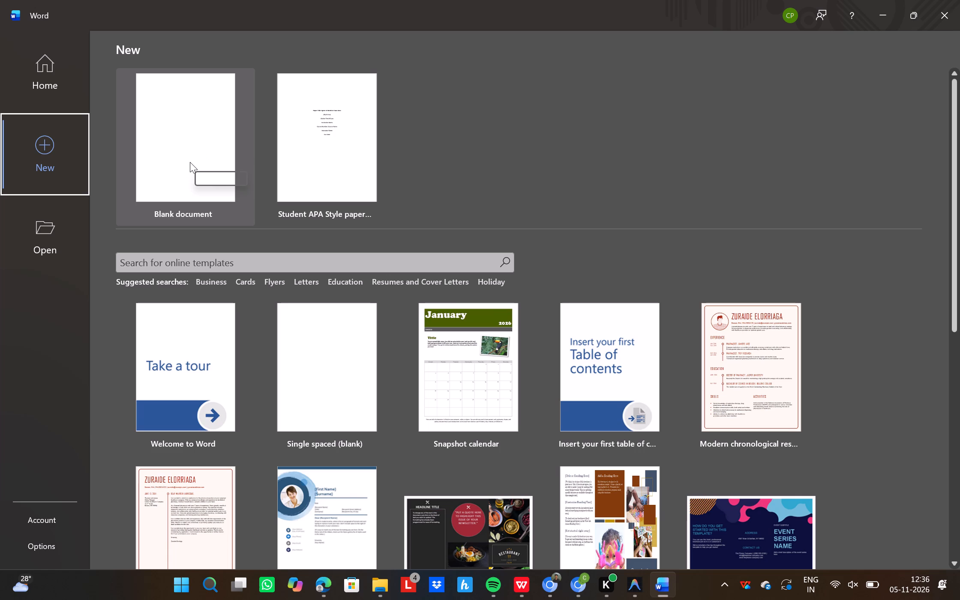
{"action": "left_click", "coordinate": [190, 162]}
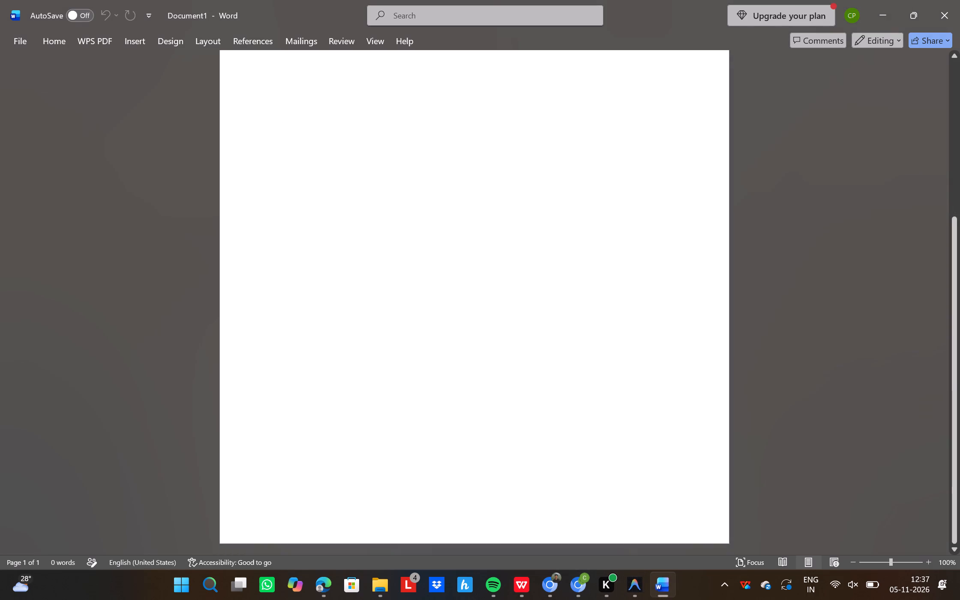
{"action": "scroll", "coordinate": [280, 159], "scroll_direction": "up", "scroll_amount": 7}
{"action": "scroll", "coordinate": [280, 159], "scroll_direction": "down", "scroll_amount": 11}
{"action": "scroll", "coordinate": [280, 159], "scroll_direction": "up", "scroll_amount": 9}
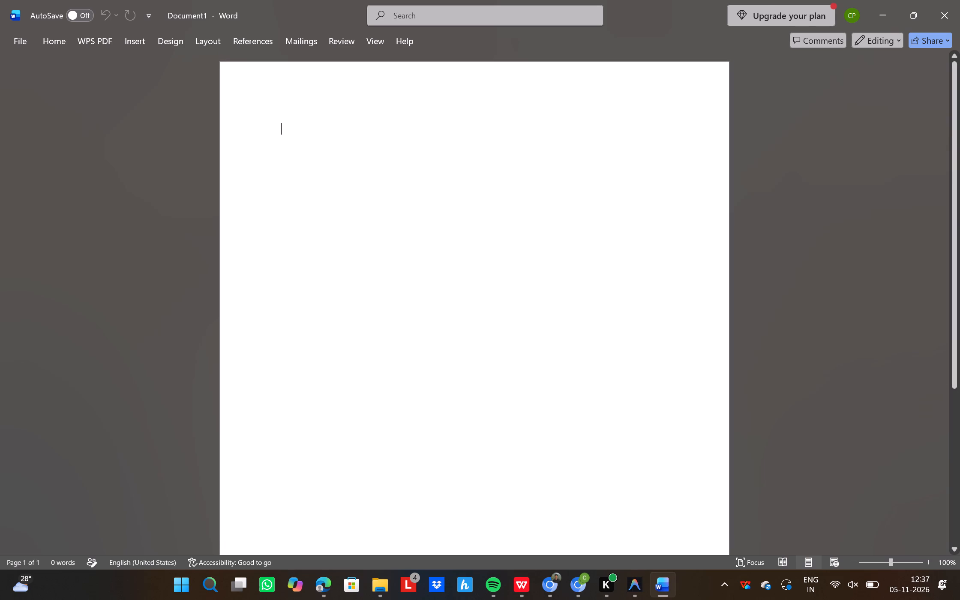
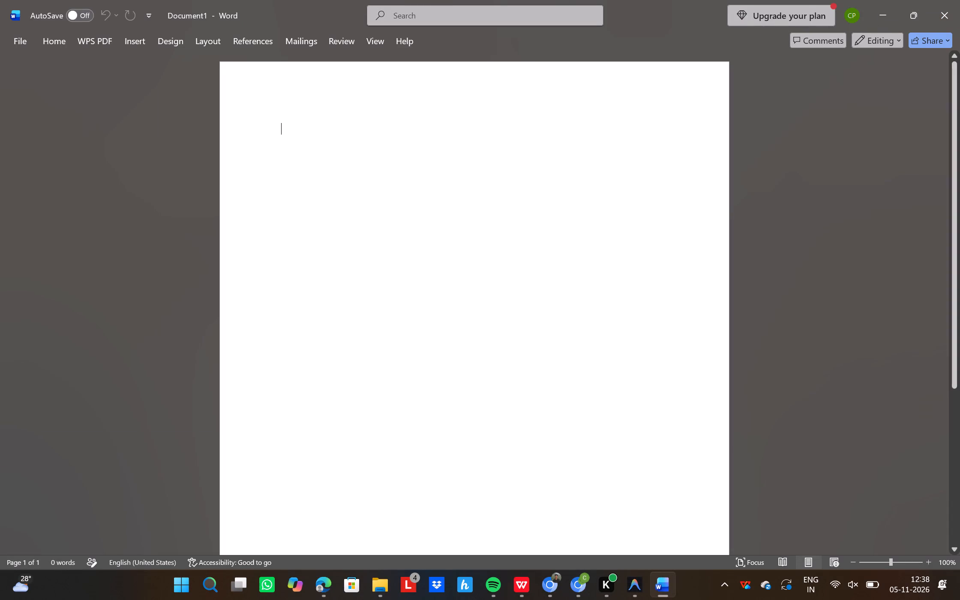
Open the choice of editing, reviewing and viewing modes for the blank document.
{"action": "left_click", "coordinate": [878, 42]}
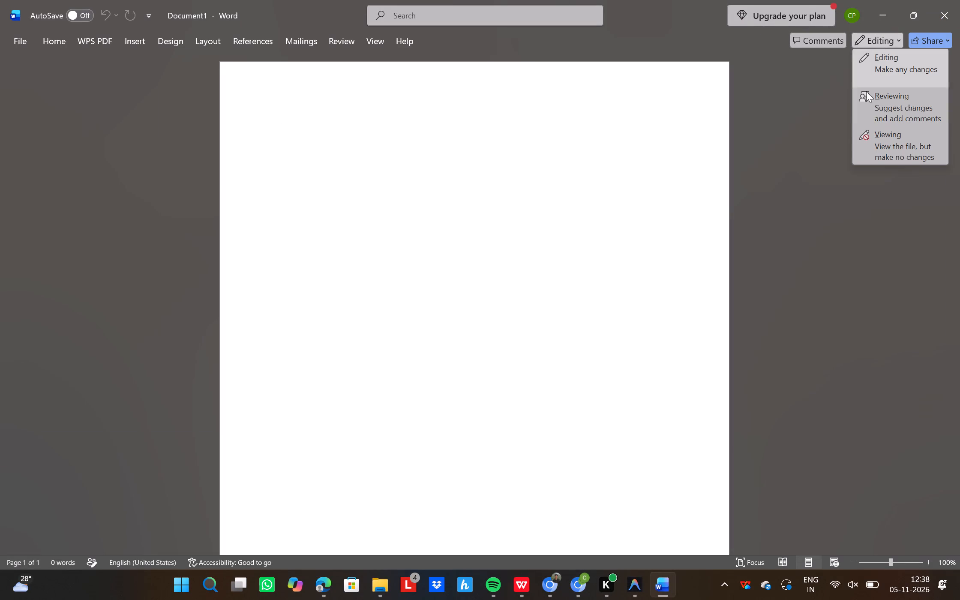
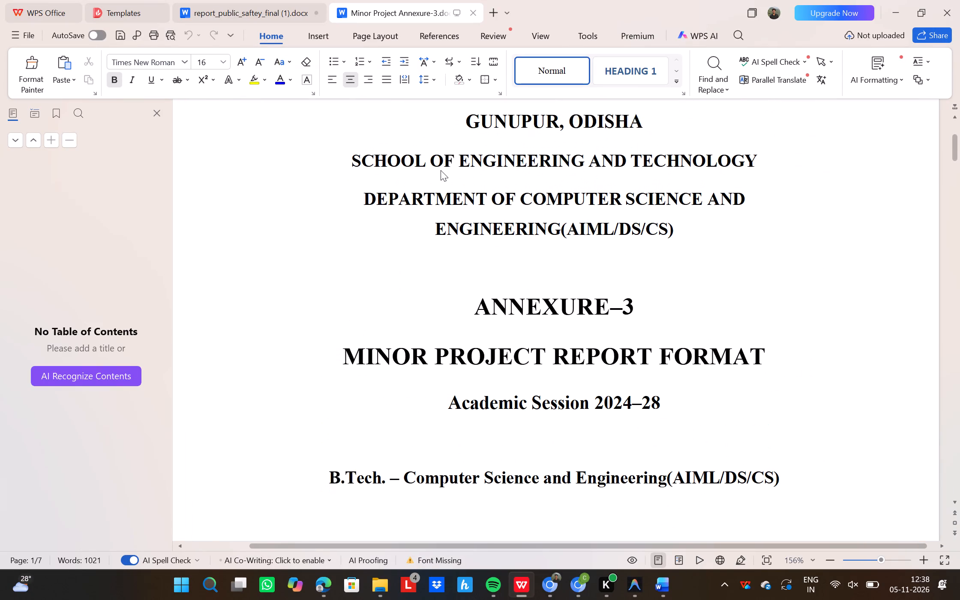
Look through the Minor Project Annexure-3 document for the required report structure, formatting and submission rules.
{"action": "scroll", "coordinate": [441, 170], "scroll_direction": "right", "scroll_amount": 1}
{"action": "scroll", "coordinate": [441, 170], "scroll_direction": "left", "scroll_amount": 1}
{"action": "scroll", "coordinate": [441, 170], "scroll_direction": "down", "scroll_amount": 7}
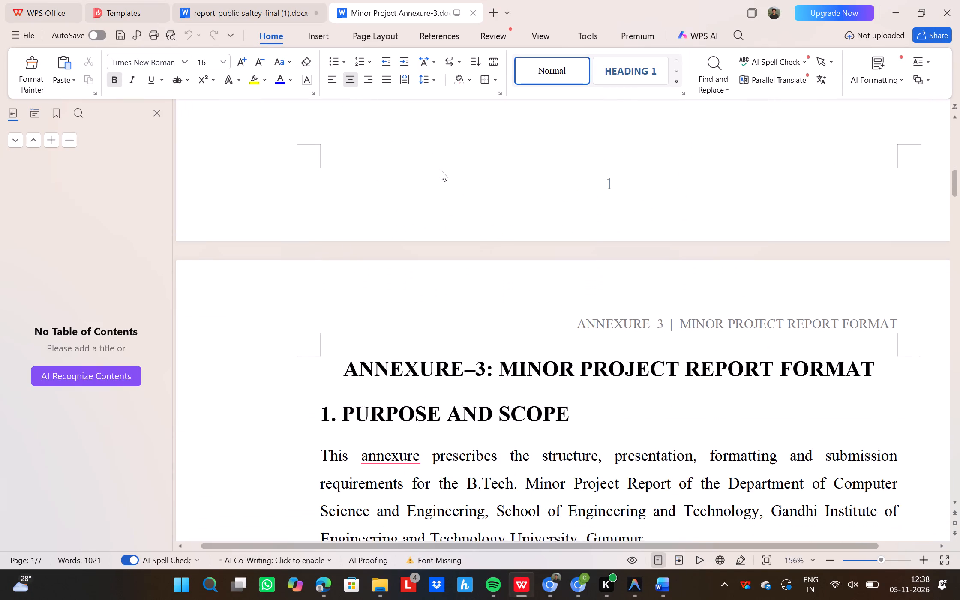
{"action": "scroll", "coordinate": [441, 170], "scroll_direction": "down", "scroll_amount": 14}
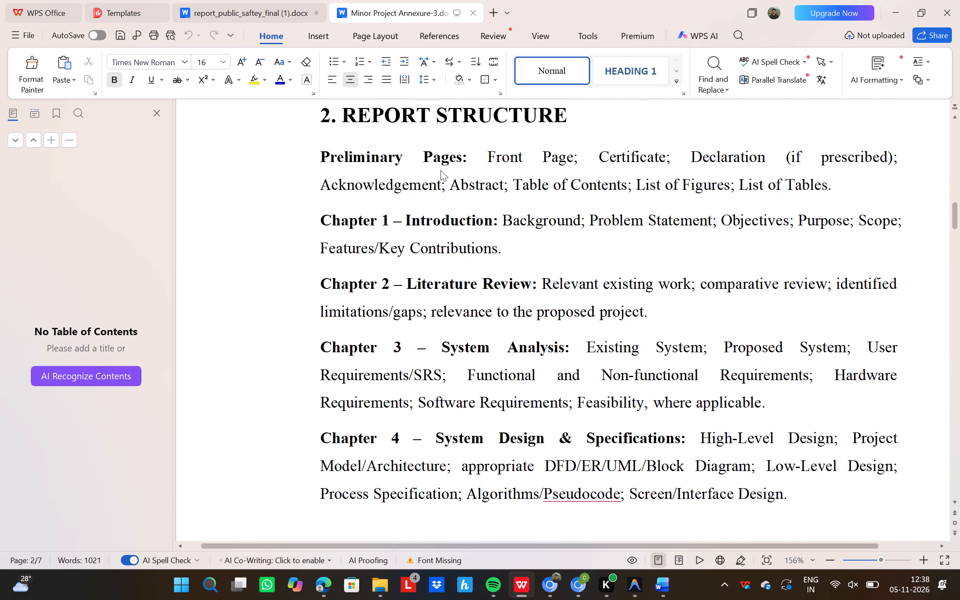
{"action": "scroll", "coordinate": [441, 170], "scroll_direction": "down", "scroll_amount": 19}
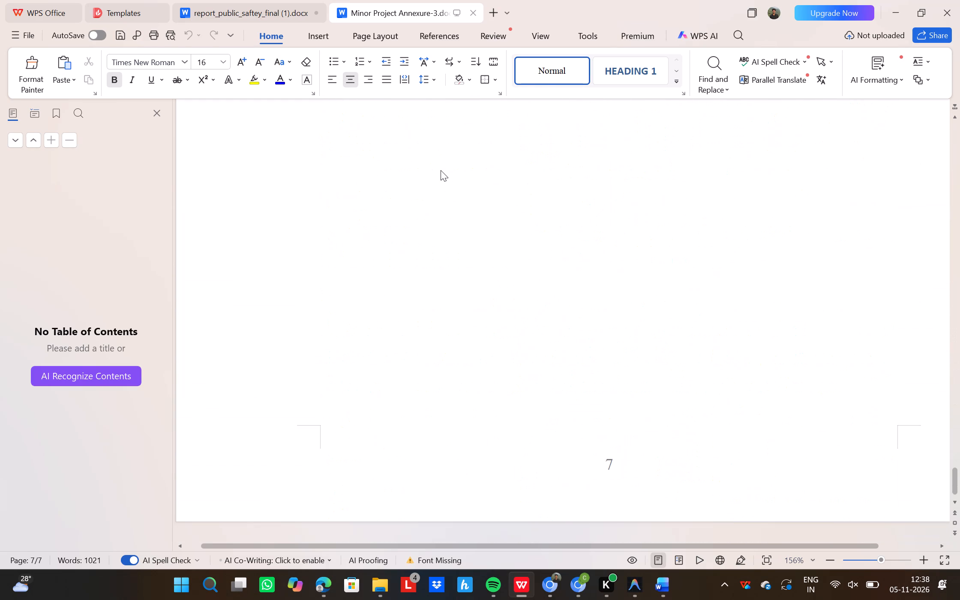
{"action": "scroll", "coordinate": [441, 170], "scroll_direction": "up", "scroll_amount": 11}
{"action": "scroll", "coordinate": [441, 170], "scroll_direction": "down", "scroll_amount": 1}
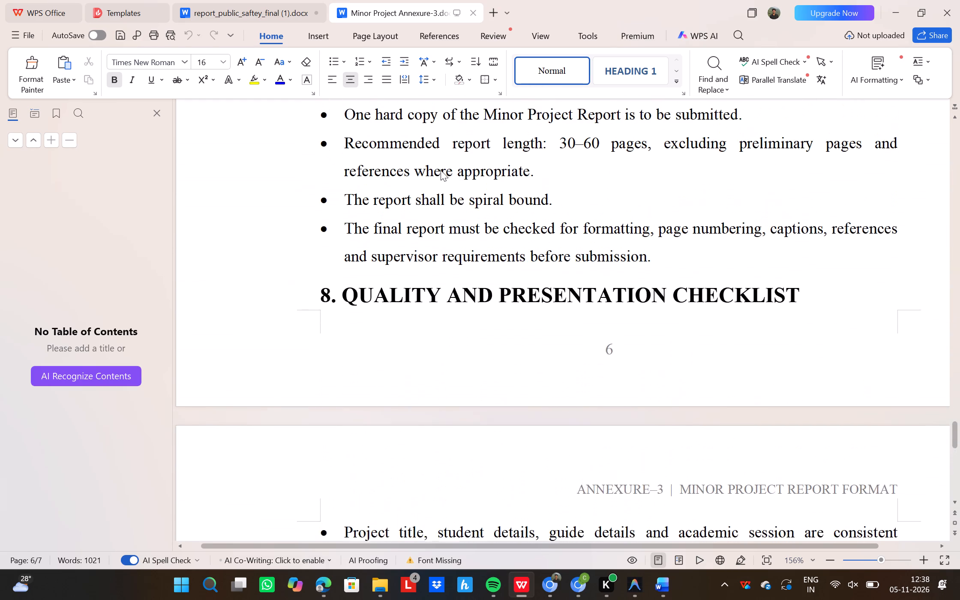
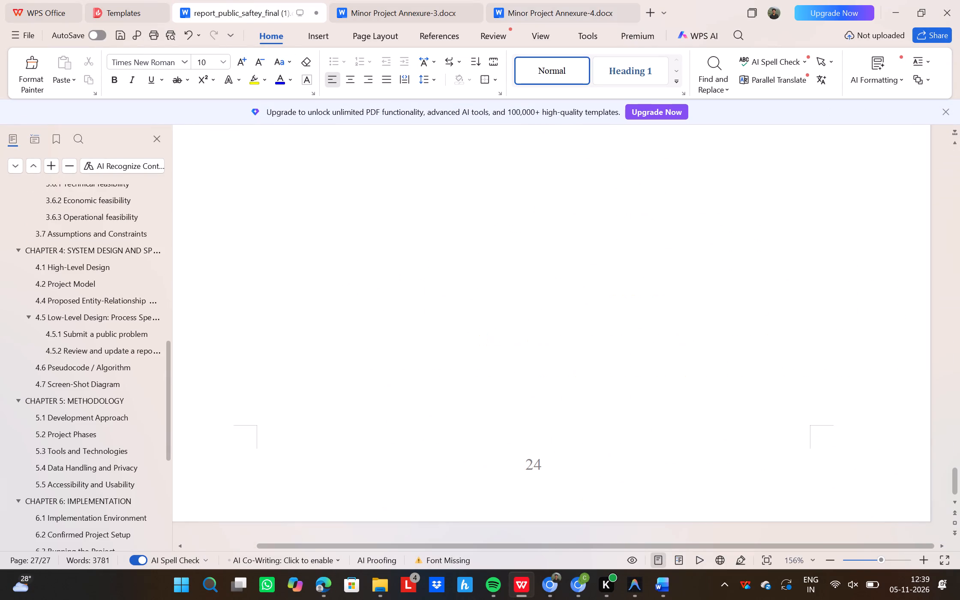
Check the existing report's cover page for its title wording, and return to the Minor Project Annexure-4 document.
{"action": "left_click", "coordinate": [251, 9]}
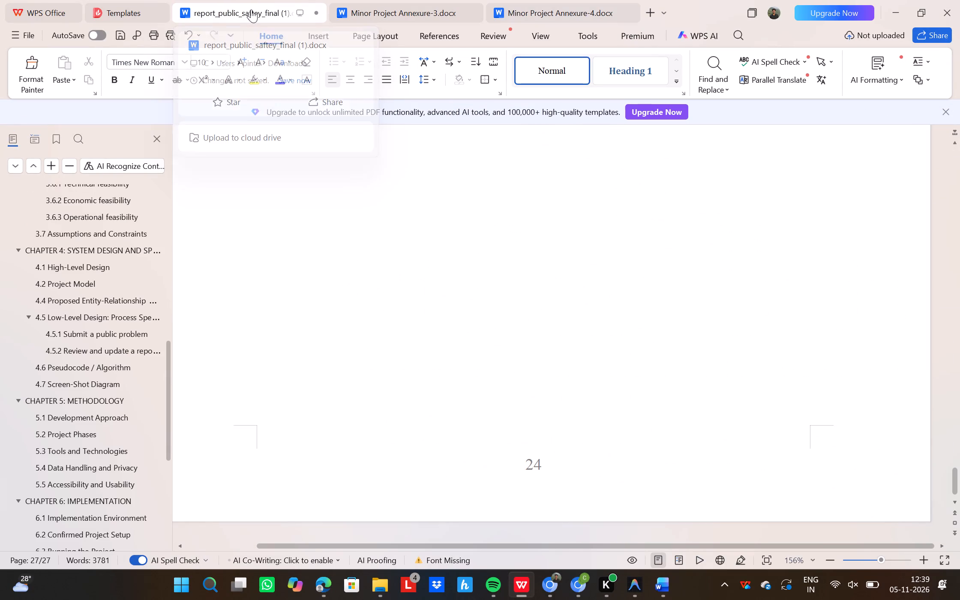
{"action": "scroll", "coordinate": [384, 373], "scroll_direction": "up", "scroll_amount": 4}
{"action": "scroll", "coordinate": [384, 373], "scroll_direction": "down", "scroll_amount": 8}
{"action": "scroll", "coordinate": [384, 373], "scroll_direction": "up", "scroll_amount": 20}
{"action": "scroll", "coordinate": [384, 373], "scroll_direction": "up", "scroll_amount": 17}
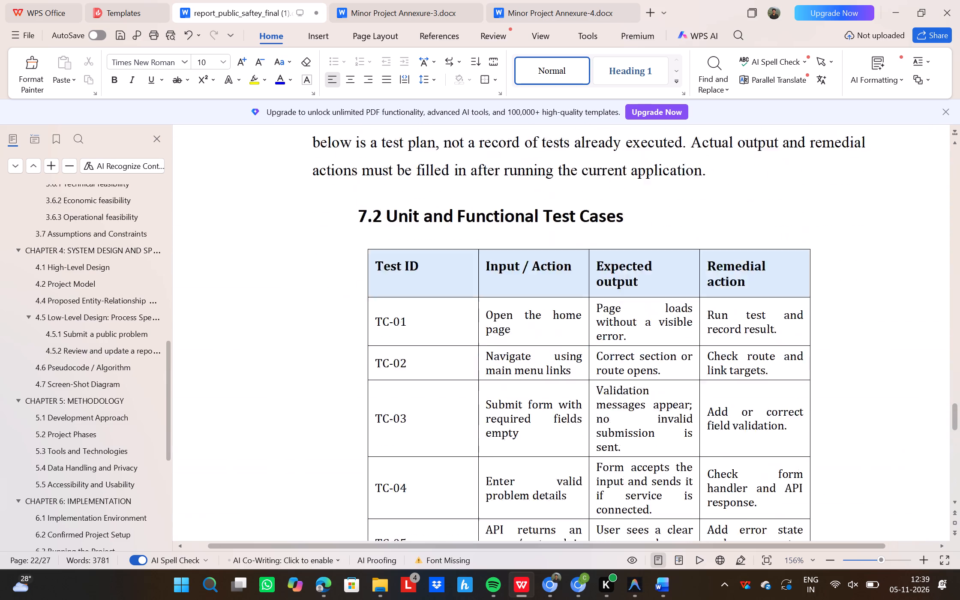
{"action": "scroll", "coordinate": [384, 373], "scroll_direction": "up", "scroll_amount": 20}
{"action": "scroll", "coordinate": [384, 373], "scroll_direction": "up", "scroll_amount": 20}
{"action": "scroll", "coordinate": [384, 373], "scroll_direction": "up", "scroll_amount": 20}
{"action": "scroll", "coordinate": [384, 373], "scroll_direction": "up", "scroll_amount": 14}
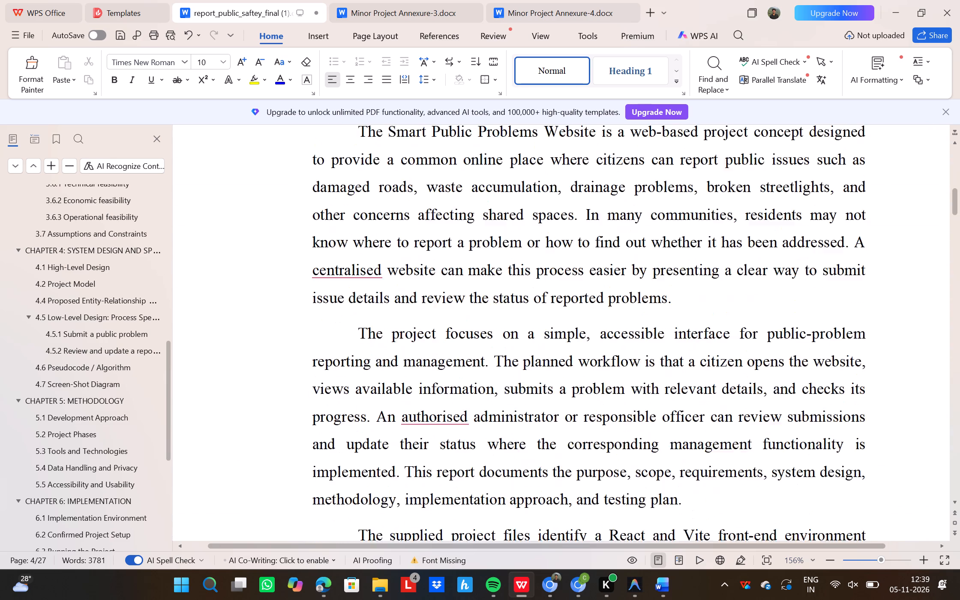
{"action": "scroll", "coordinate": [384, 373], "scroll_direction": "up", "scroll_amount": 10}
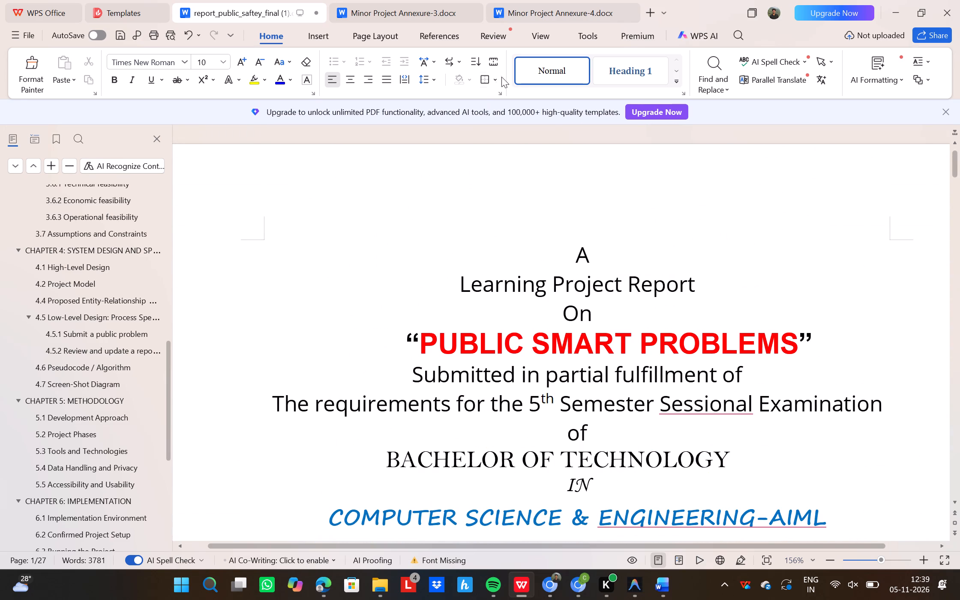
{"action": "left_click", "coordinate": [526, 2]}
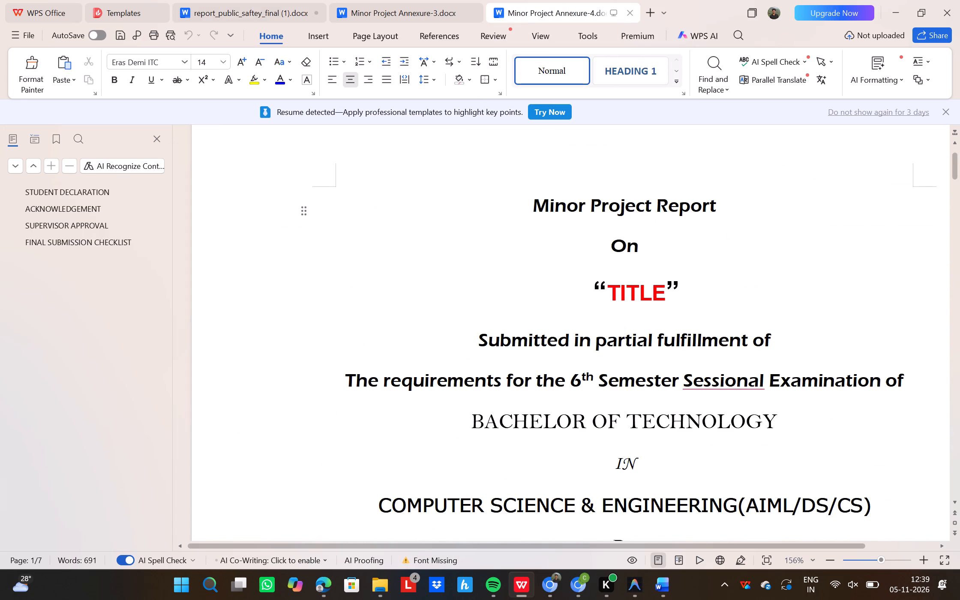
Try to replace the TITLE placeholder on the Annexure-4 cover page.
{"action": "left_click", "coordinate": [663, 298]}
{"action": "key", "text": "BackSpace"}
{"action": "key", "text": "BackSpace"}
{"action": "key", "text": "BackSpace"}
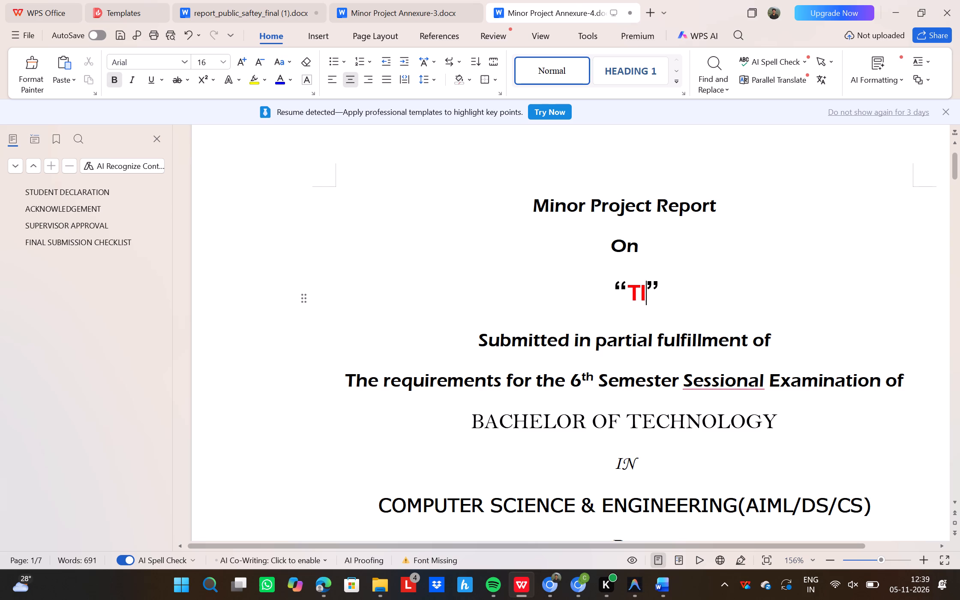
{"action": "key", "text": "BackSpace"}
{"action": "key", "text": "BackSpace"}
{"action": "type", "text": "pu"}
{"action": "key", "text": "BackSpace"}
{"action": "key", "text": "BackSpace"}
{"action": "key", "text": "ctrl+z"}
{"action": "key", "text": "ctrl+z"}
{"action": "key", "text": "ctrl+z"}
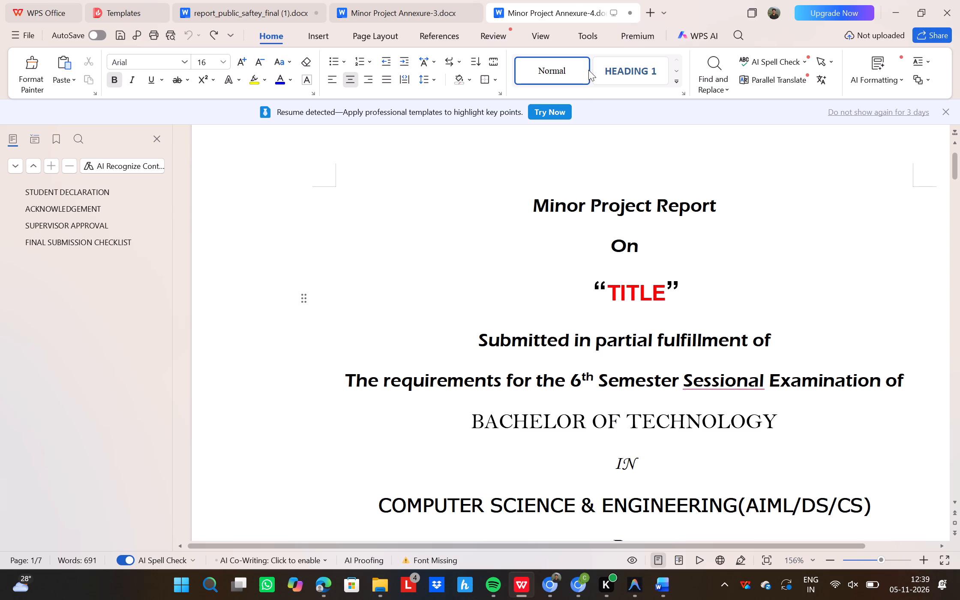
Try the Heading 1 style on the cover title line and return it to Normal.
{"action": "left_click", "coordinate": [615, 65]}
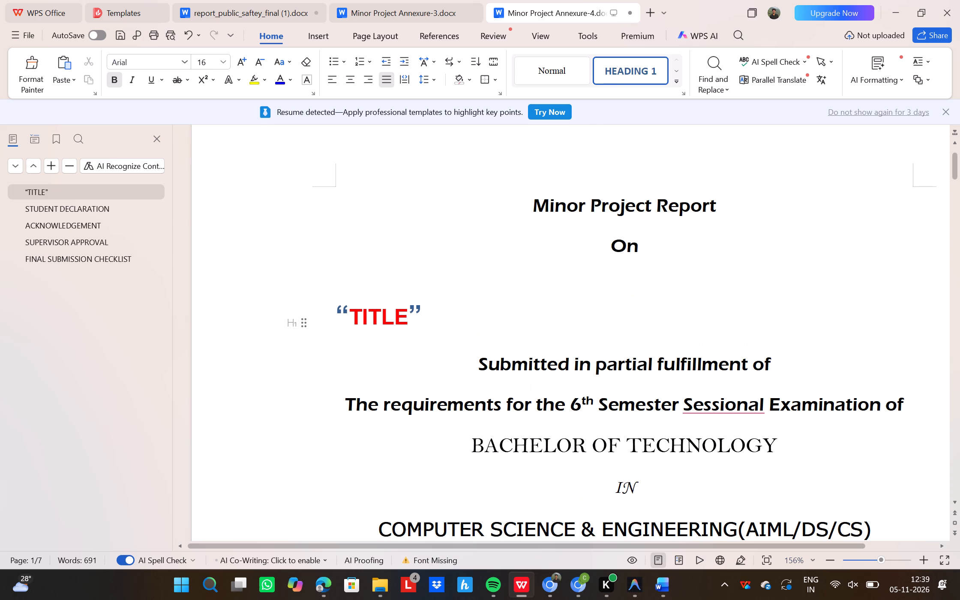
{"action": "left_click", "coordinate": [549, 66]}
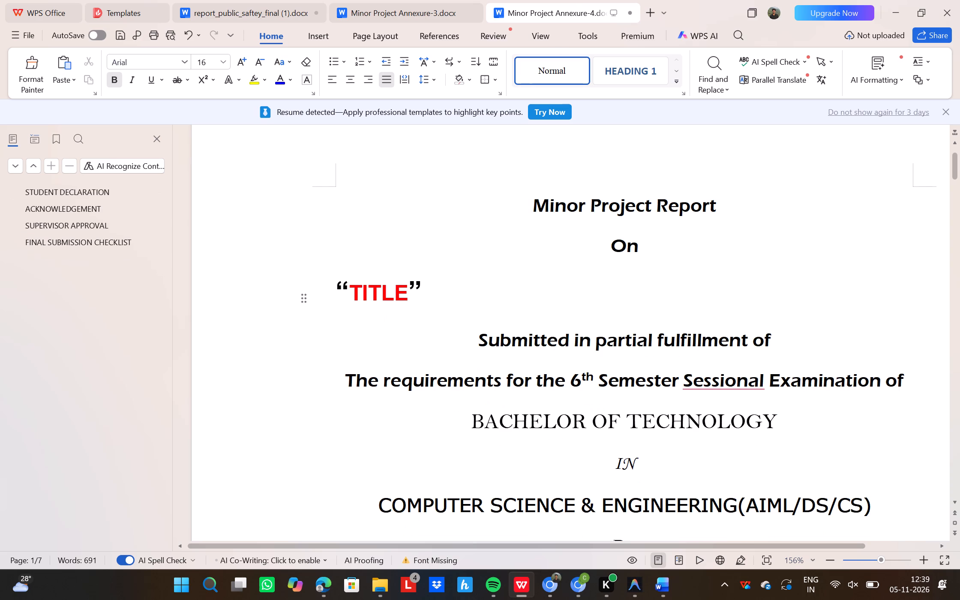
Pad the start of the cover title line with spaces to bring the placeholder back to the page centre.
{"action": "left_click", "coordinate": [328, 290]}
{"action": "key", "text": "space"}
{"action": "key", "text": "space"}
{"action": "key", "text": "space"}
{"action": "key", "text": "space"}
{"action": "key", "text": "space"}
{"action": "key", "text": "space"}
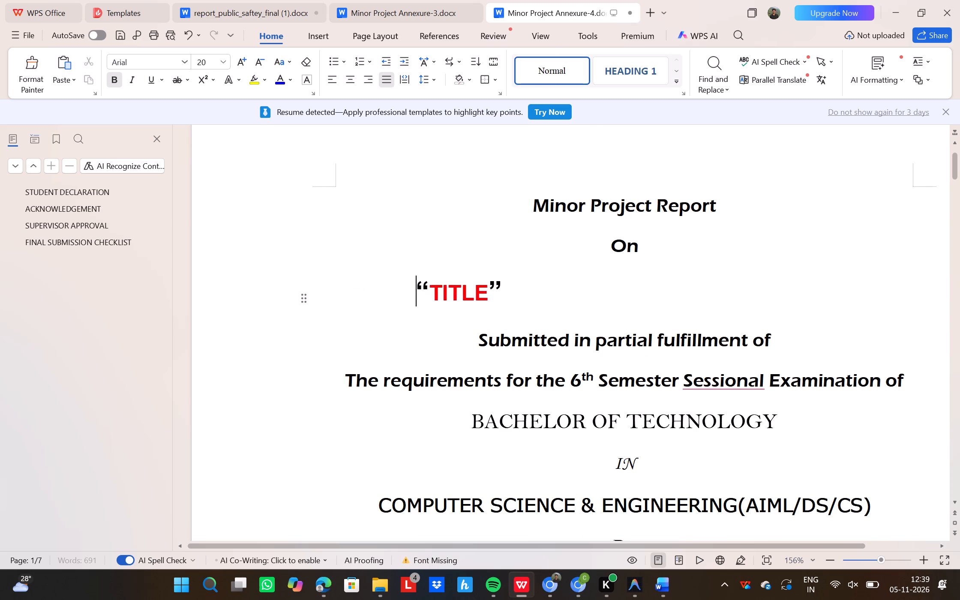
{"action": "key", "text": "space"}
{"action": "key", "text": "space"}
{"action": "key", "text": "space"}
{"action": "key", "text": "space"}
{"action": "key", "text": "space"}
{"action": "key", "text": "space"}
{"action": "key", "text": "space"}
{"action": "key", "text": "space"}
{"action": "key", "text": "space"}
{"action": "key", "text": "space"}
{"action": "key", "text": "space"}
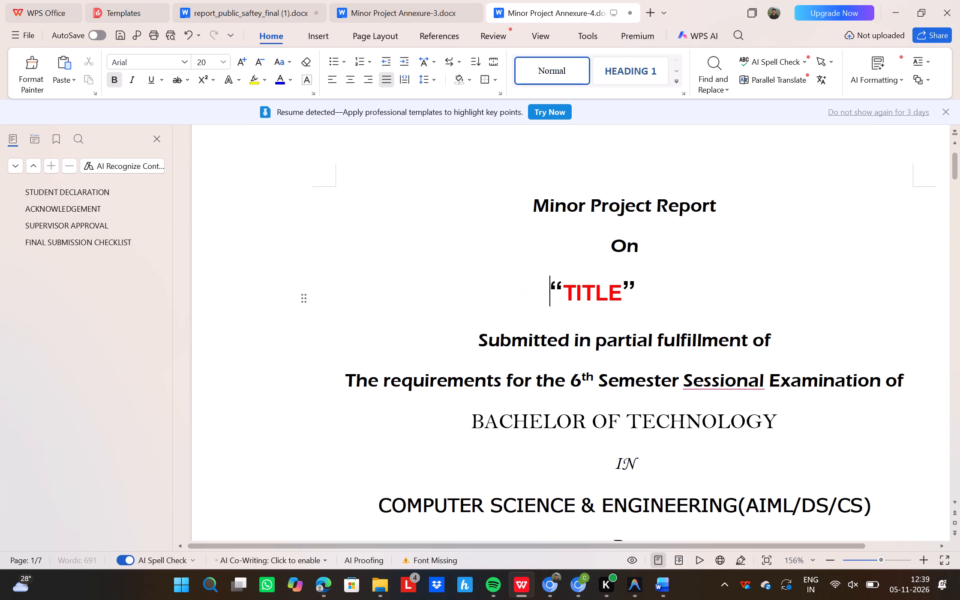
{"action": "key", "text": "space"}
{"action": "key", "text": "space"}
Enter "Public smart complaint" within the TITLE placeholder on the cover page, in place of its first letter I.
{"action": "key", "text": "Right"}
{"action": "key", "text": "Right"}
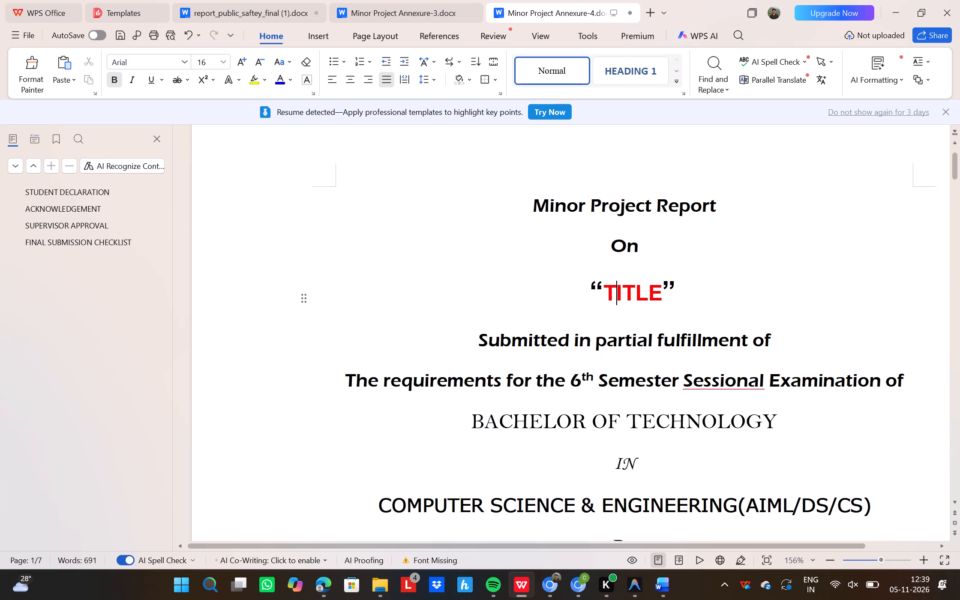
{"action": "key", "text": "Right"}
{"action": "key", "text": "BackSpace"}
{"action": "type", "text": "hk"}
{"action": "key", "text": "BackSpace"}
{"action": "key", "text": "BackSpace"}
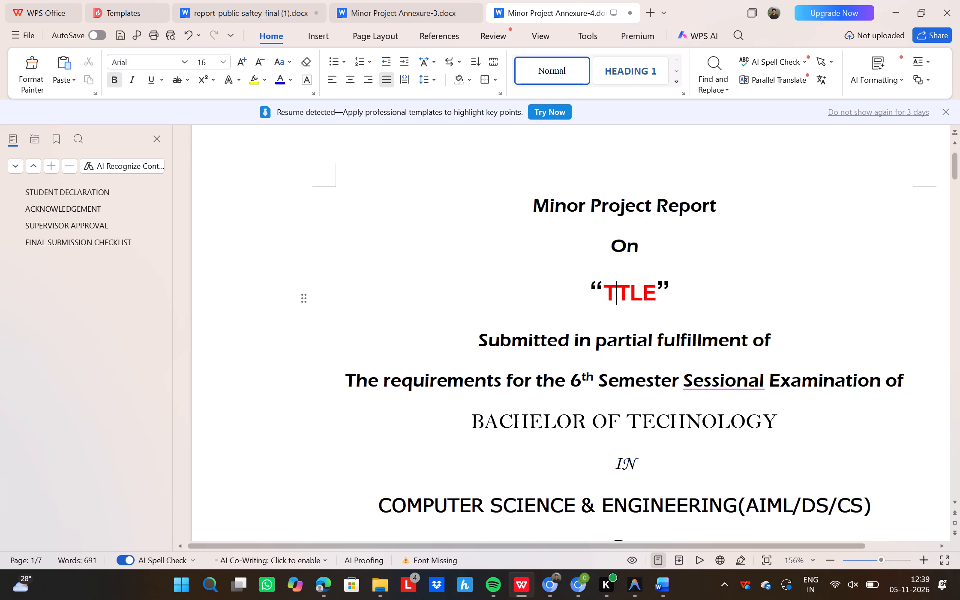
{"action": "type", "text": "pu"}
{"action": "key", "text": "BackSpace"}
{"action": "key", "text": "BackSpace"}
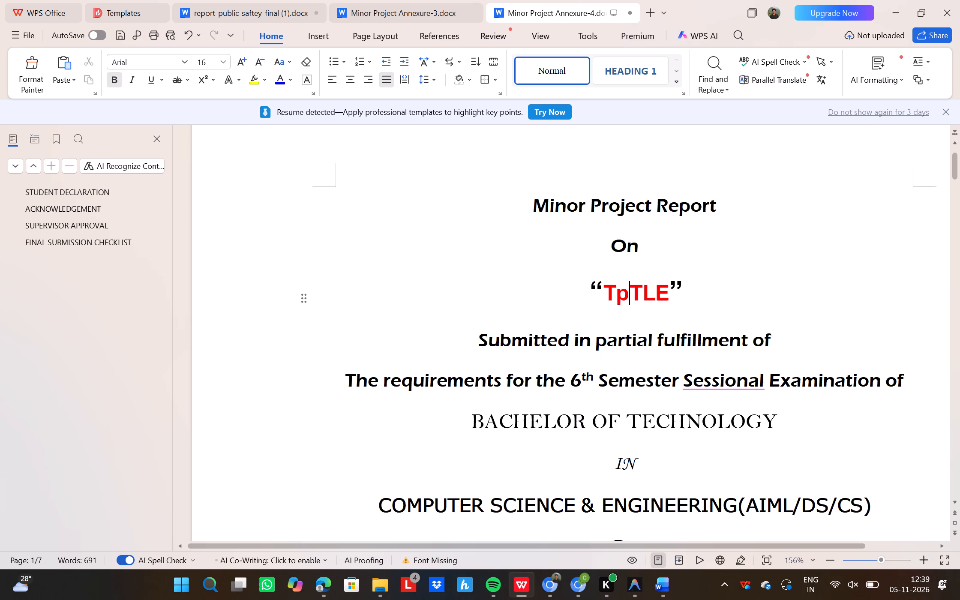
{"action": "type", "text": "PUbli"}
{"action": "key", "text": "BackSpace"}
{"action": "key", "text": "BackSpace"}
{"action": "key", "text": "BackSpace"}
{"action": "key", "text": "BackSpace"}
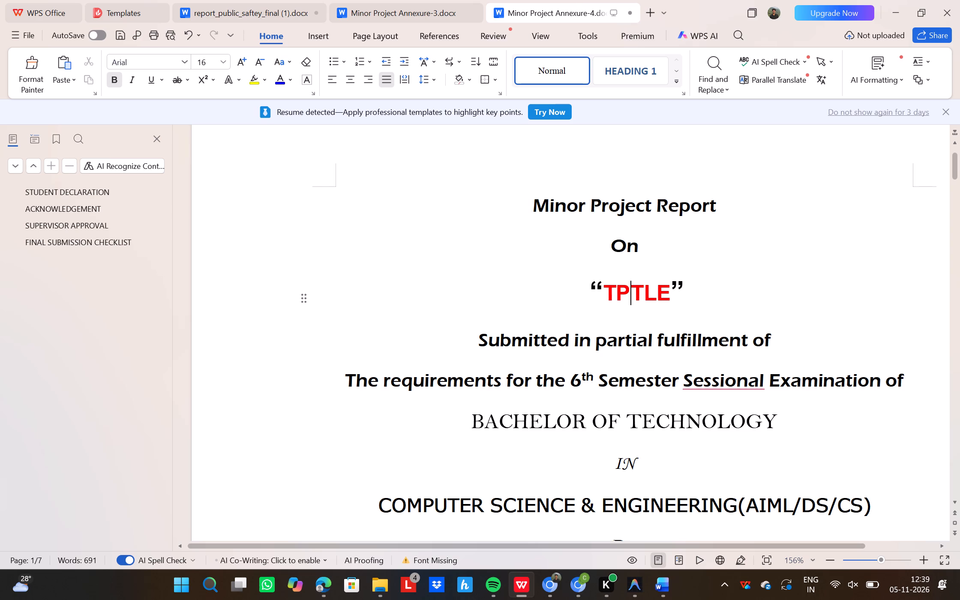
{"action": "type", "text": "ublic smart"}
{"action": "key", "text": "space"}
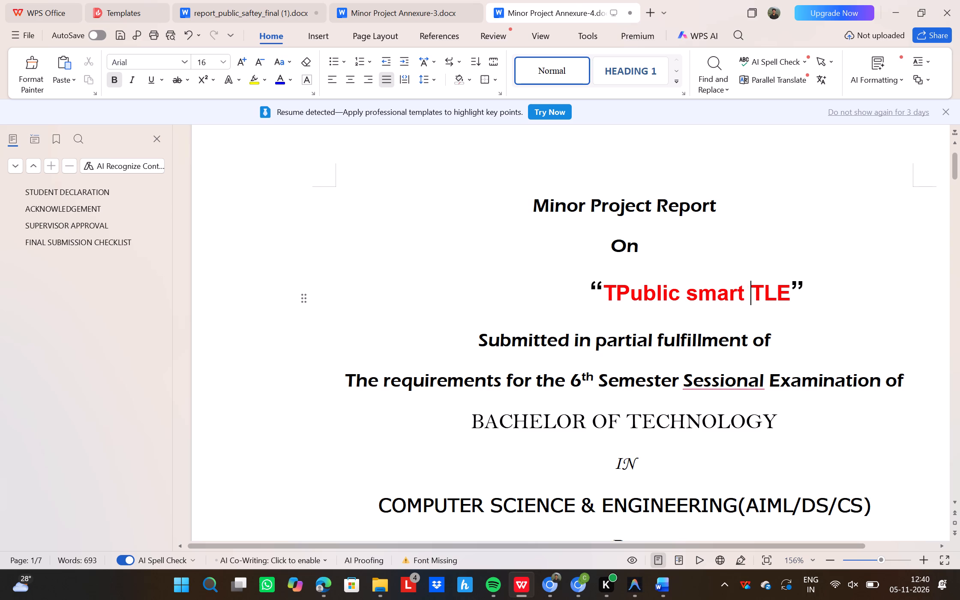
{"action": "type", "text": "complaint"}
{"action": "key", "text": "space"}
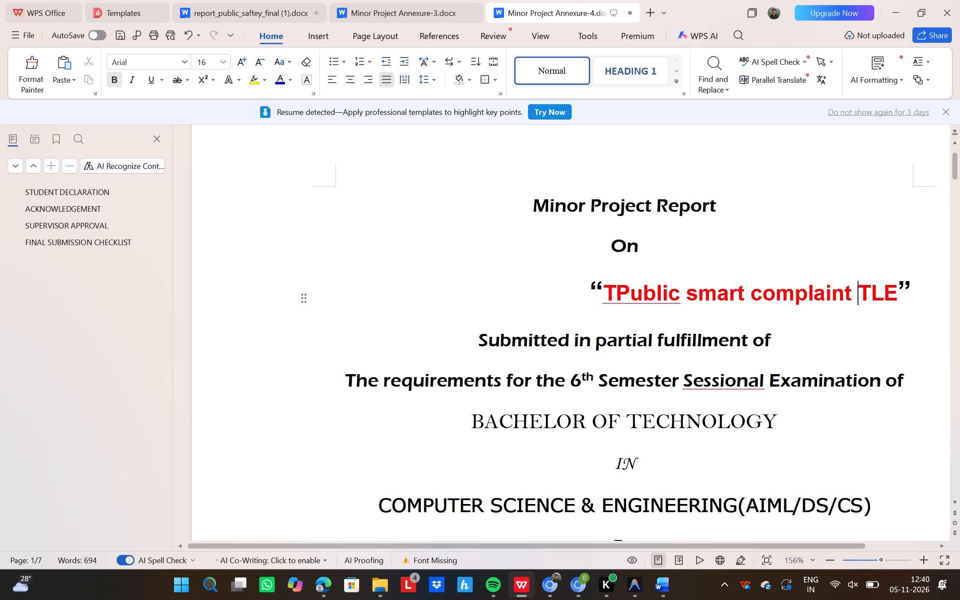
Delete the leftover placeholder letters TLE and the extra space after "complaint" in the cover title.
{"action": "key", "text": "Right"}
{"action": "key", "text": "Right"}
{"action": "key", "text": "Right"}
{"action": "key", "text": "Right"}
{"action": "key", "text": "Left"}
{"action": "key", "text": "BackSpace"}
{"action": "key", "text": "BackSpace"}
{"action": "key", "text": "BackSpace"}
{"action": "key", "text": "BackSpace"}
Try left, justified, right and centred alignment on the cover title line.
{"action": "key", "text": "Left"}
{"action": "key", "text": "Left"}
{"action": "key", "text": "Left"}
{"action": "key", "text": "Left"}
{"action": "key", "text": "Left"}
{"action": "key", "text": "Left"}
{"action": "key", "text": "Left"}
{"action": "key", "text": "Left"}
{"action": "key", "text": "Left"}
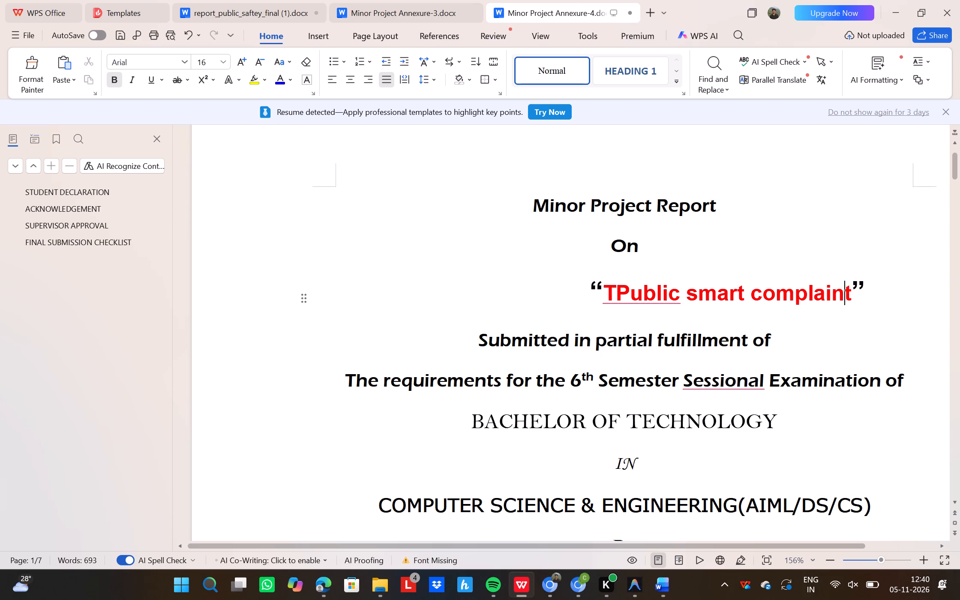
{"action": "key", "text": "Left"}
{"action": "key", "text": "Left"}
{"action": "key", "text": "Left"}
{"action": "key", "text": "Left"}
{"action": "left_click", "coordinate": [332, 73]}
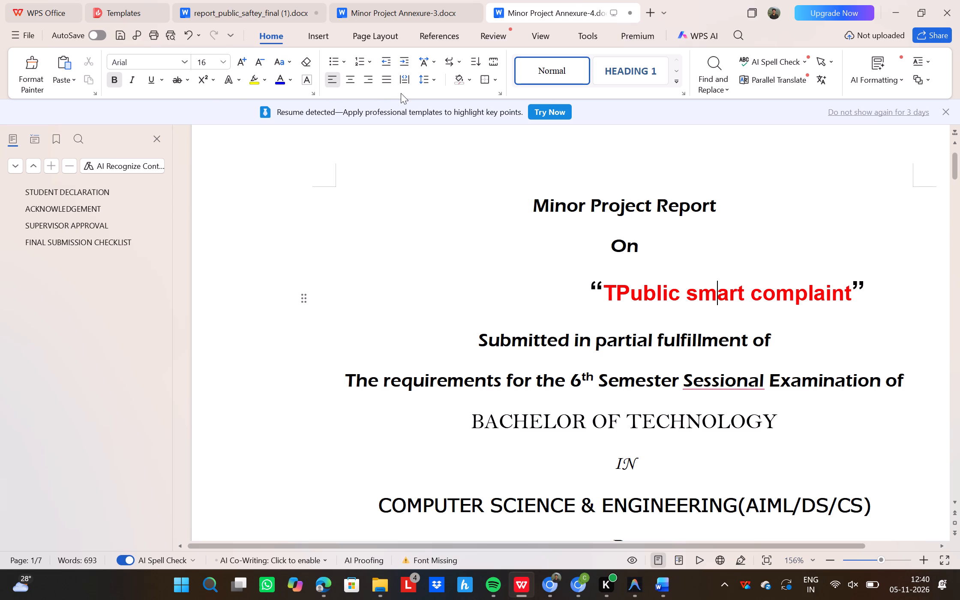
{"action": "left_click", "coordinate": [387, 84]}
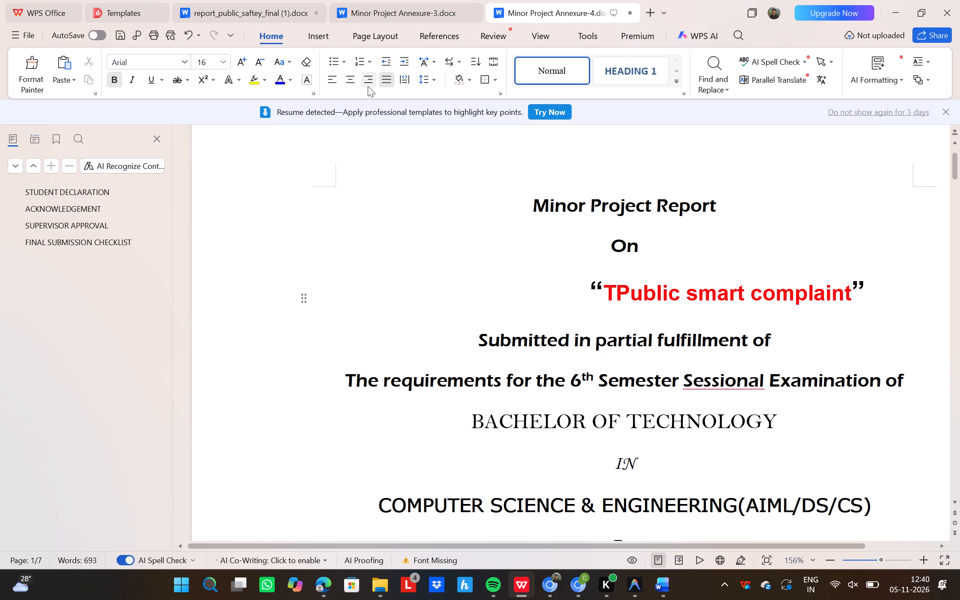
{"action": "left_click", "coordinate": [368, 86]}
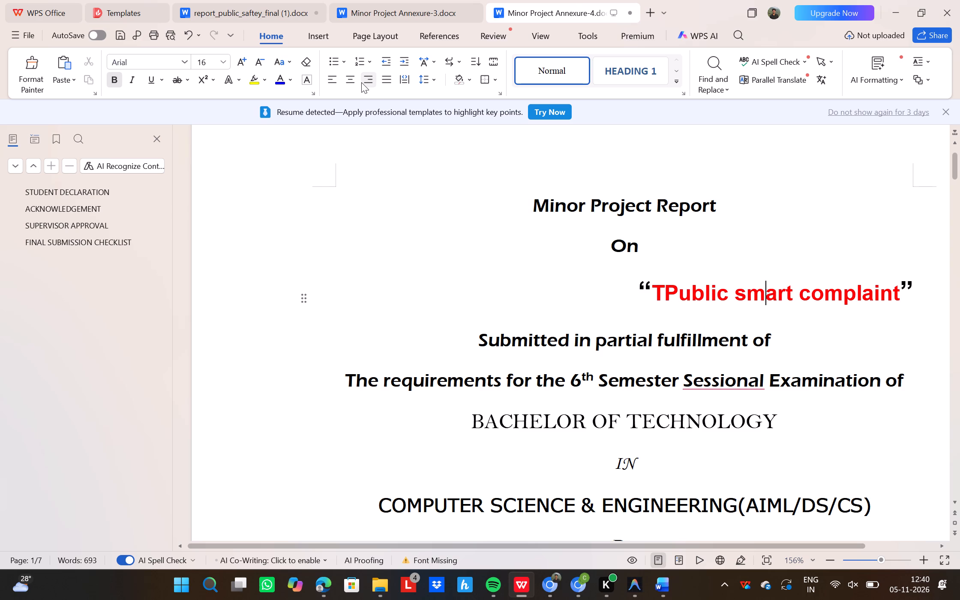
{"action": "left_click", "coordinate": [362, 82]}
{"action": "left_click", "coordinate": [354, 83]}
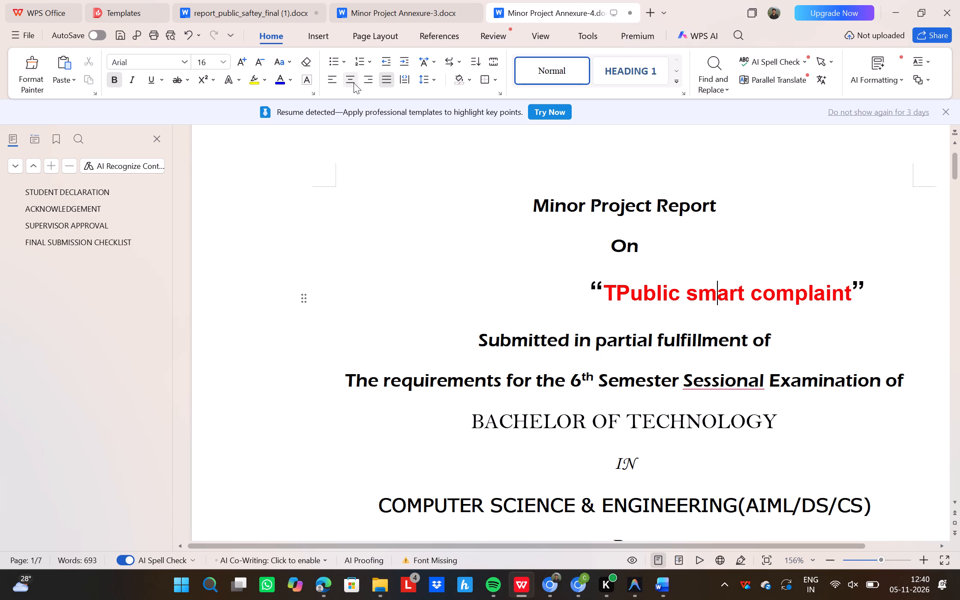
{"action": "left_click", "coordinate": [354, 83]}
Delete the stray T in front of "Public" in the cover title.
{"action": "left_click", "coordinate": [617, 294]}
{"action": "key", "text": "BackSpace"}
Replace the padding before the cover title with 12 spaces so that the longer title sits centred under "On".
{"action": "key", "text": "Left"}
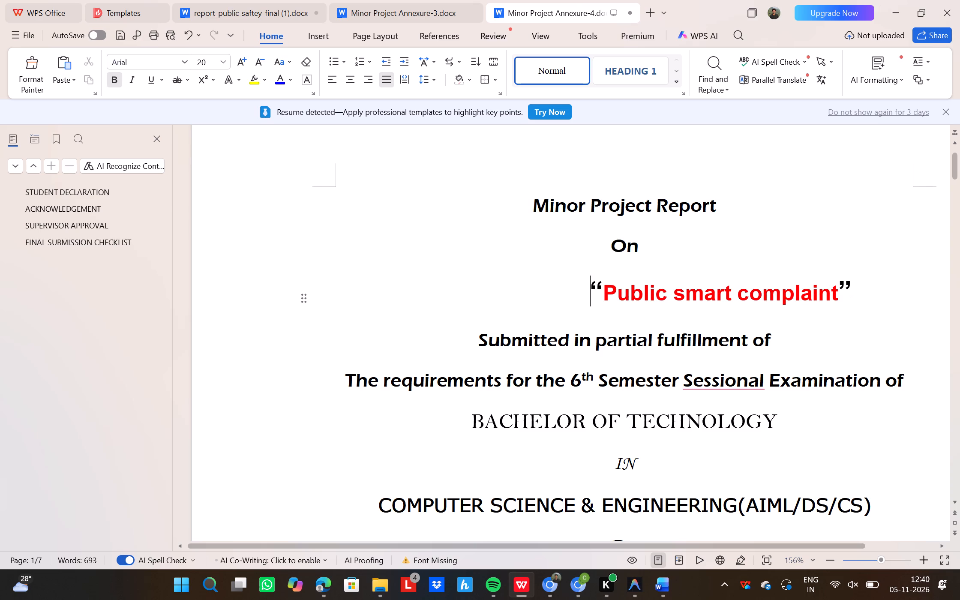
{"action": "key", "text": "Left"}
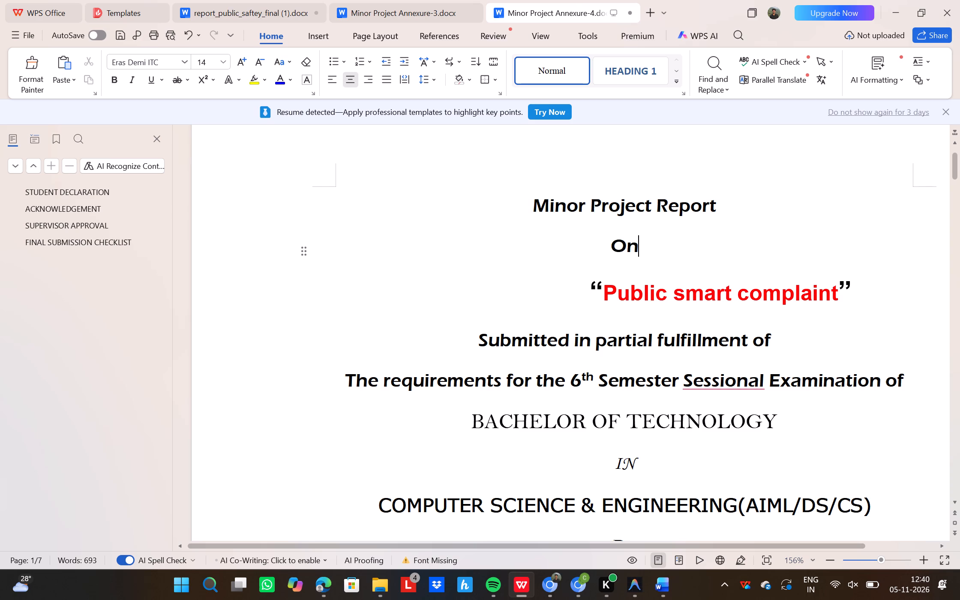
{"action": "key", "text": "Down"}
{"action": "key", "text": "Left"}
{"action": "key", "text": "Left"}
{"action": "key", "text": "Left"}
{"action": "key", "text": "Left"}
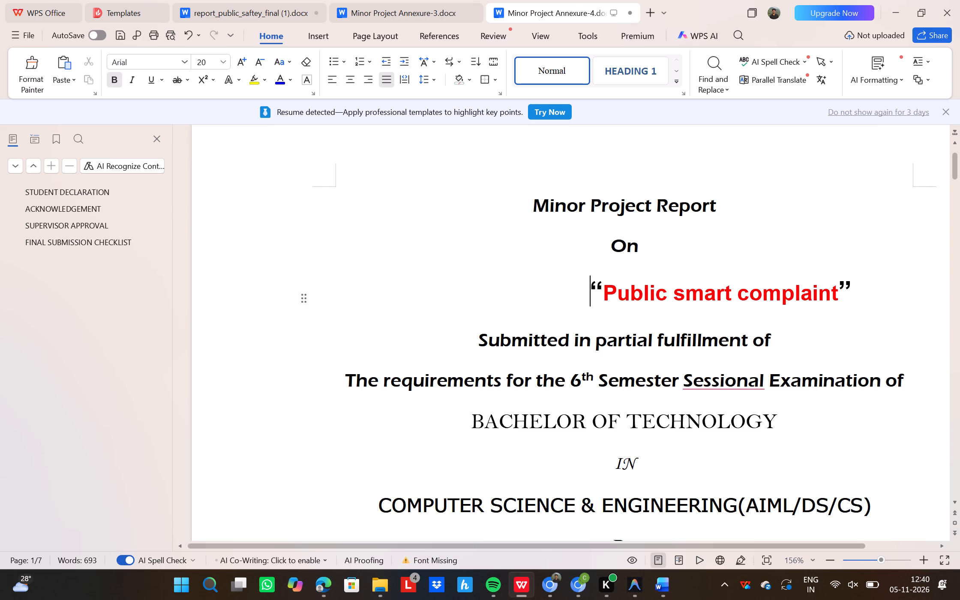
{"action": "key", "text": "BackSpace"}
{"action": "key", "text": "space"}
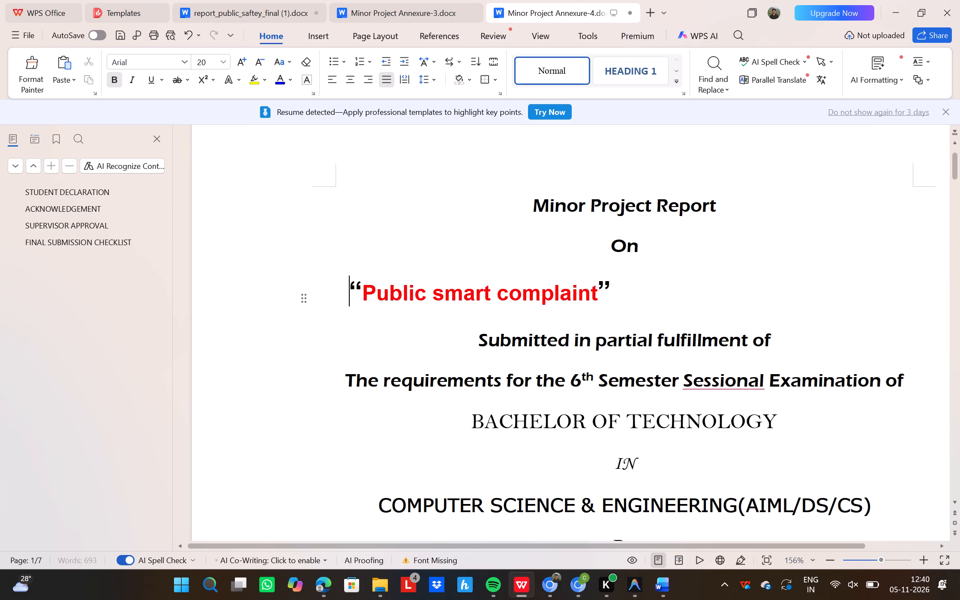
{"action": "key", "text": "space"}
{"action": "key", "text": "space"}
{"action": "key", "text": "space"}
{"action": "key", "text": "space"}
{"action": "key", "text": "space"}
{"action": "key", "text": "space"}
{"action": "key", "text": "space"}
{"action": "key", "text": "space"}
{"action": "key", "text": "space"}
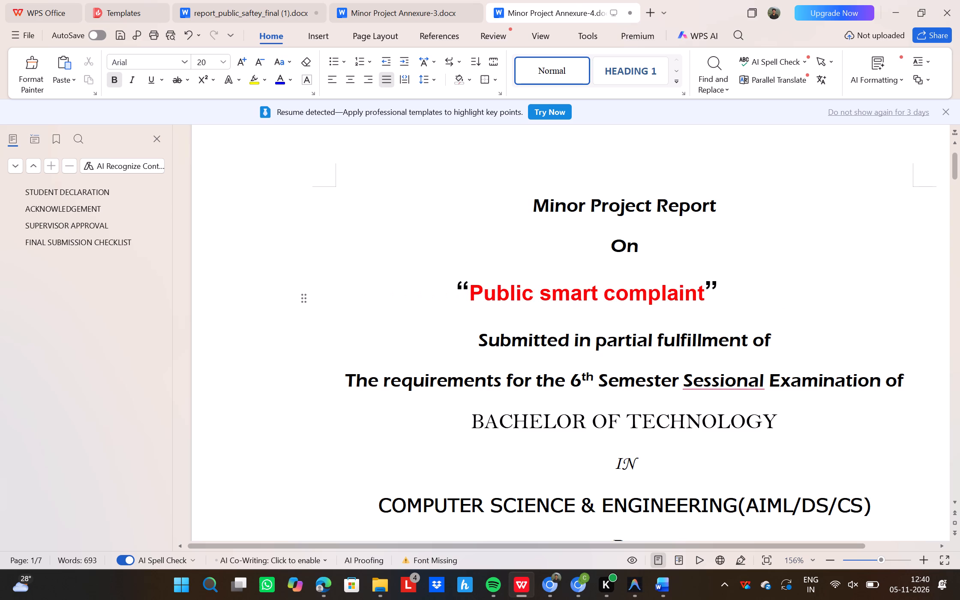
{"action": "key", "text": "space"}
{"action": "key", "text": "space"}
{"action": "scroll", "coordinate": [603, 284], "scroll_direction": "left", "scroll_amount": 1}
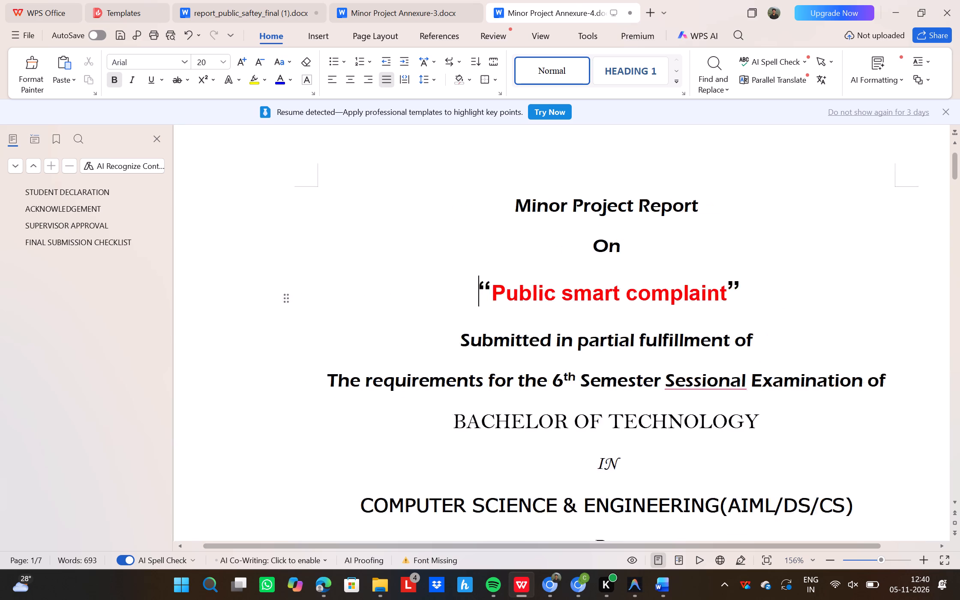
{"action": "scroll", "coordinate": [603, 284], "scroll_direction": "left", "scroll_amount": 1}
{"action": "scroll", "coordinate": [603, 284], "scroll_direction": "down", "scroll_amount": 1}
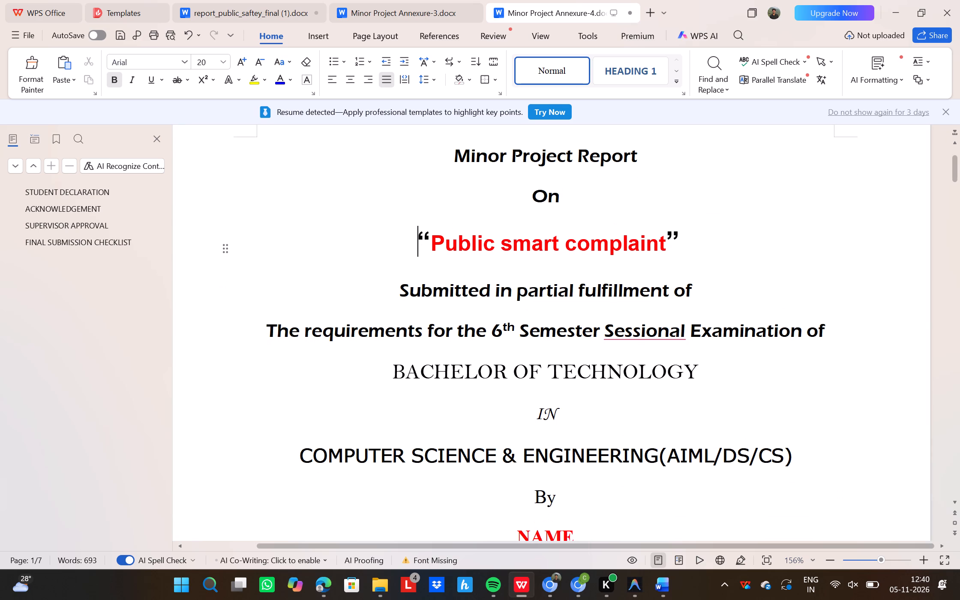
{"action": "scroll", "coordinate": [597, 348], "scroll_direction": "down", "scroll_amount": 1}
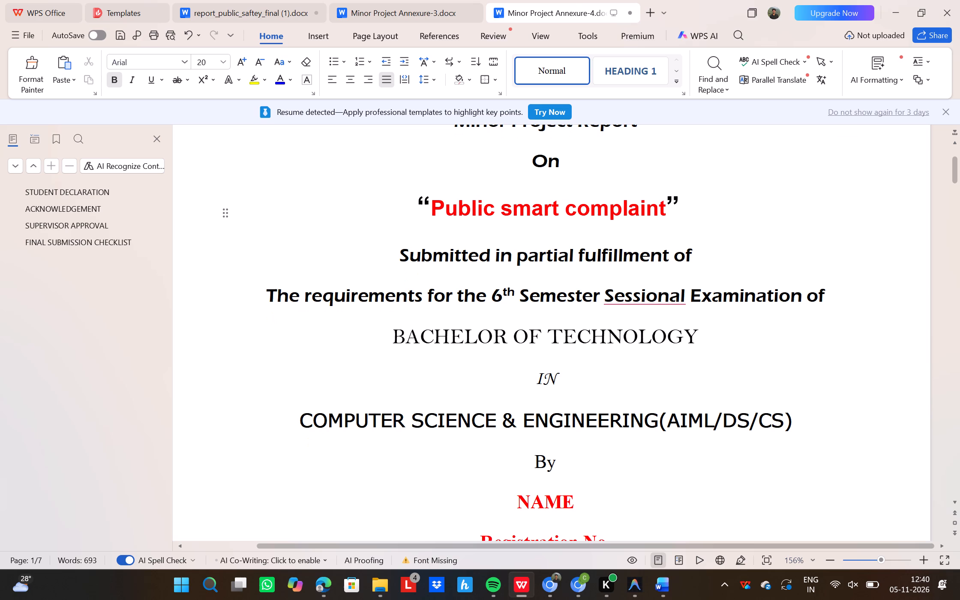
Change the semester number in the cover's requirements line to 5th.
{"action": "left_click", "coordinate": [502, 296]}
{"action": "key", "text": "BackSpace"}
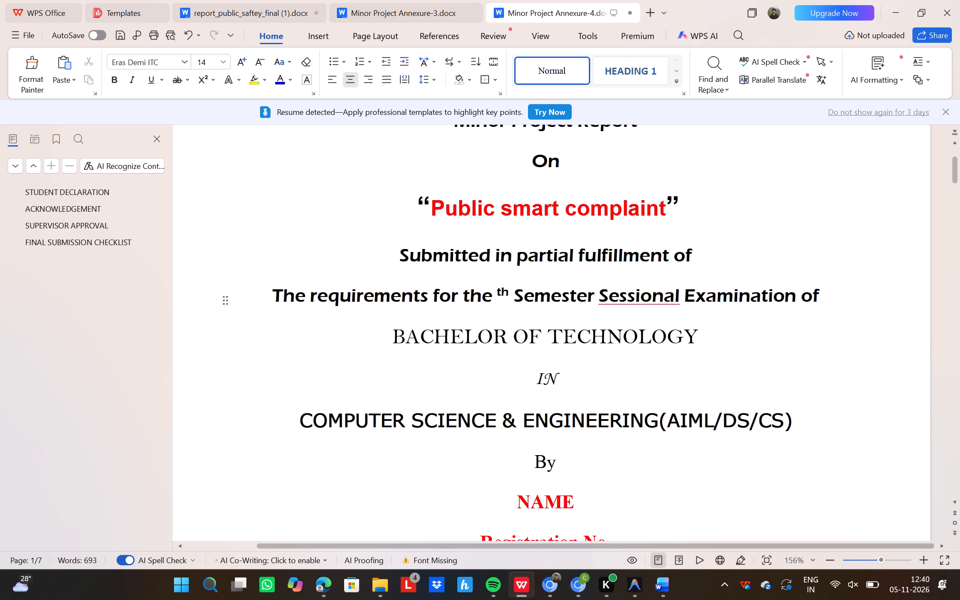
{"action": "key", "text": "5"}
Remove /DS/CS from the branch line under IN so that it reads COMPUTER SCIENCE & ENGINEERING(AIML).
{"action": "scroll", "coordinate": [696, 308], "scroll_direction": "down", "scroll_amount": 1}
{"action": "scroll", "coordinate": [696, 308], "scroll_direction": "left", "scroll_amount": 1}
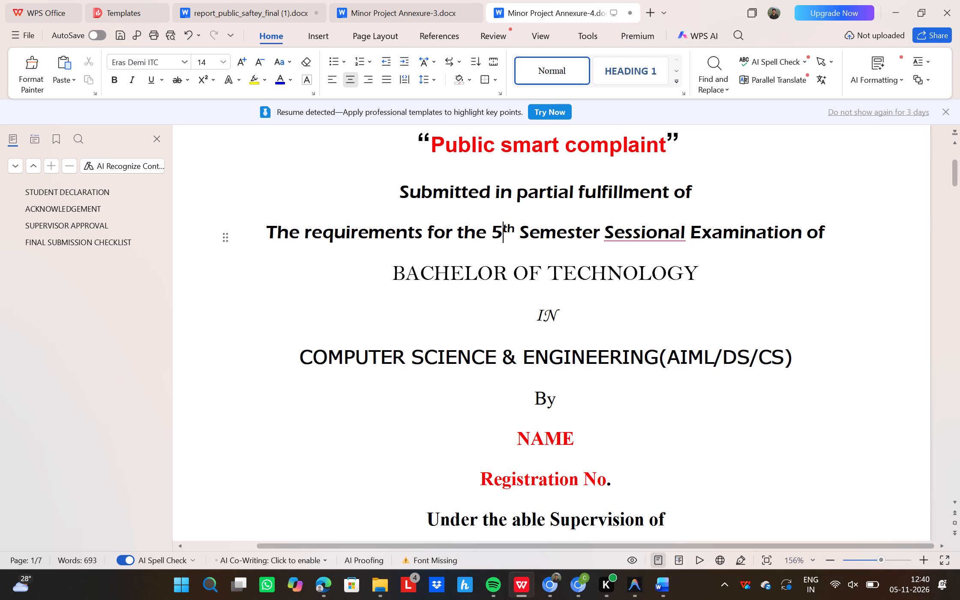
{"action": "left_click", "coordinate": [784, 357]}
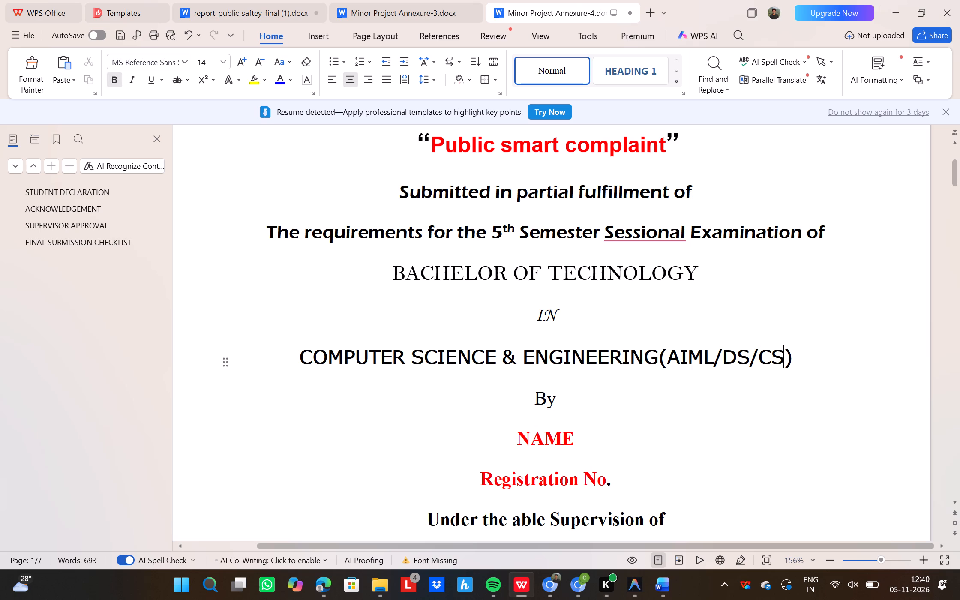
{"action": "key", "text": "BackSpace"}
{"action": "key", "text": "BackSpace"}
{"action": "key", "text": "BackSpace"}
{"action": "key", "text": "BackSpace"}
{"action": "key", "text": "BackSpace"}
{"action": "key", "text": "BackSpace"}
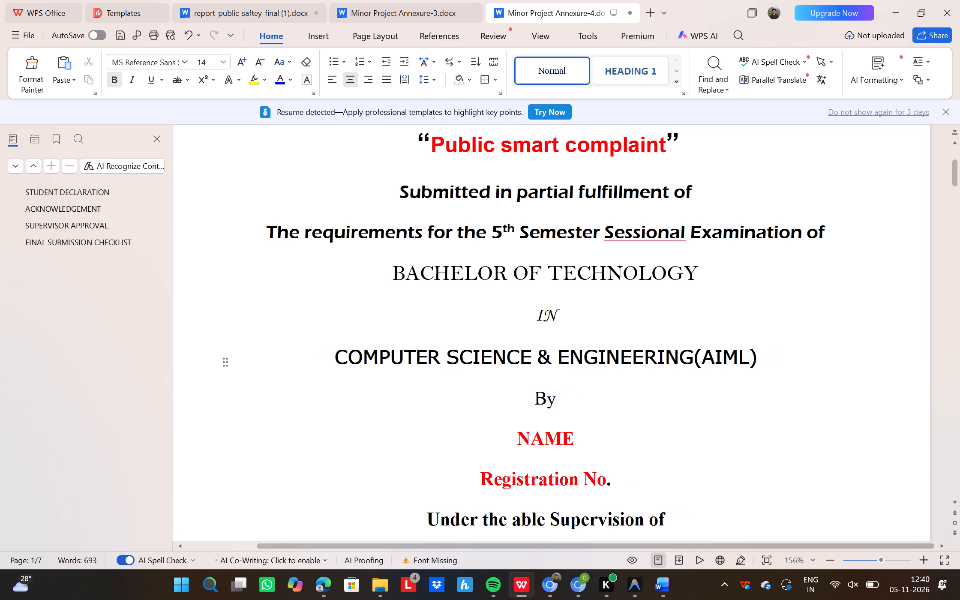
Delete AME from the NAME placeholder under By and enter the first student's name after the remaining N.
{"action": "scroll", "coordinate": [656, 428], "scroll_direction": "down", "scroll_amount": 2}
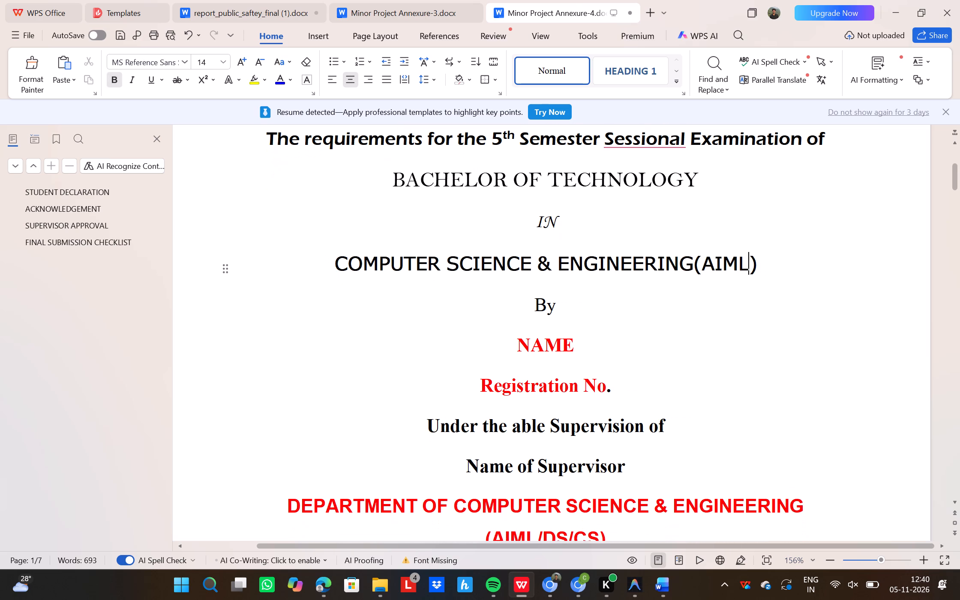
{"action": "scroll", "coordinate": [656, 428], "scroll_direction": "down", "scroll_amount": 1}
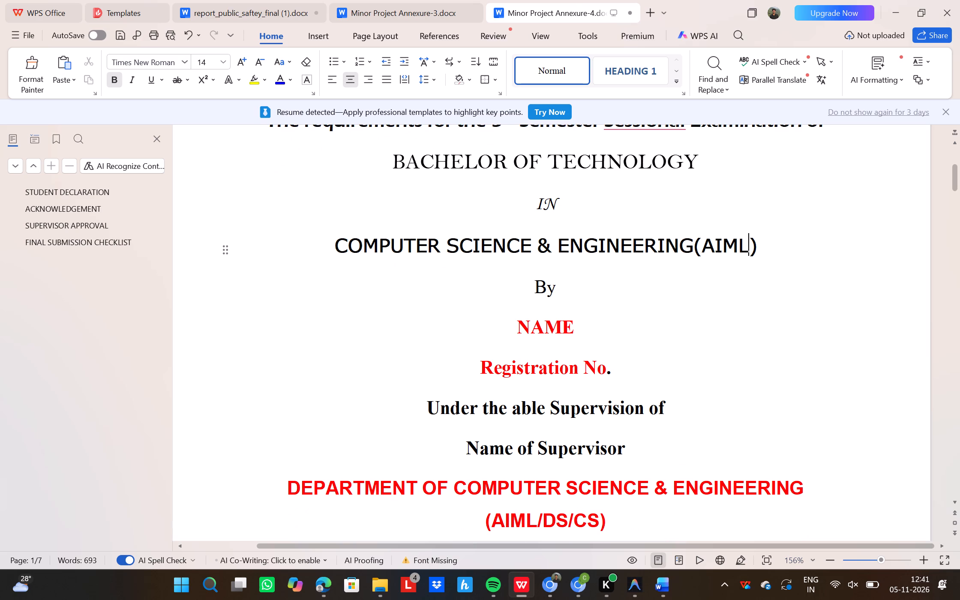
{"action": "left_click", "coordinate": [575, 332]}
{"action": "key", "text": "BackSpace"}
{"action": "key", "text": "BackSpace"}
{"action": "key", "text": "BackSpace"}
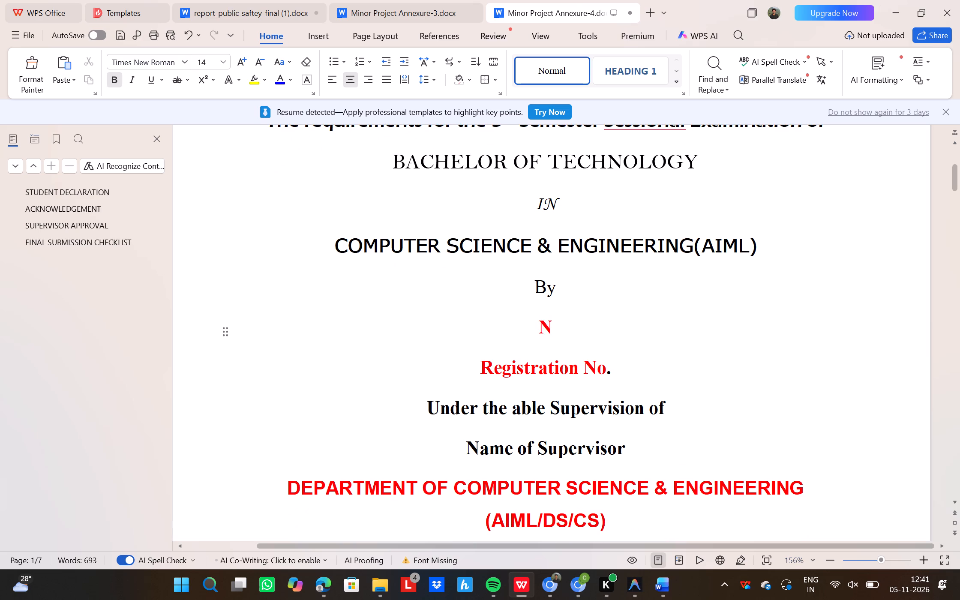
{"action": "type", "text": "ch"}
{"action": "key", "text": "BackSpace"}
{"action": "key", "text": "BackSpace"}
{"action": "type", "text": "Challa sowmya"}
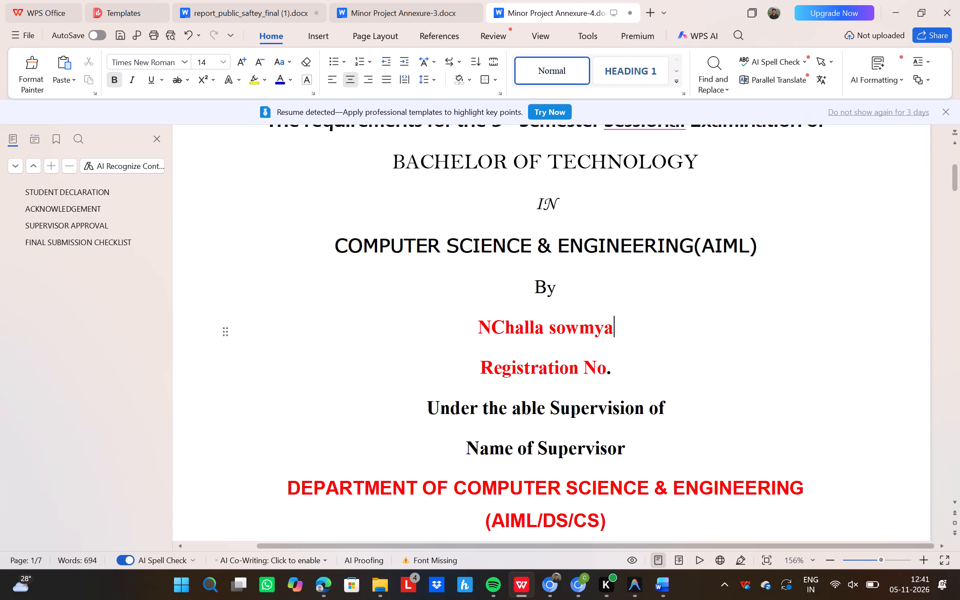
Add the second and third students' names after the first student's name on the same cover line.
{"action": "left_click", "coordinate": [492, 323]}
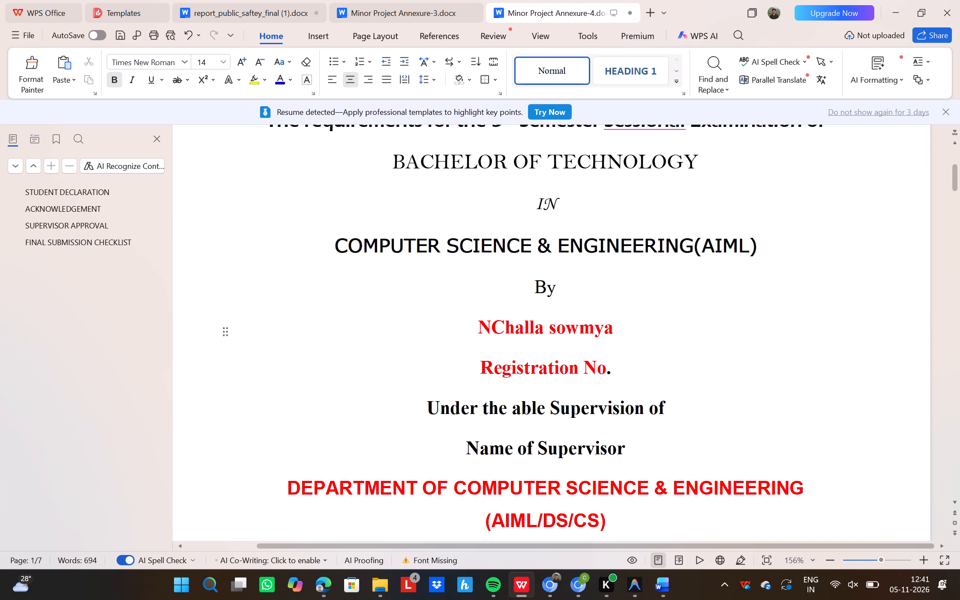
{"action": "left_click", "coordinate": [620, 327]}
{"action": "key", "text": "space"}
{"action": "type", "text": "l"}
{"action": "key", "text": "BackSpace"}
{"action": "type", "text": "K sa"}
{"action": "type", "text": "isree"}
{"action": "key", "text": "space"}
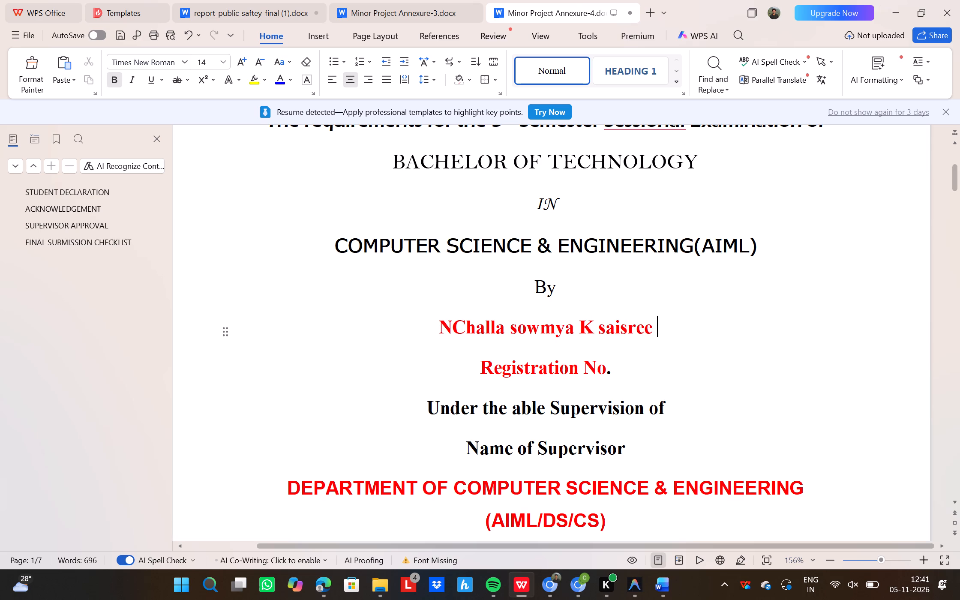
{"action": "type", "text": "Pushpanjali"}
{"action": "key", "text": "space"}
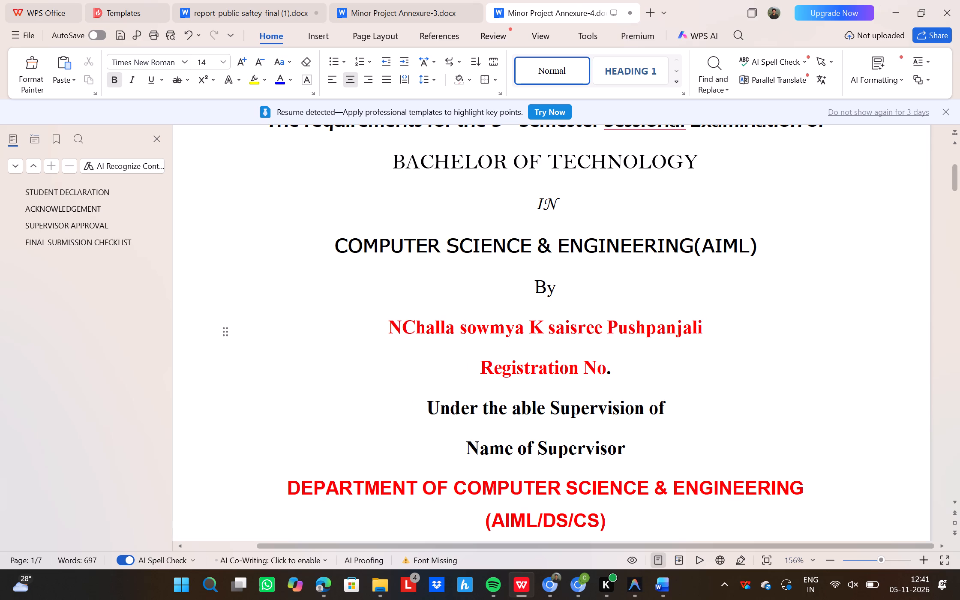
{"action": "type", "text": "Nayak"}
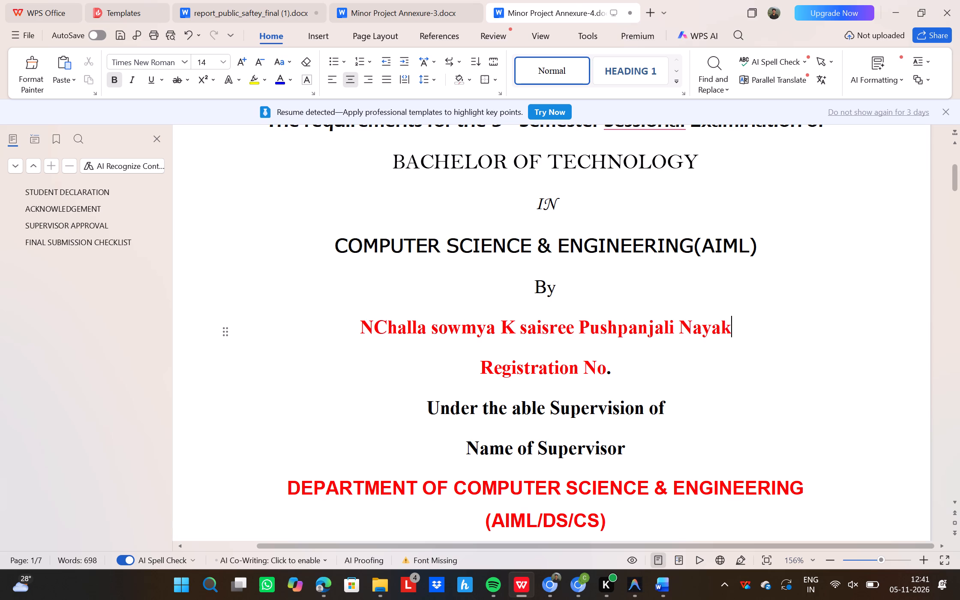
Put each of the three student names on its own line, with a comma after the first and second names.
{"action": "left_click", "coordinate": [499, 333]}
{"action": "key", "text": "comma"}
{"action": "key", "text": "BackSpace"}
{"action": "key", "text": "BackSpace"}
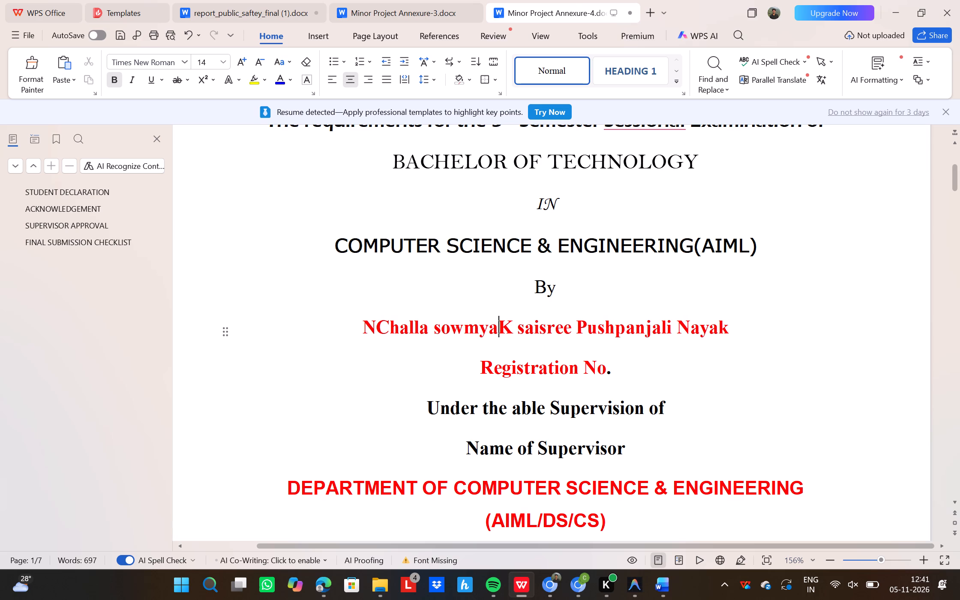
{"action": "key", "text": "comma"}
{"action": "key", "text": "Return"}
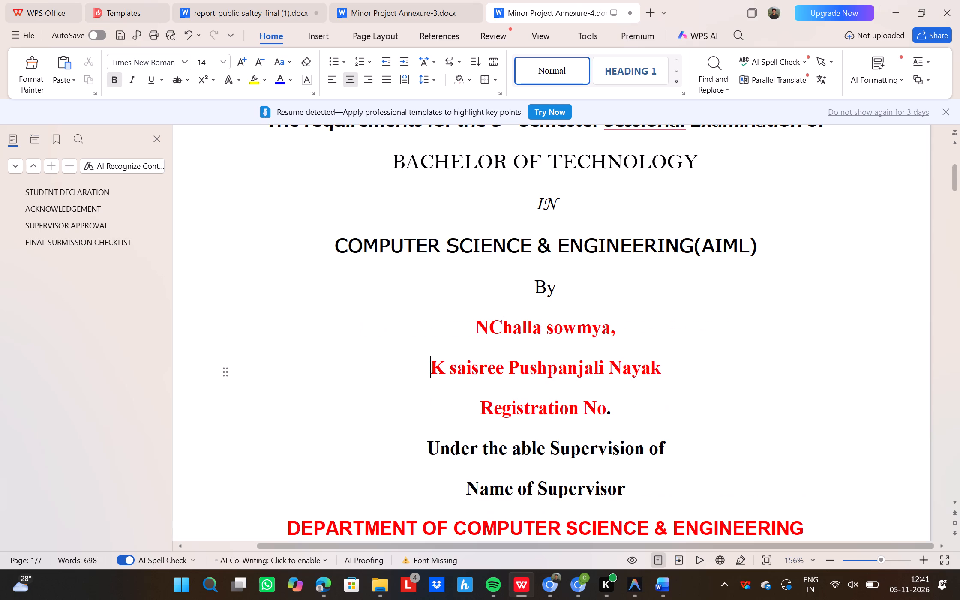
{"action": "left_click", "coordinate": [507, 369]}
{"action": "left_click", "coordinate": [507, 369]}
{"action": "key", "text": "BackSpace"}
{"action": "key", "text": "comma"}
{"action": "key", "text": "Return"}
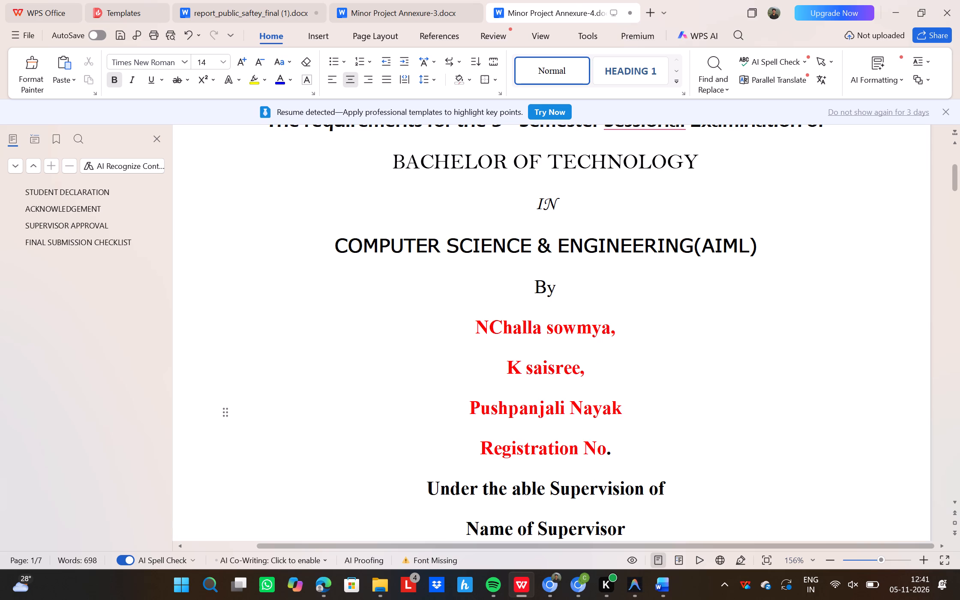
Delete the stray N before the first student's name and add a colon after By, keeping the name on its own centred line.
{"action": "scroll", "coordinate": [554, 373], "scroll_direction": "down", "scroll_amount": 1}
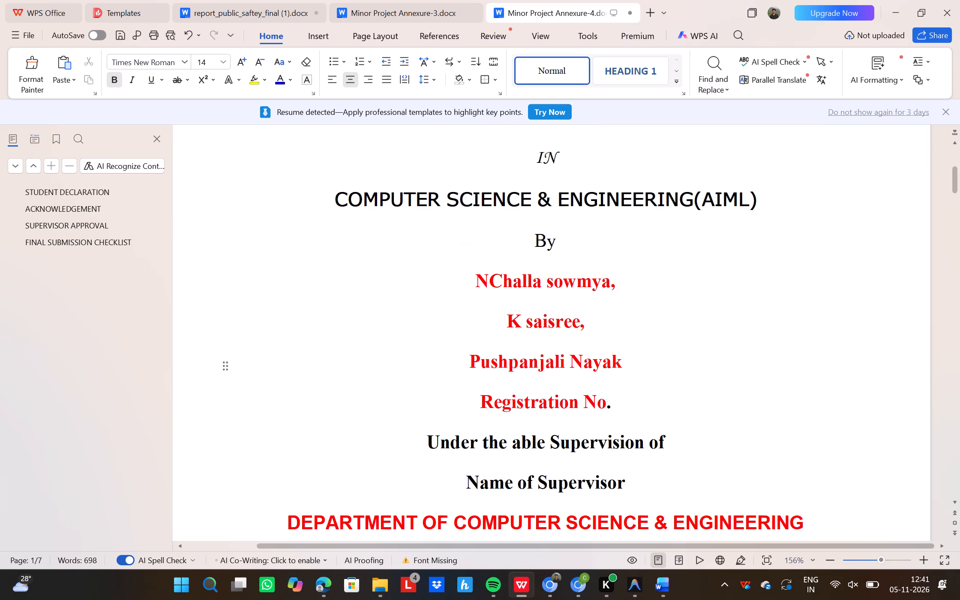
{"action": "left_click", "coordinate": [489, 282]}
{"action": "key", "text": "BackSpace"}
{"action": "key", "text": "BackSpace"}
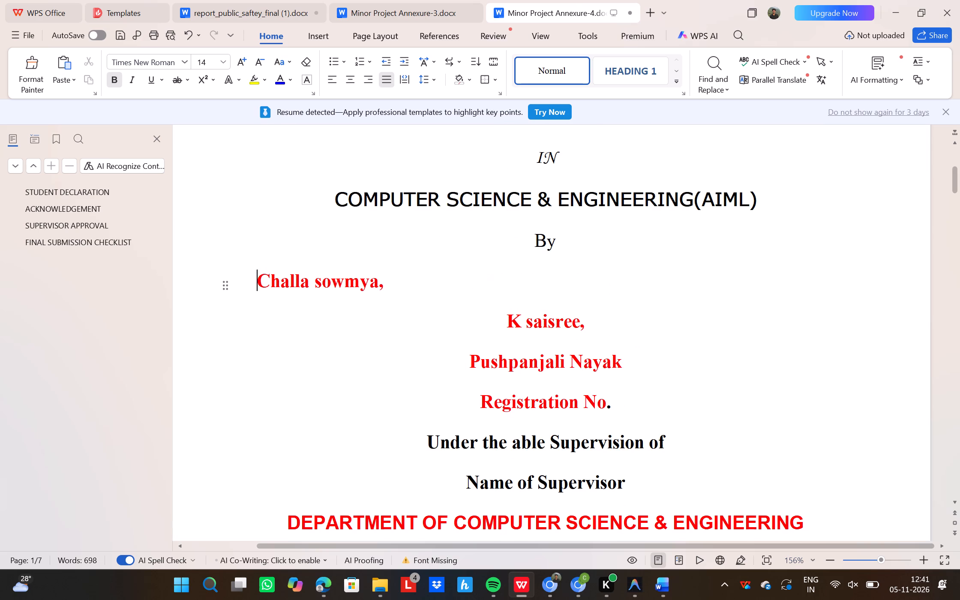
{"action": "key", "text": "BackSpace"}
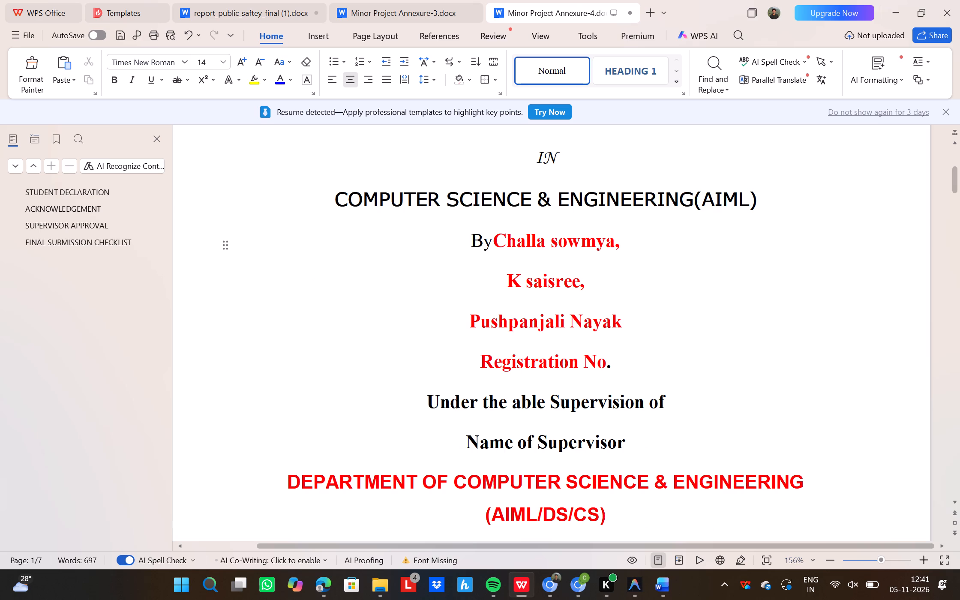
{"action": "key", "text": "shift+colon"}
{"action": "key", "text": "Return"}
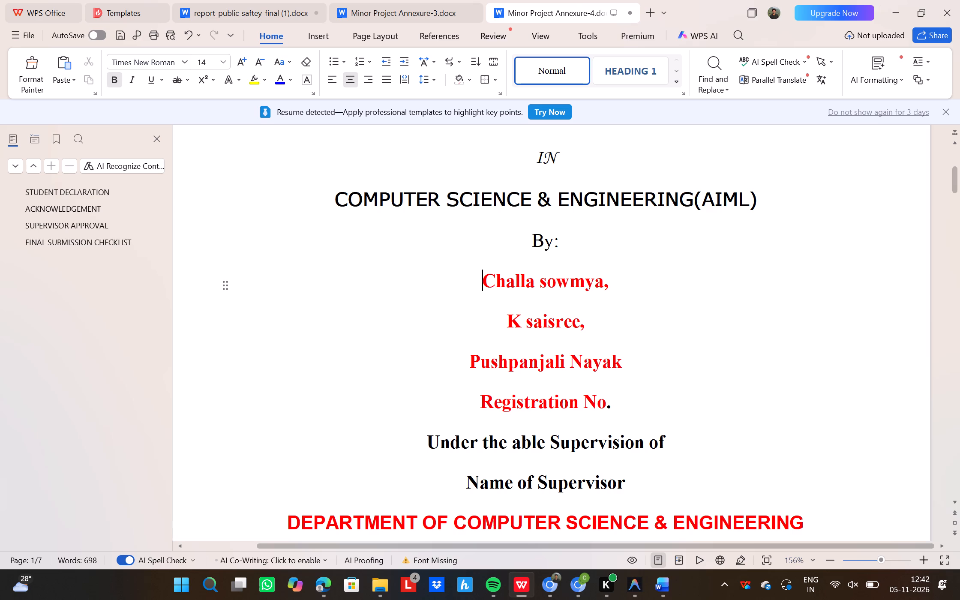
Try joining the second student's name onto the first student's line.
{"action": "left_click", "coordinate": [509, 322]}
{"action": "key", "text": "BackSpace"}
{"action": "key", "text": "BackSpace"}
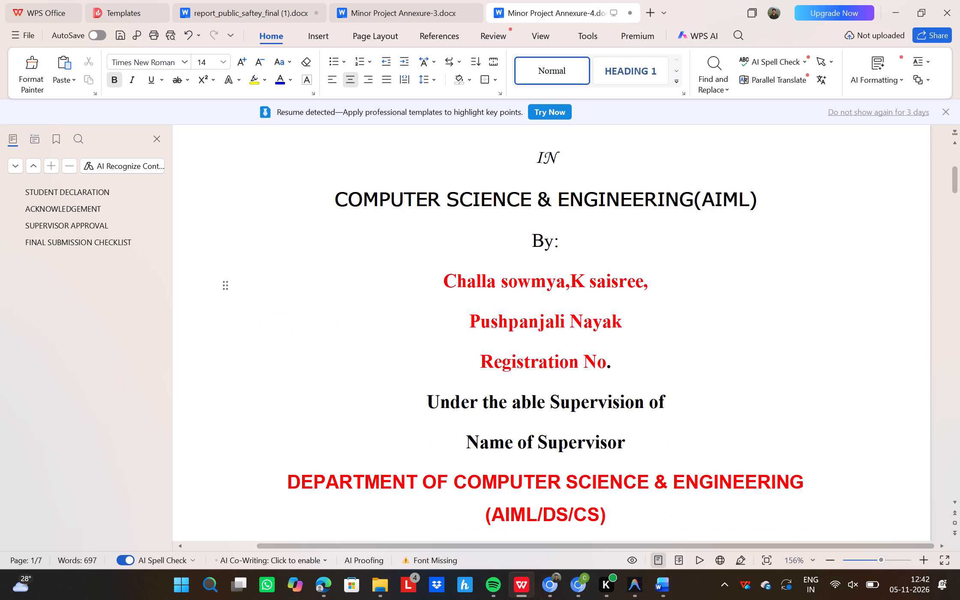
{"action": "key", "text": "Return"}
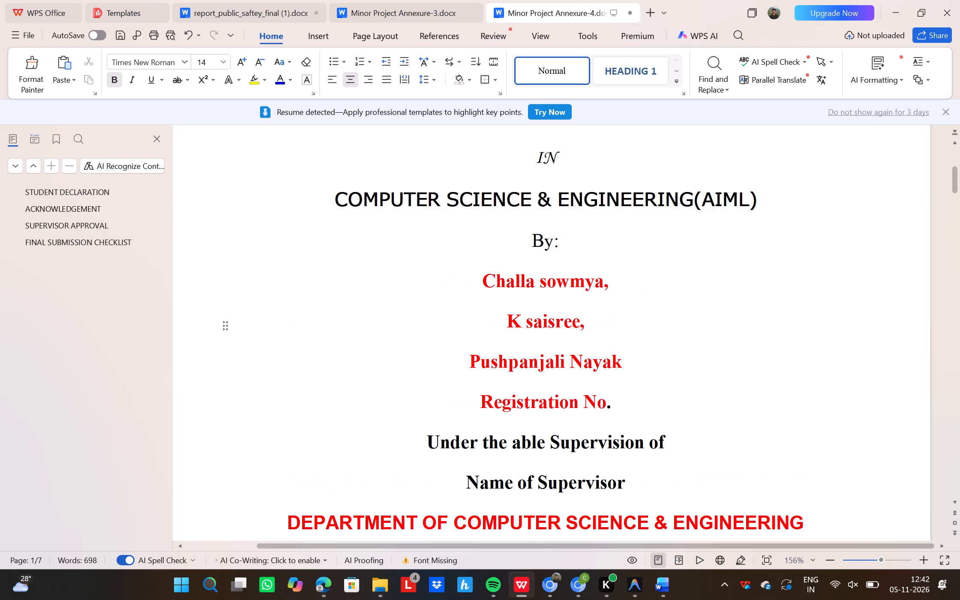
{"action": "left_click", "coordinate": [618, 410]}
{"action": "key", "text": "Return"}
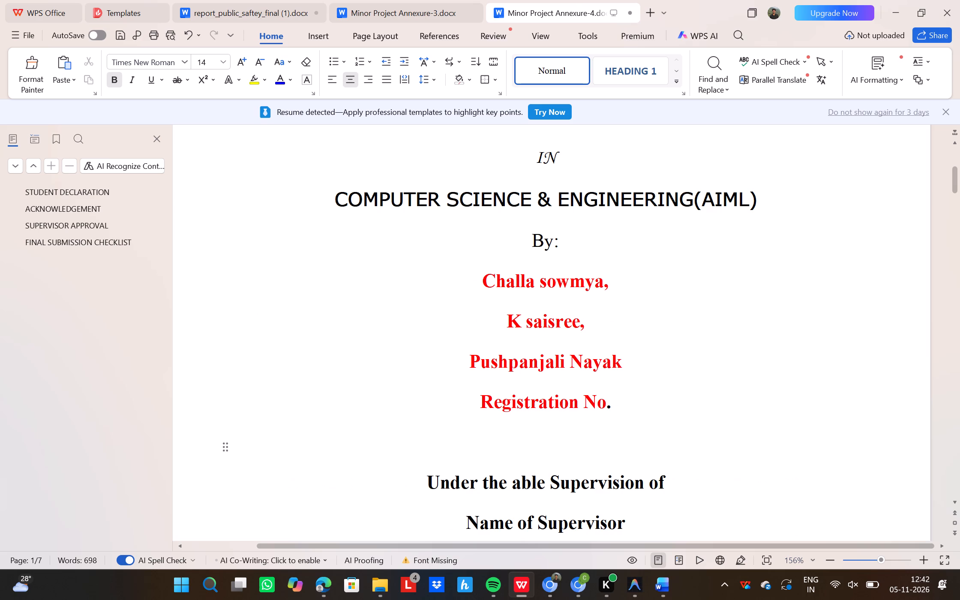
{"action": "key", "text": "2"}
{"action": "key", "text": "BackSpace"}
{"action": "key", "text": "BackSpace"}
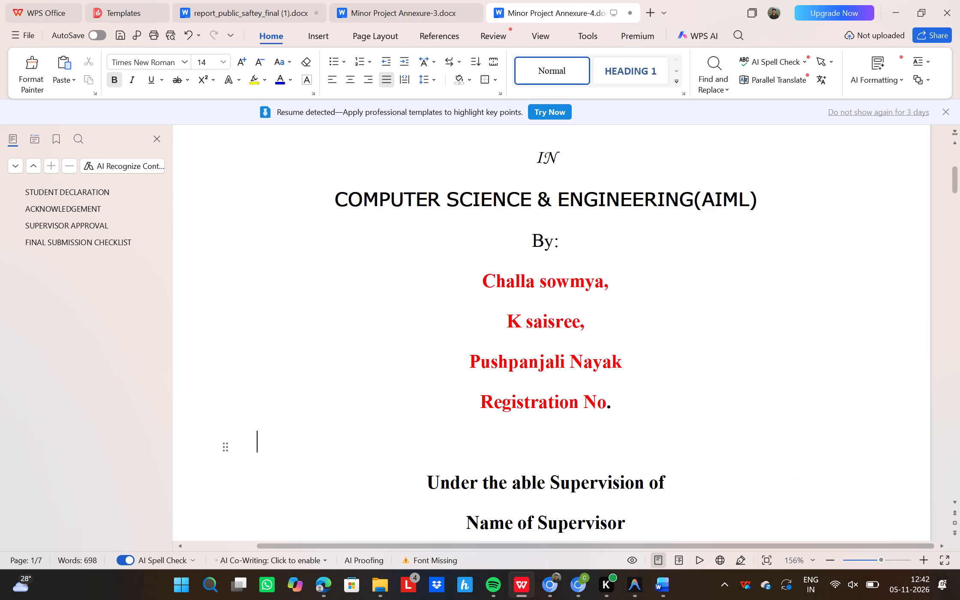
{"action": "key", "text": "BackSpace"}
Enter the first student's registration number after the Registration No. label on the same line, followed by a comma.
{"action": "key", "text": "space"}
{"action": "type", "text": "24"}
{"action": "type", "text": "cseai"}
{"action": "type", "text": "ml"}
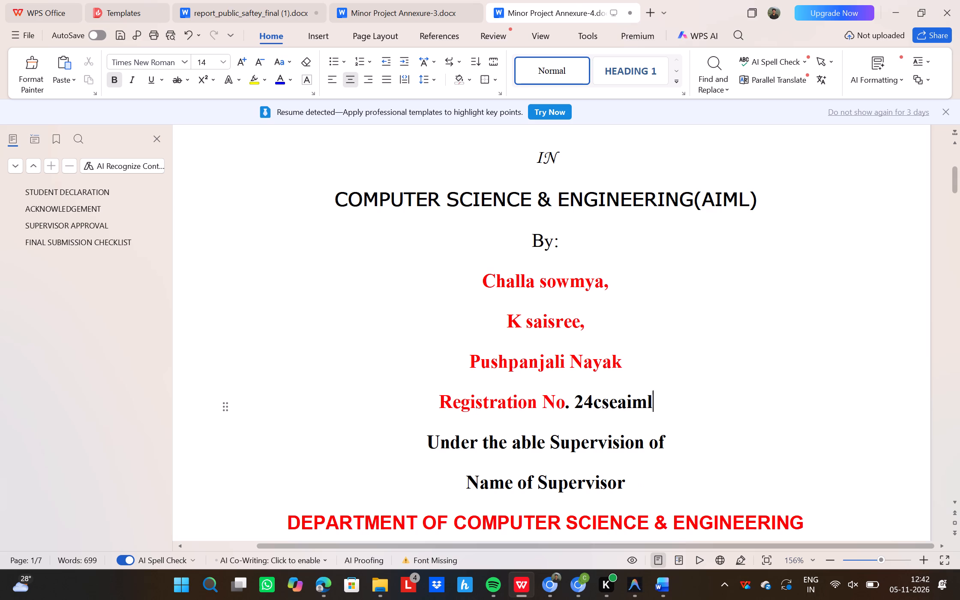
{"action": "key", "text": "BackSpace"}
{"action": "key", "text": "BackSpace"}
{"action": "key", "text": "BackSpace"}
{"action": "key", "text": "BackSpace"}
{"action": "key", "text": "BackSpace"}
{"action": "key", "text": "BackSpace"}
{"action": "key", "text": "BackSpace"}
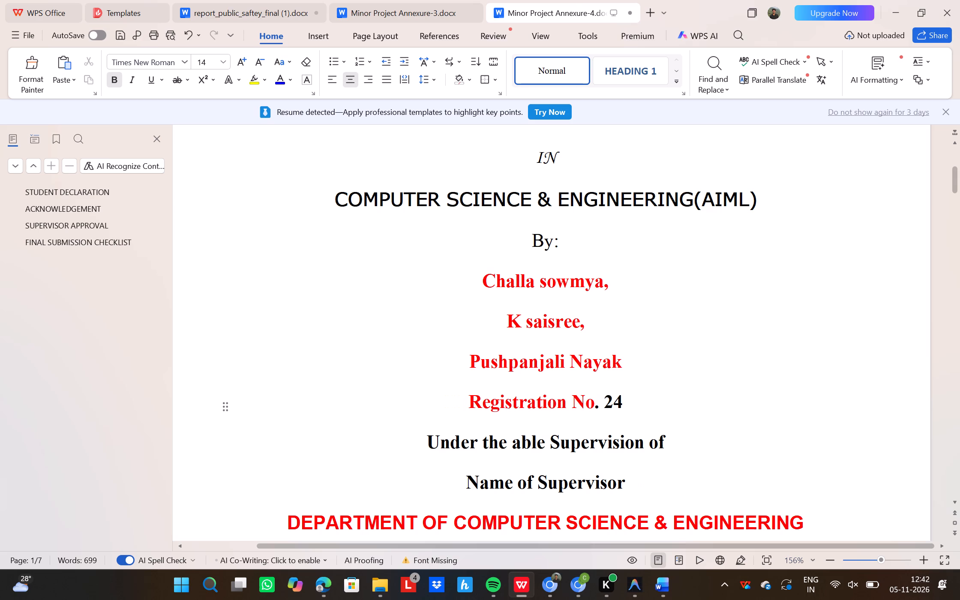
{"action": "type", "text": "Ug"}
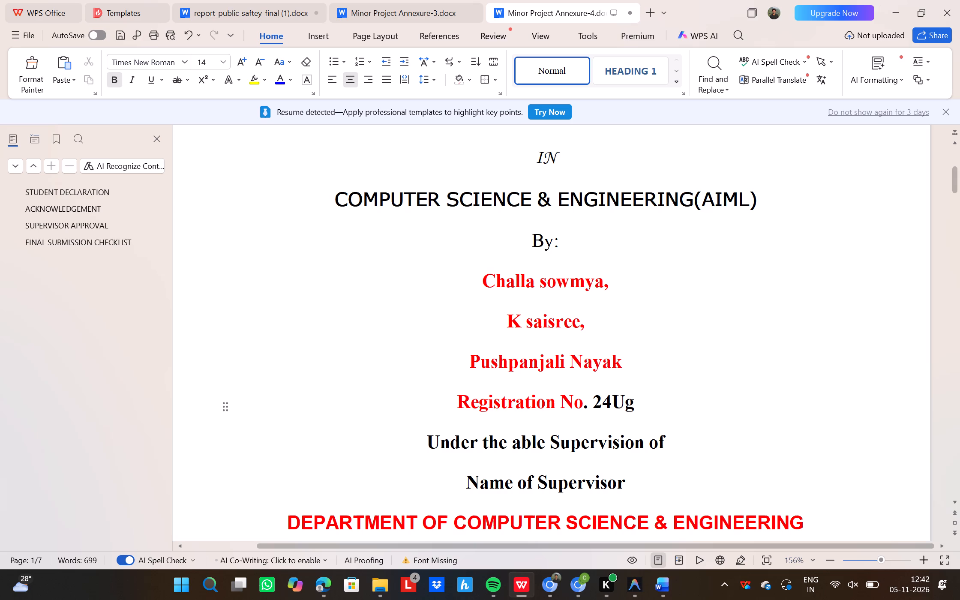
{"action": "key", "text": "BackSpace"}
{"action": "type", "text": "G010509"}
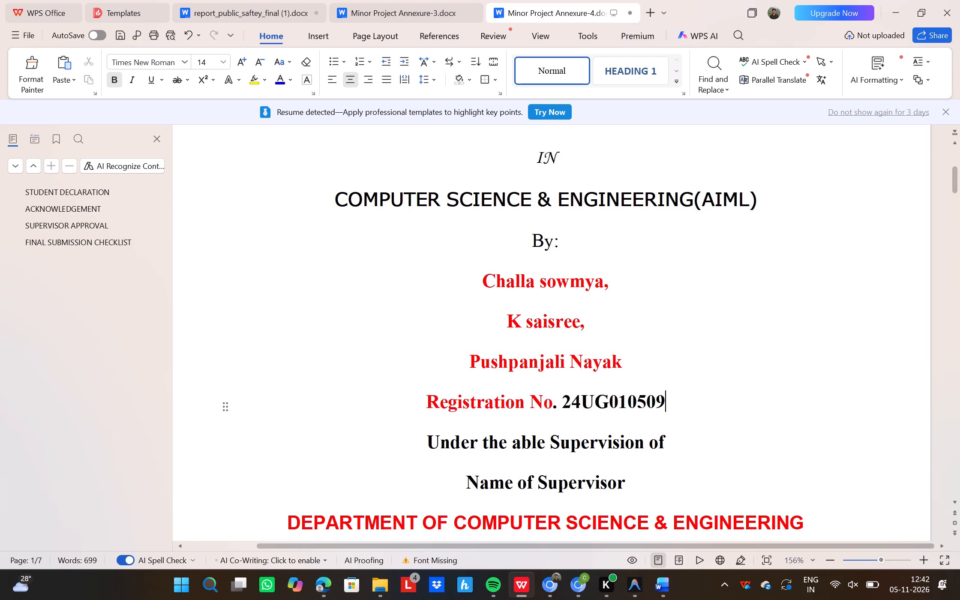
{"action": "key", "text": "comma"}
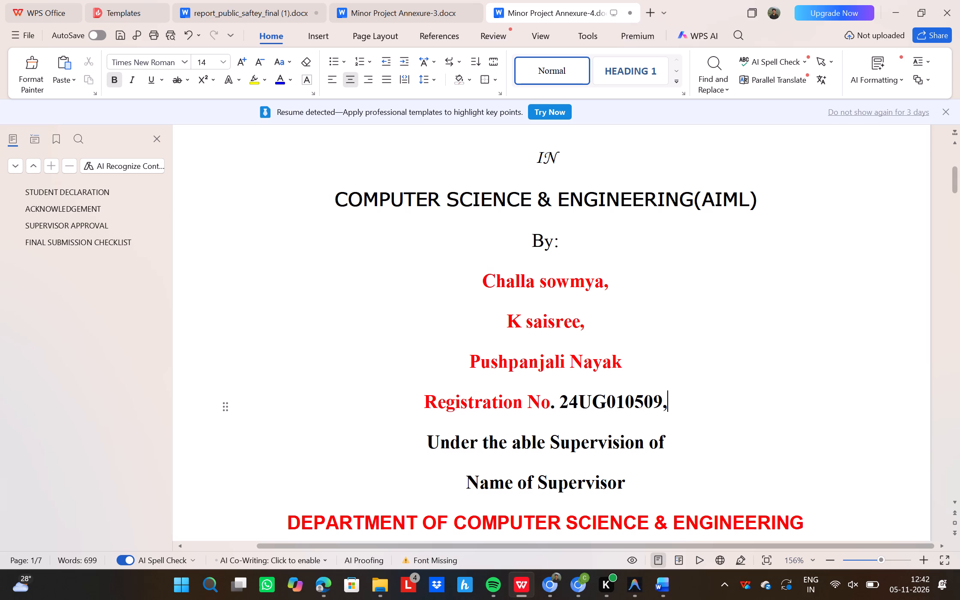
Add the second student's registration number after the first one on the Registration No. line, followed by a comma.
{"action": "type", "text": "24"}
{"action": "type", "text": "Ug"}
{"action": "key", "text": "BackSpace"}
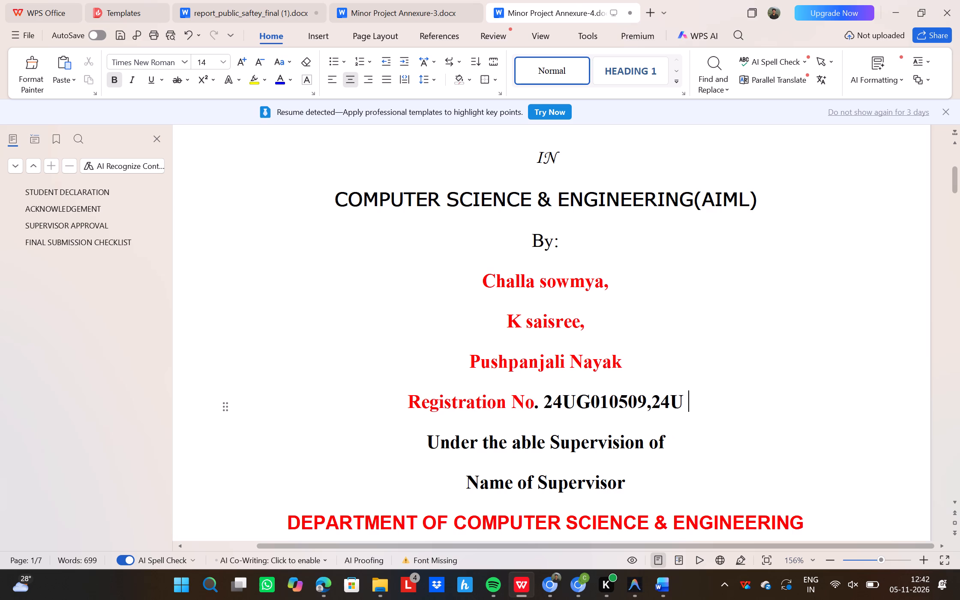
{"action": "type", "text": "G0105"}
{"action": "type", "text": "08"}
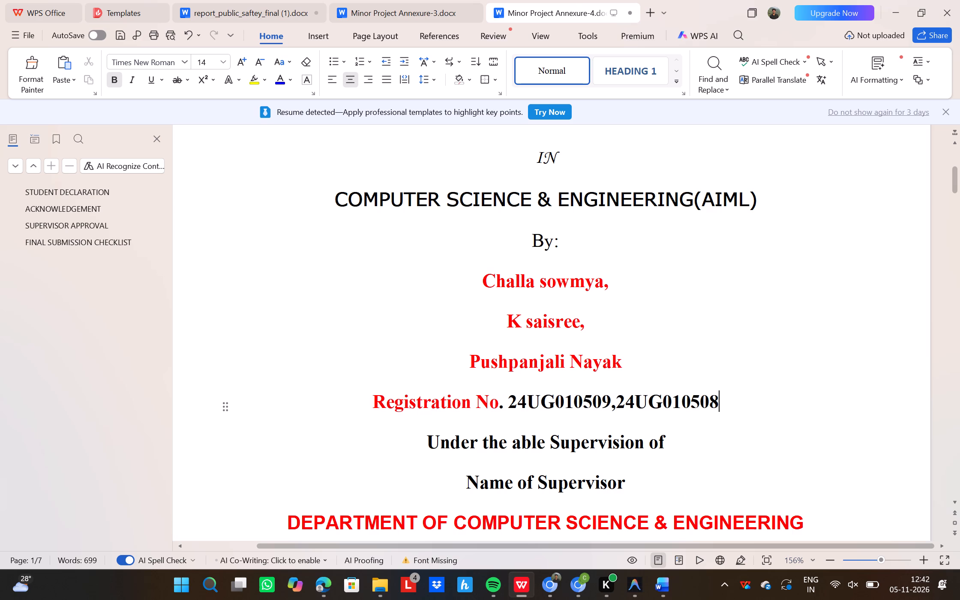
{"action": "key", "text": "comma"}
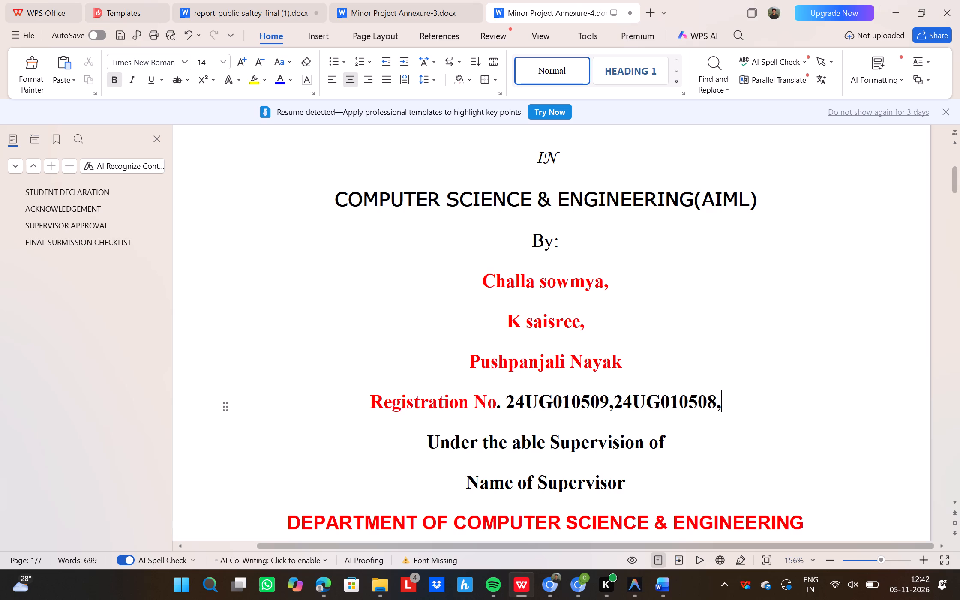
Add the third student's registration number at the end of the Registration No. line.
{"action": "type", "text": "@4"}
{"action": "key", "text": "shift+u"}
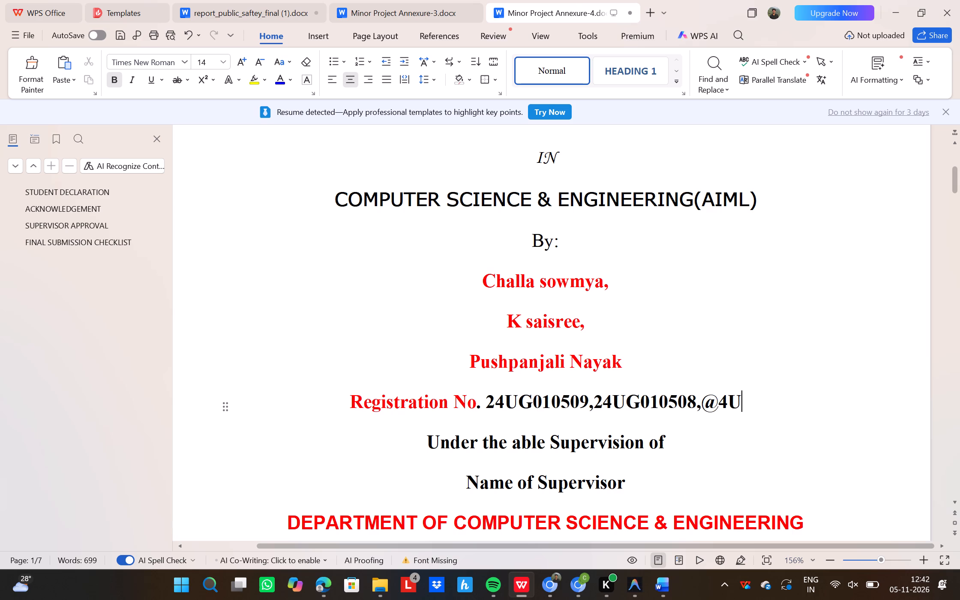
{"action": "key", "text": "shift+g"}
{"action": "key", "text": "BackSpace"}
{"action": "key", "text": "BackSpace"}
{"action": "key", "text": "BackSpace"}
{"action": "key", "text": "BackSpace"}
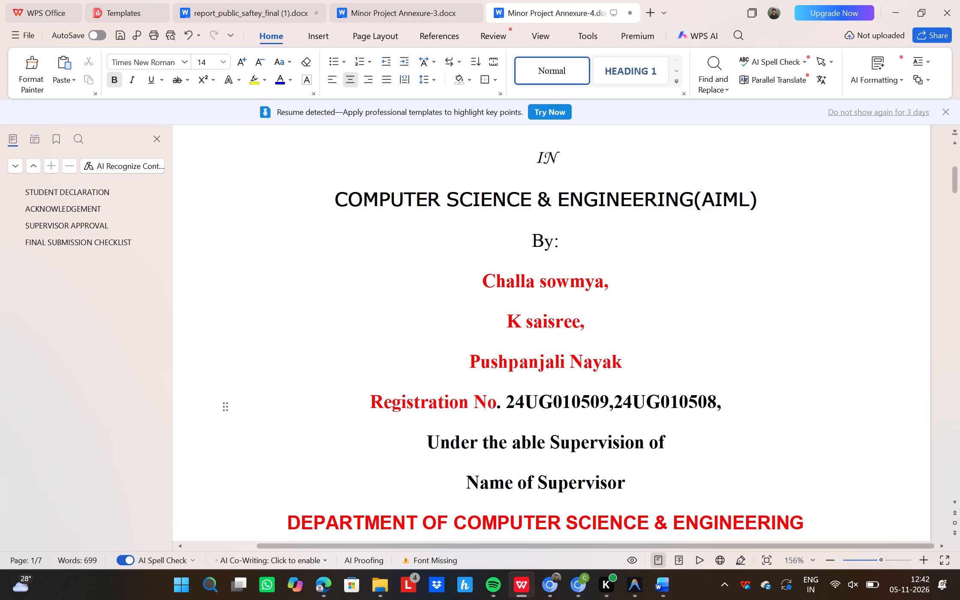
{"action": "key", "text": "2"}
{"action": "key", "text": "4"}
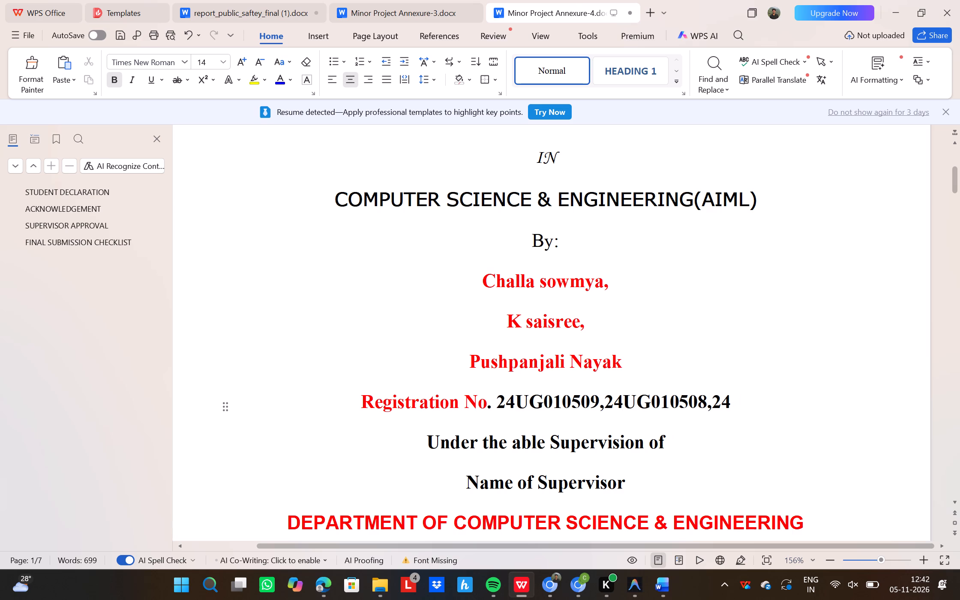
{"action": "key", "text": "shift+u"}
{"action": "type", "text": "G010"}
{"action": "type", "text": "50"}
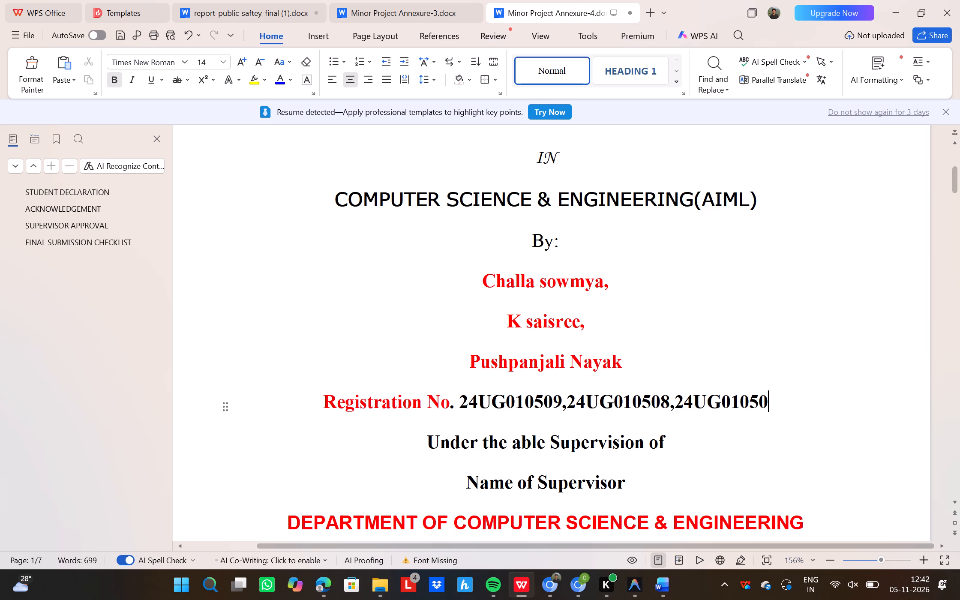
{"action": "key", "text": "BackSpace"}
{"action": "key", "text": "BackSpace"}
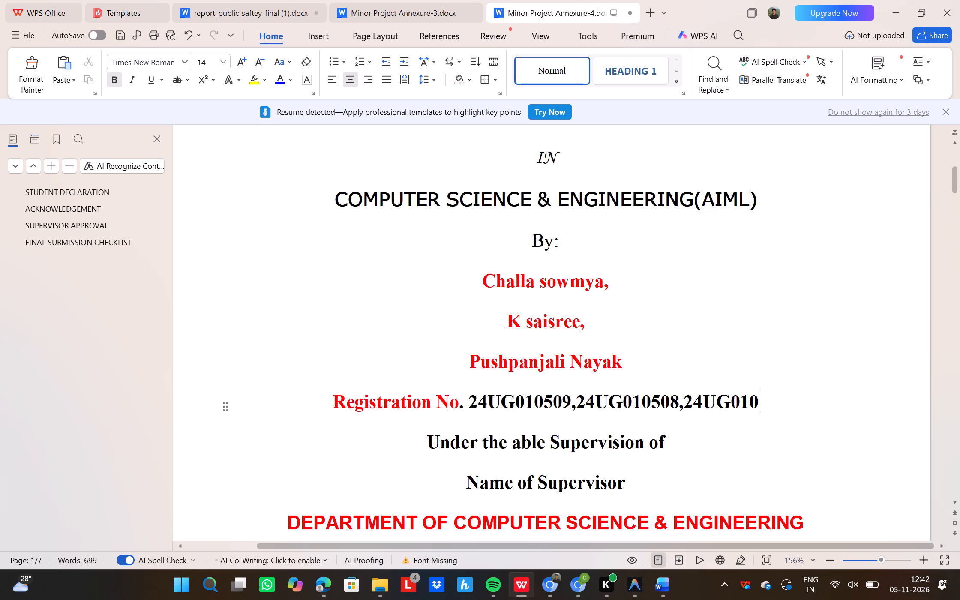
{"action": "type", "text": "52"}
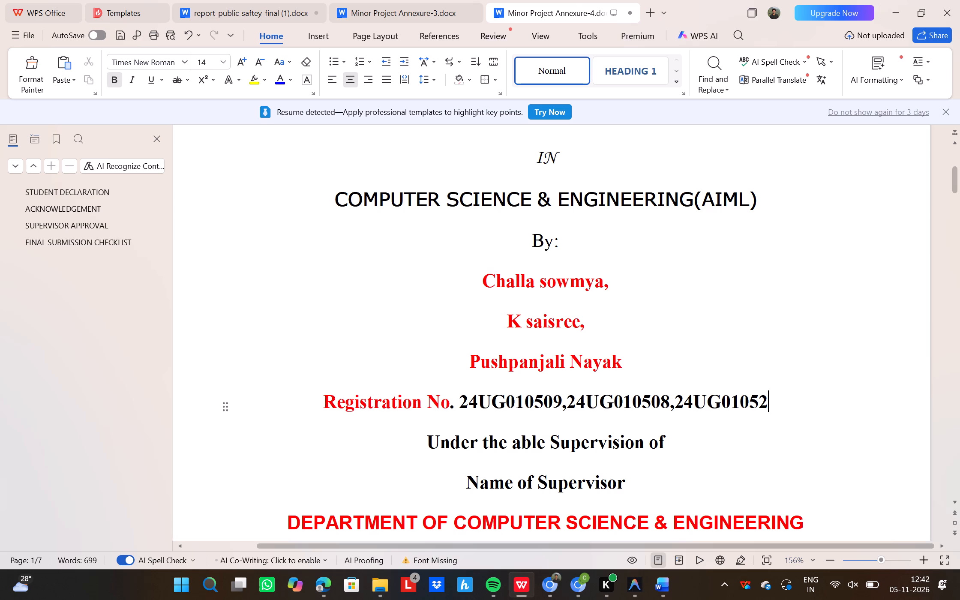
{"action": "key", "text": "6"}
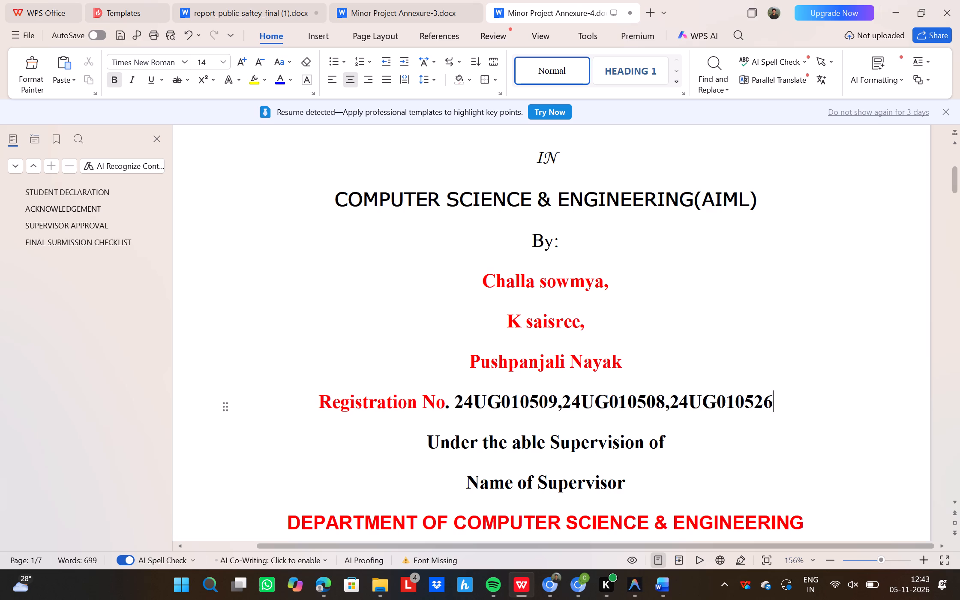
Replace the Name of Supervisor placeholder on the cover page with the supervisor's name.
{"action": "left_click", "coordinate": [631, 483]}
{"action": "key", "text": "BackSpace"}
{"action": "key", "text": "BackSpace"}
{"action": "key", "text": "BackSpace"}
{"action": "key", "text": "BackSpace"}
{"action": "key", "text": "BackSpace"}
{"action": "key", "text": "BackSpace"}
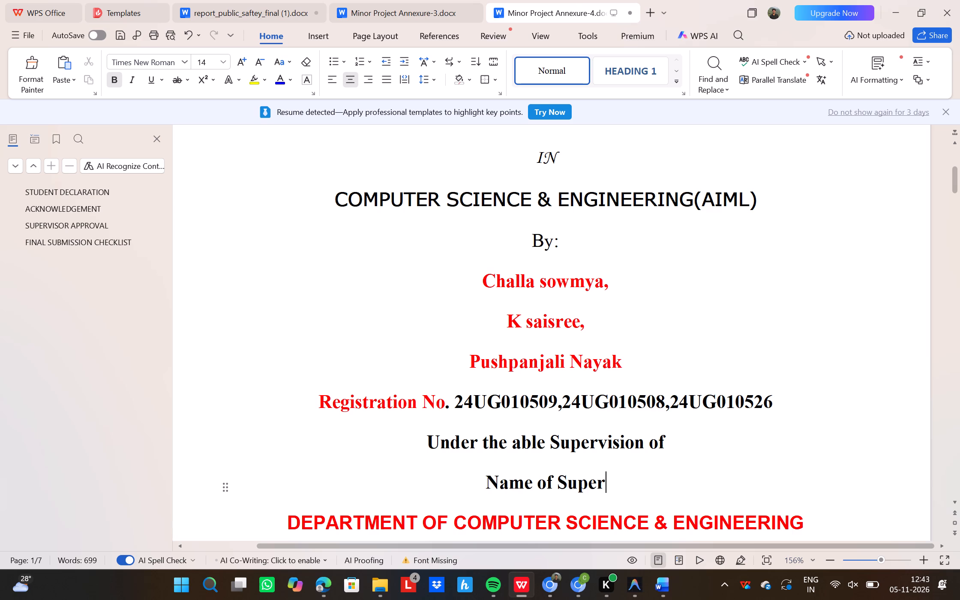
{"action": "key", "text": "BackSpace"}
{"action": "key", "text": "BackSpace"}
{"action": "key", "text": "BackSpace"}
{"action": "key", "text": "BackSpace"}
{"action": "key", "text": "BackSpace"}
{"action": "key", "text": "BackSpace"}
{"action": "key", "text": "BackSpace"}
{"action": "key", "text": "BackSpace"}
{"action": "key", "text": "BackSpace"}
{"action": "key", "text": "BackSpace"}
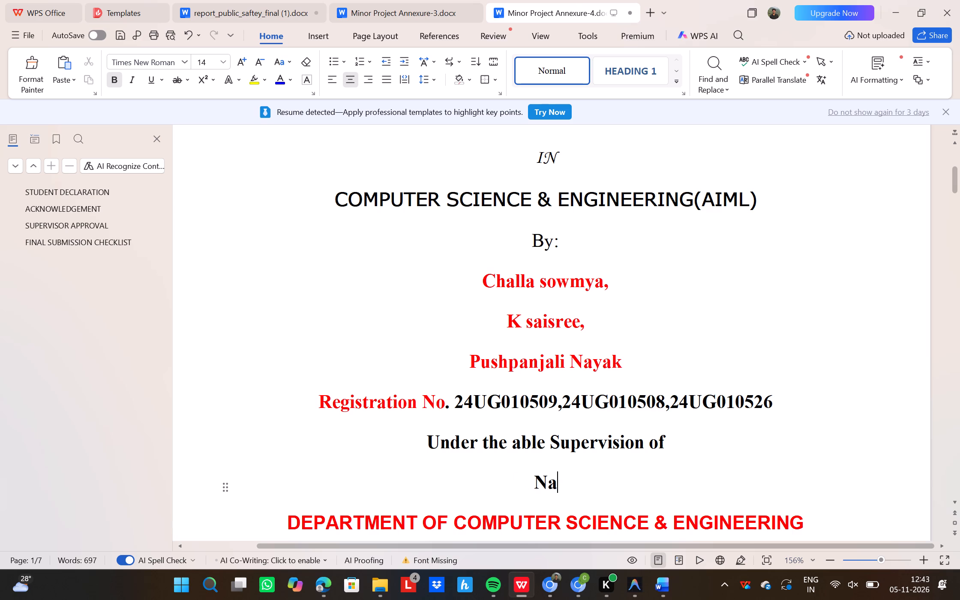
{"action": "key", "text": "BackSpace"}
{"action": "key", "text": "BackSpace"}
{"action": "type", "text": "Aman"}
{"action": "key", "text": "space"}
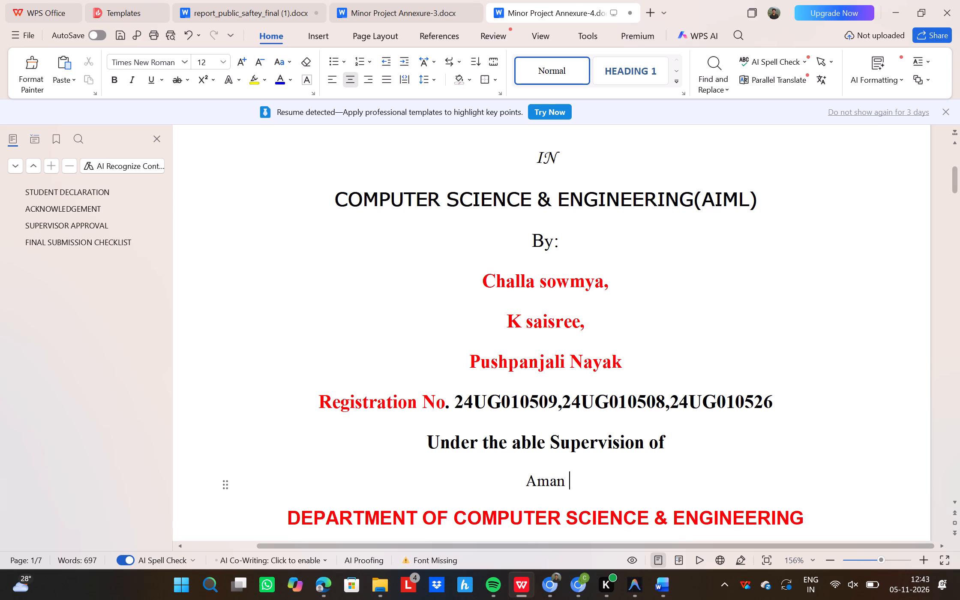
Delete the partly entered supervisor name and its line below "Under the able Supervision of" on the cover page.
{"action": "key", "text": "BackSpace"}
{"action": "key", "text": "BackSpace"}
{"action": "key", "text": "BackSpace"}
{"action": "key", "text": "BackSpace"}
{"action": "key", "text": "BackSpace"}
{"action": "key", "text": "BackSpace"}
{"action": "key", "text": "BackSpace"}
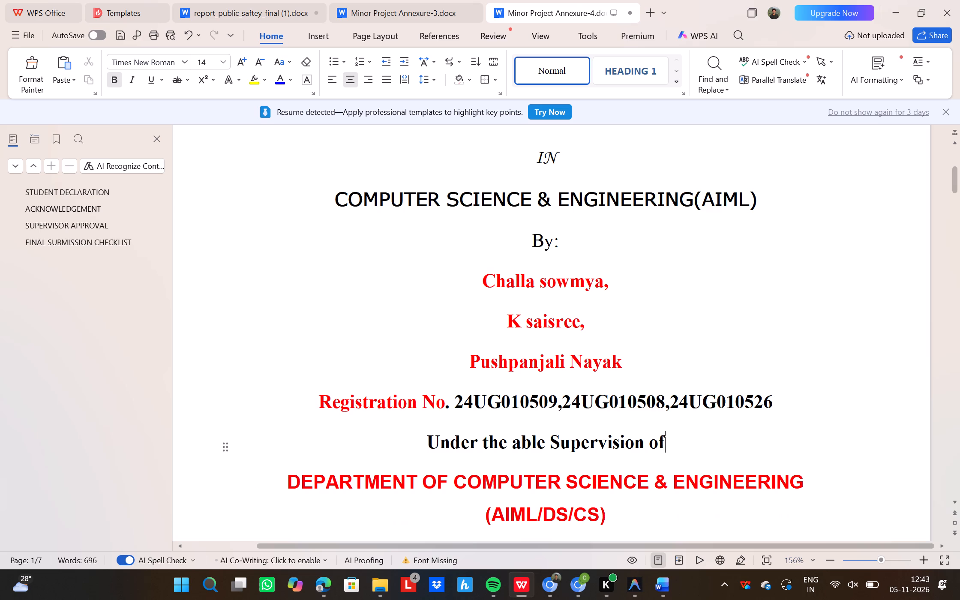
Continue the "Under the able Supervision of" line with "a Mr." followed by the supervisor's full name.
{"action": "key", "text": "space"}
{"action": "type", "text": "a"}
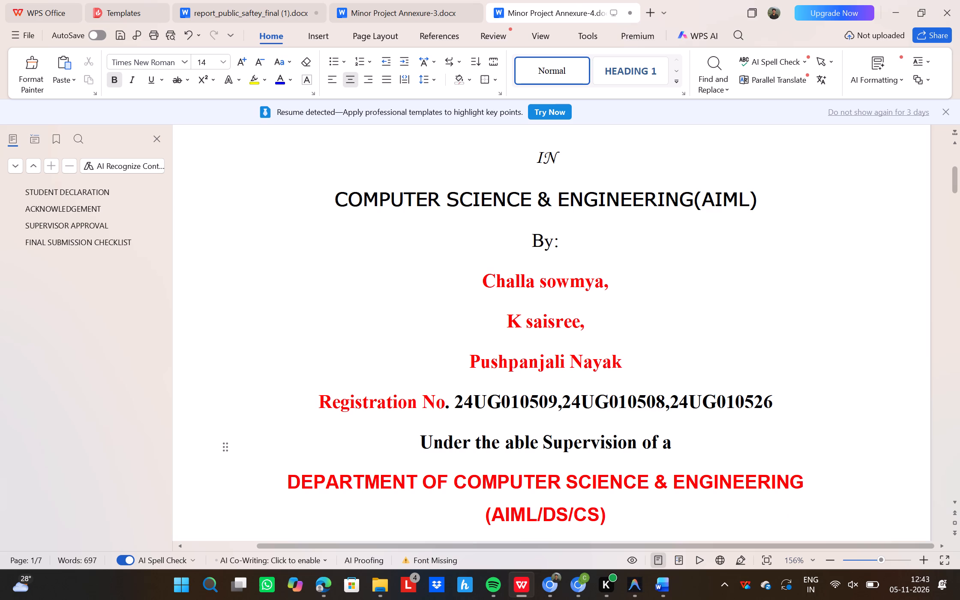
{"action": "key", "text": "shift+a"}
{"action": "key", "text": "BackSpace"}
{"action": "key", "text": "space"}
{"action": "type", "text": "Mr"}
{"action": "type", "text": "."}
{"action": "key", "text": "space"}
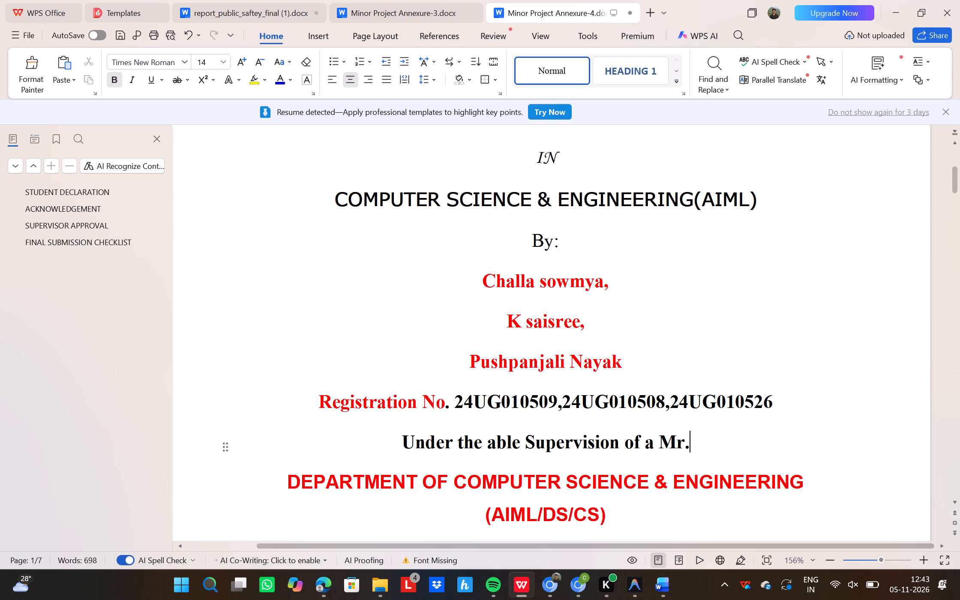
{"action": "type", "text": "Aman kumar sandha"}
Break the supervision line before "Mr." so the supervisor's title and name sit on their own line.
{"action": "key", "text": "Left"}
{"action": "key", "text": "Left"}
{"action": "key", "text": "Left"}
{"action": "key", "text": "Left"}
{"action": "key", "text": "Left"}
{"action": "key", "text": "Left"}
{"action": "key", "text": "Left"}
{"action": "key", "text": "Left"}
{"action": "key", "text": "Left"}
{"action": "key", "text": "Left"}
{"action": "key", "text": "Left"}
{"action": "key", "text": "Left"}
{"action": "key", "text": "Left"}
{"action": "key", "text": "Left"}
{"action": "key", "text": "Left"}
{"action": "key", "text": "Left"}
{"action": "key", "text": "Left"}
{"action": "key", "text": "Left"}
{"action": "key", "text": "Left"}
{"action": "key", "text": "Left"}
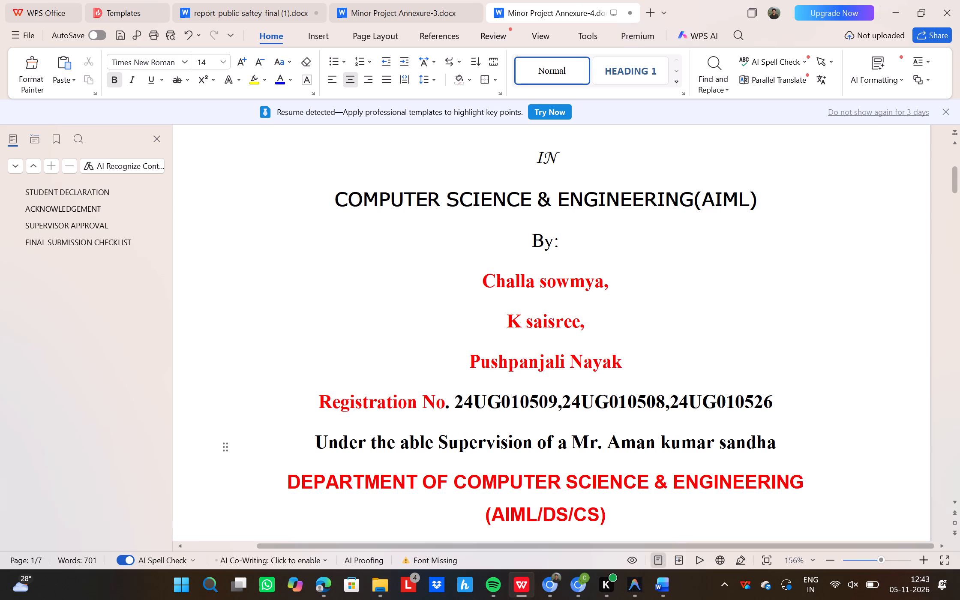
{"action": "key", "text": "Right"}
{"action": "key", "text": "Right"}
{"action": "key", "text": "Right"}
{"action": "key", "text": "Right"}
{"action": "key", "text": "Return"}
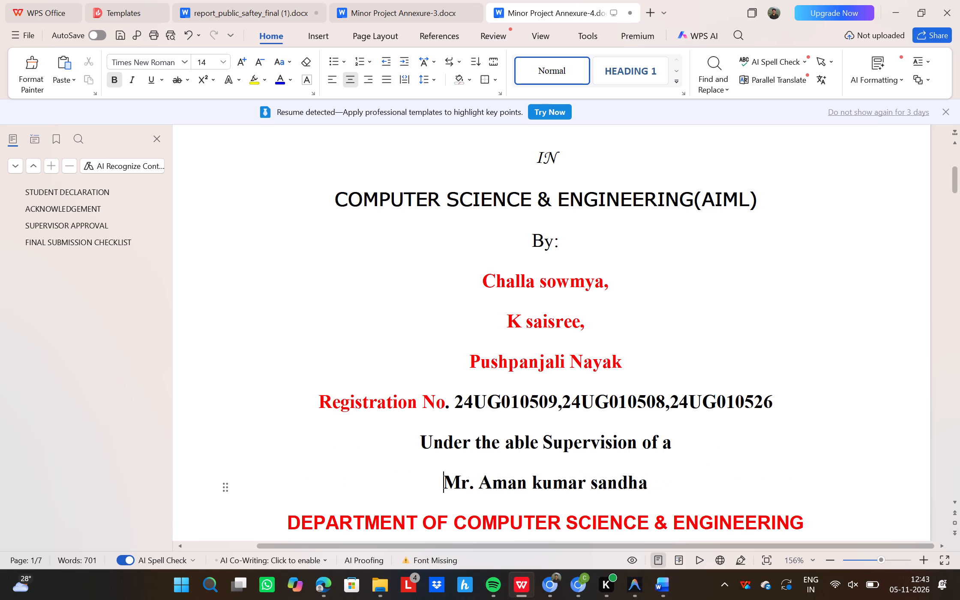
Select the university name and April 2026 lines at the top of the document's second page.
{"action": "scroll", "coordinate": [732, 477], "scroll_direction": "down", "scroll_amount": 4}
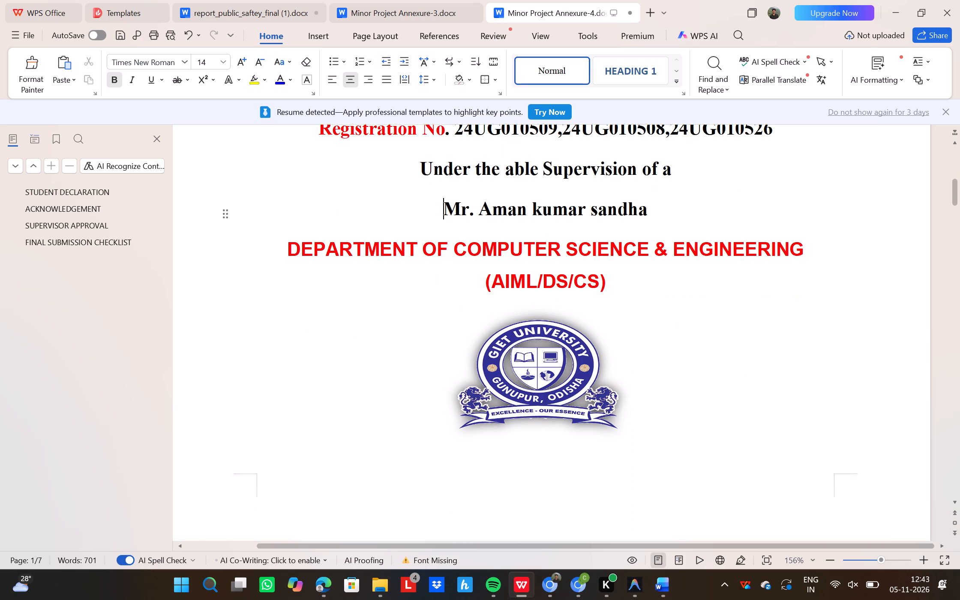
{"action": "scroll", "coordinate": [732, 477], "scroll_direction": "down", "scroll_amount": 4}
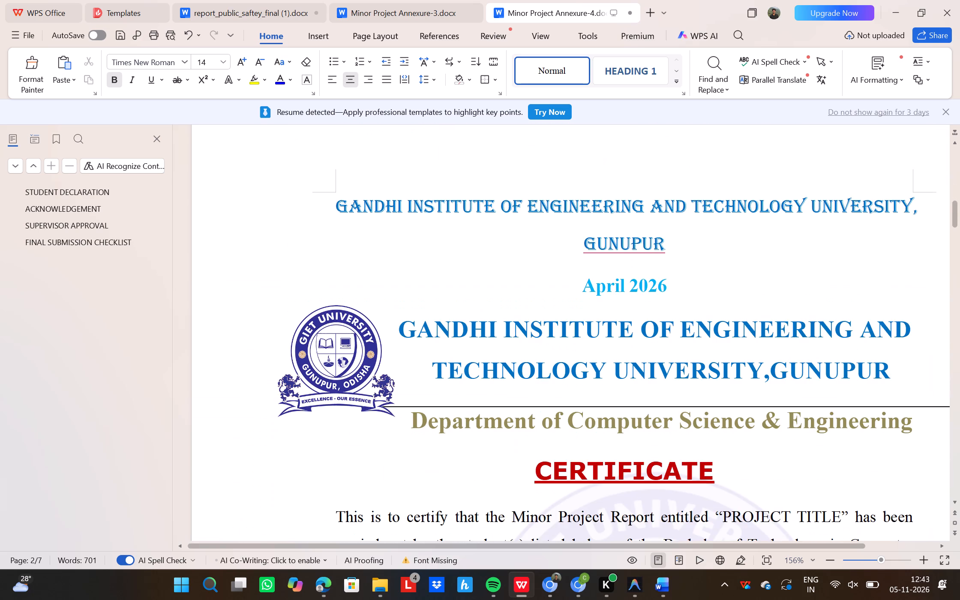
{"action": "scroll", "coordinate": [732, 477], "scroll_direction": "down", "scroll_amount": 1}
{"action": "scroll", "coordinate": [544, 409], "scroll_direction": "up", "scroll_amount": 1}
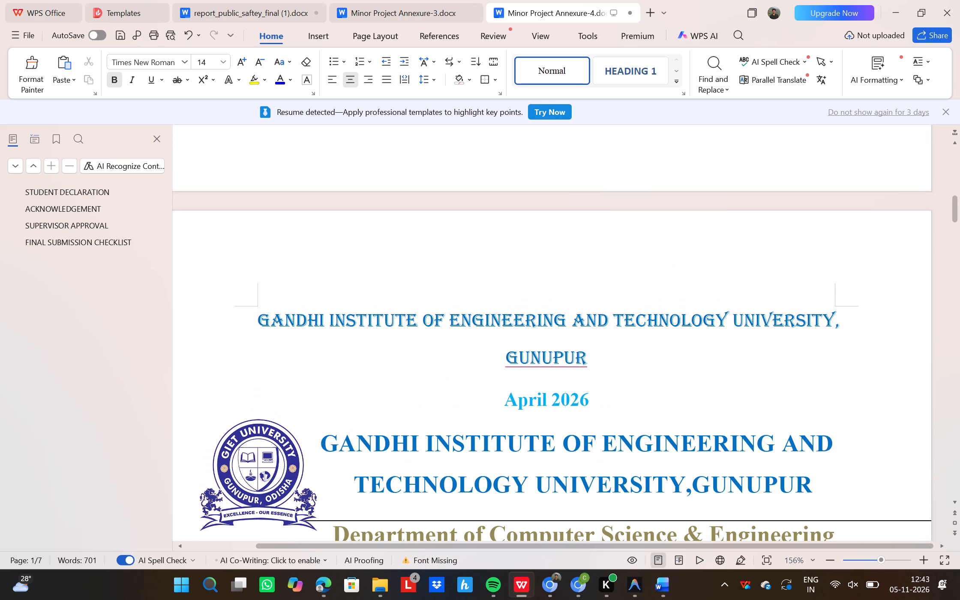
{"action": "left_click_drag", "start_coordinate": [603, 400], "coordinate": [226, 280]}
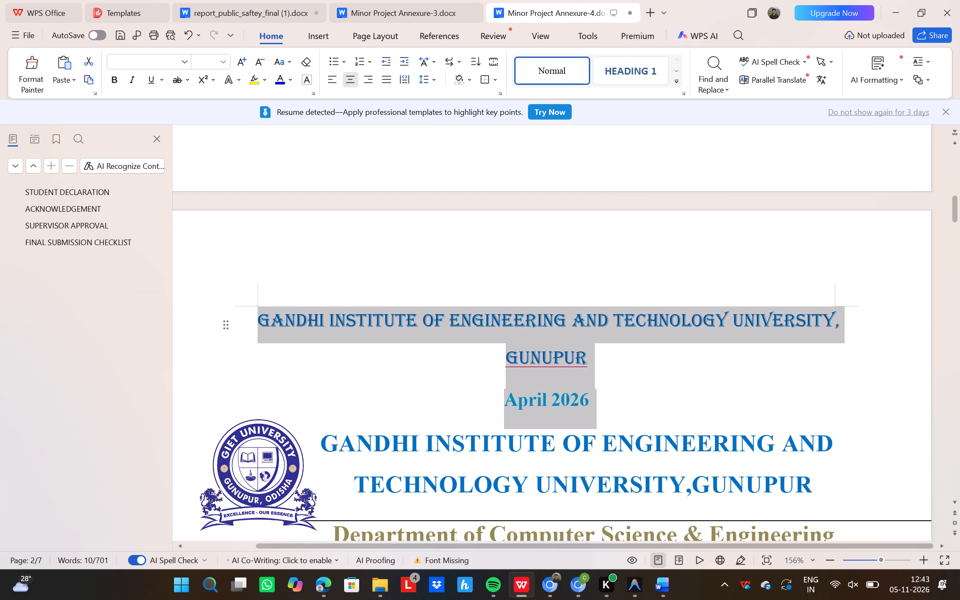
Copy the university name and April 2026 lines heading the second page and paste them at the end of the cover page.
{"action": "key", "text": "ctrl+c"}
{"action": "scroll", "coordinate": [328, 313], "scroll_direction": "up", "scroll_amount": 2}
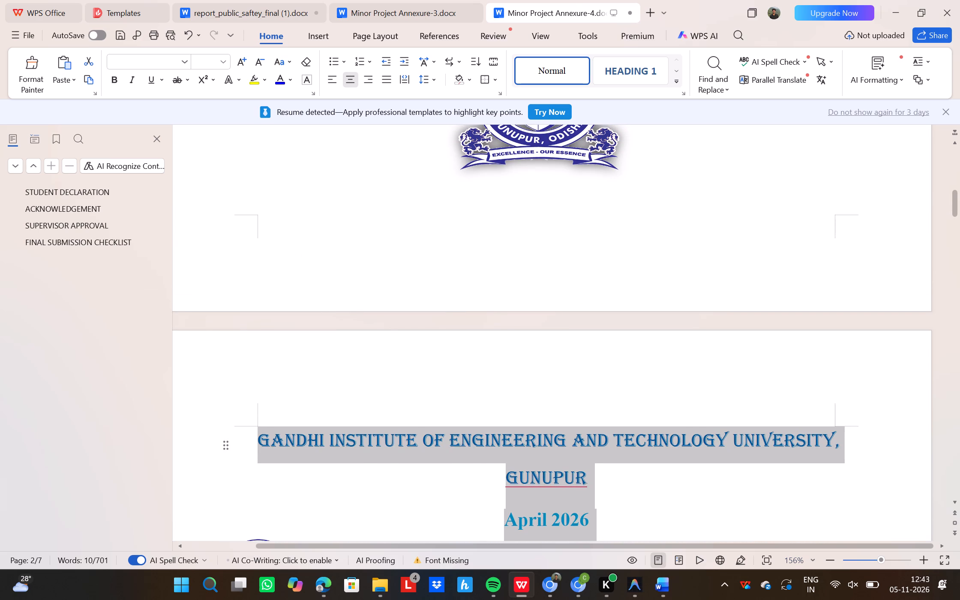
{"action": "left_click", "coordinate": [411, 215]}
{"action": "key", "text": "ctrl+v"}
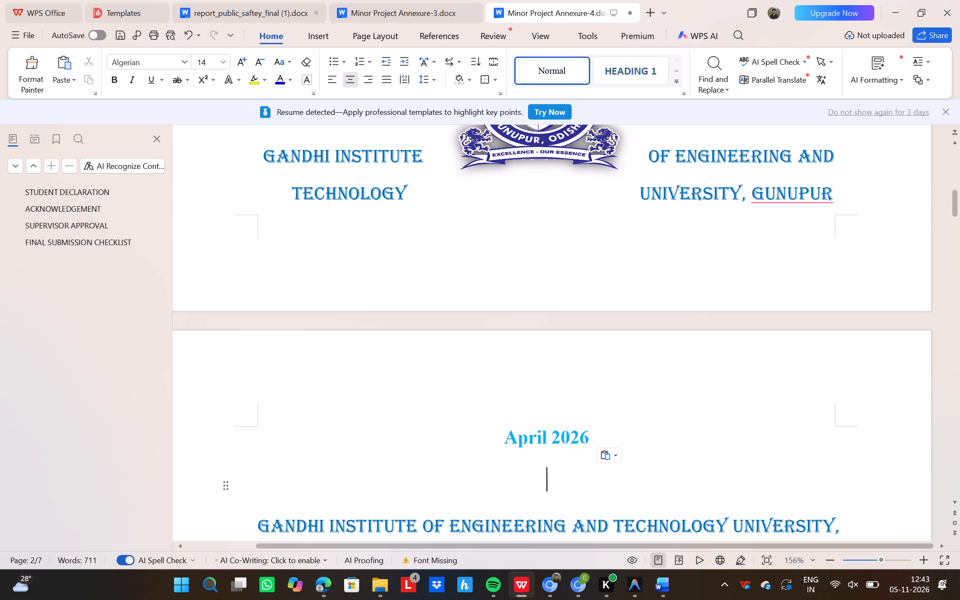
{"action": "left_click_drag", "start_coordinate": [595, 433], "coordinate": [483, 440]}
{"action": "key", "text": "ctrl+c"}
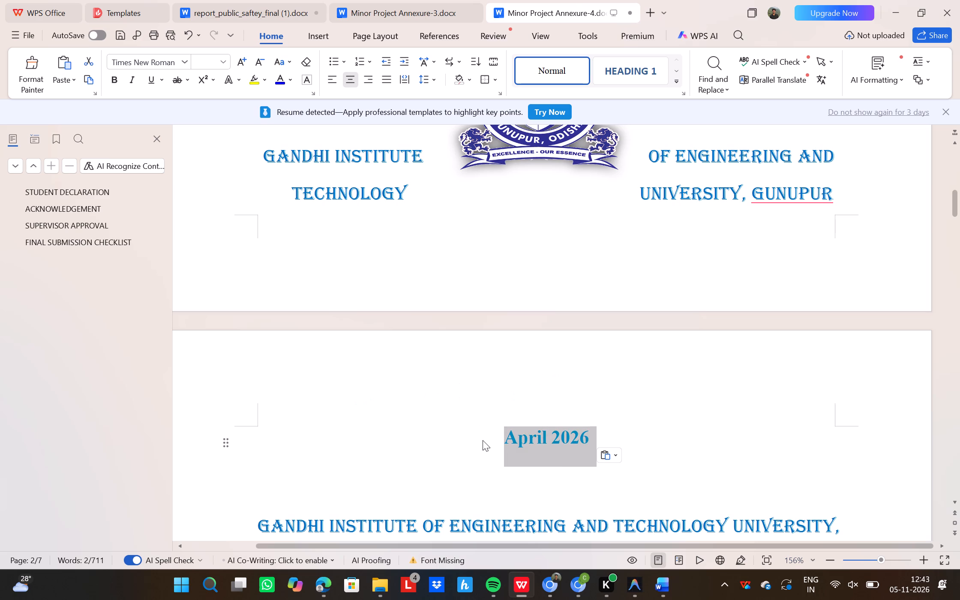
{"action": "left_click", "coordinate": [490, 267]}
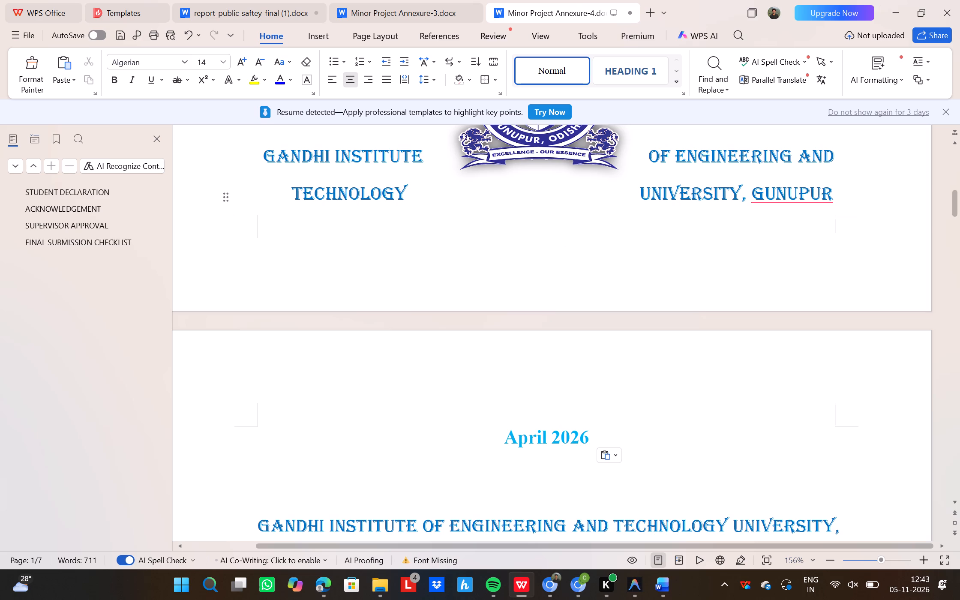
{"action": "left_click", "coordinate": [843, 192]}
Move the university logo slightly higher on the cover page, next to the (AIML/DS/CS) line.
{"action": "scroll", "coordinate": [606, 299], "scroll_direction": "up", "scroll_amount": 3}
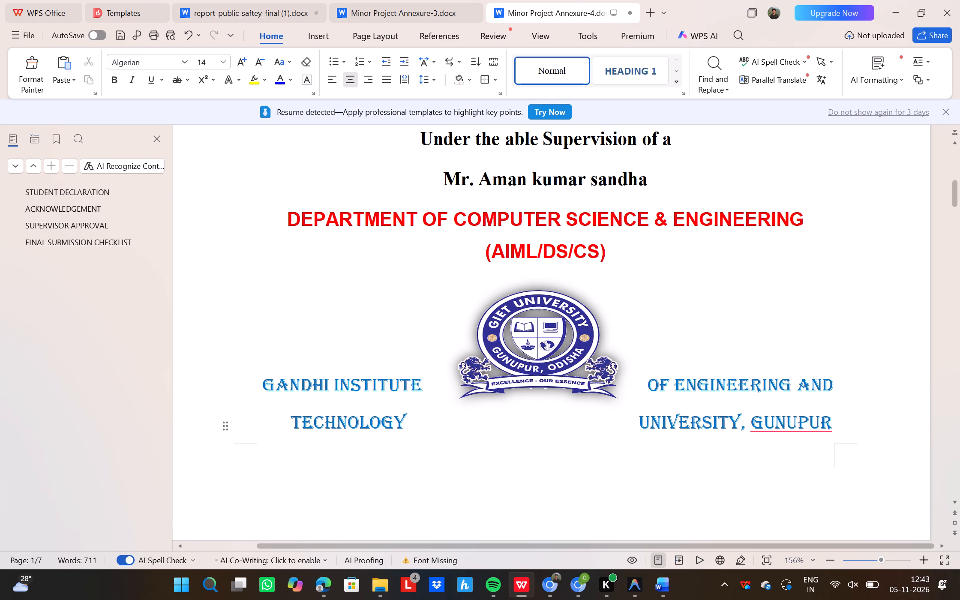
{"action": "left_click_drag", "start_coordinate": [536, 328], "coordinate": [537, 299]}
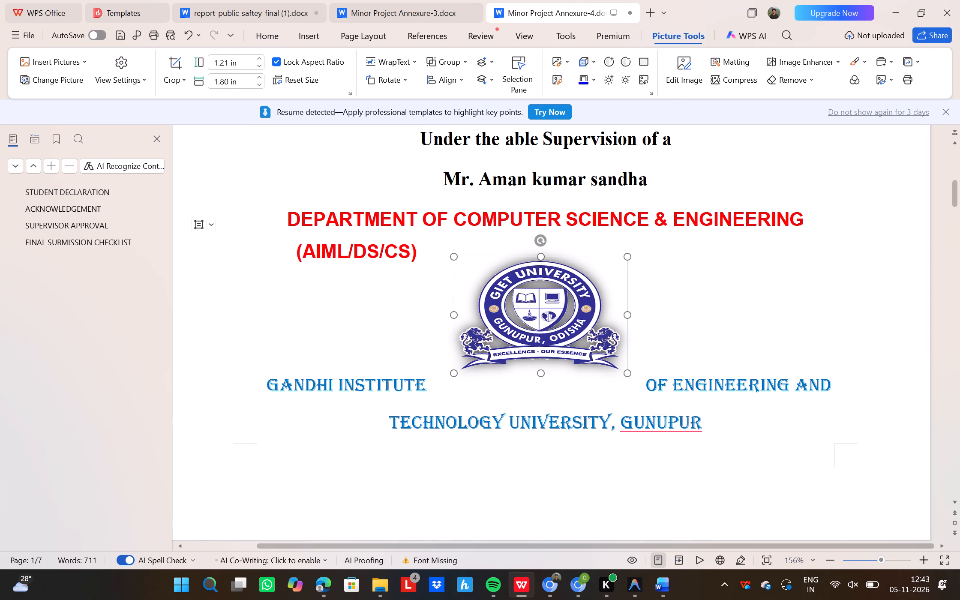
Pull the pasted April 2026 line back from the second page onto the cover page, directly after GUNUPUR.
{"action": "scroll", "coordinate": [567, 445], "scroll_direction": "down", "scroll_amount": 2}
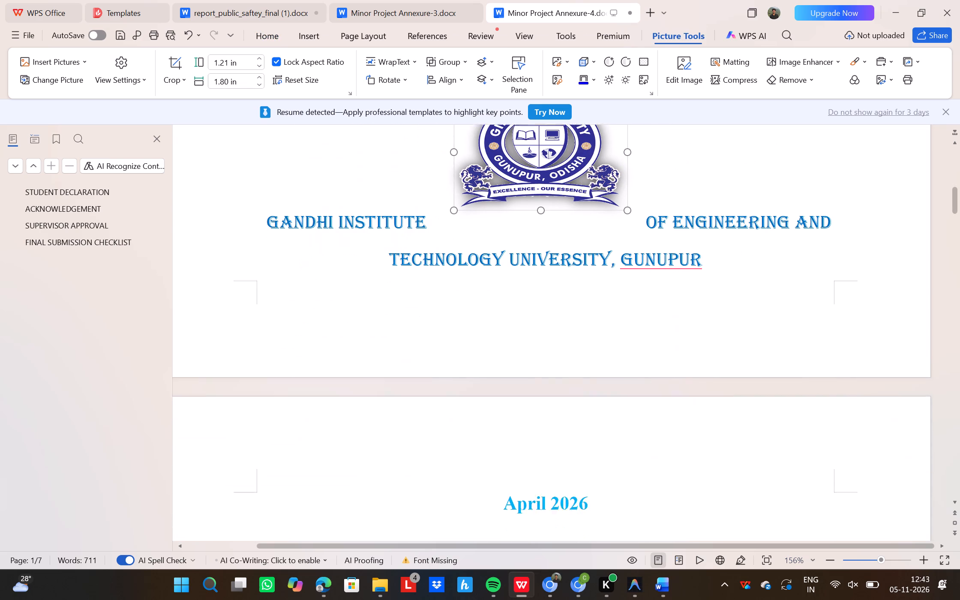
{"action": "scroll", "coordinate": [567, 445], "scroll_direction": "down", "scroll_amount": 1}
{"action": "left_click", "coordinate": [505, 478]}
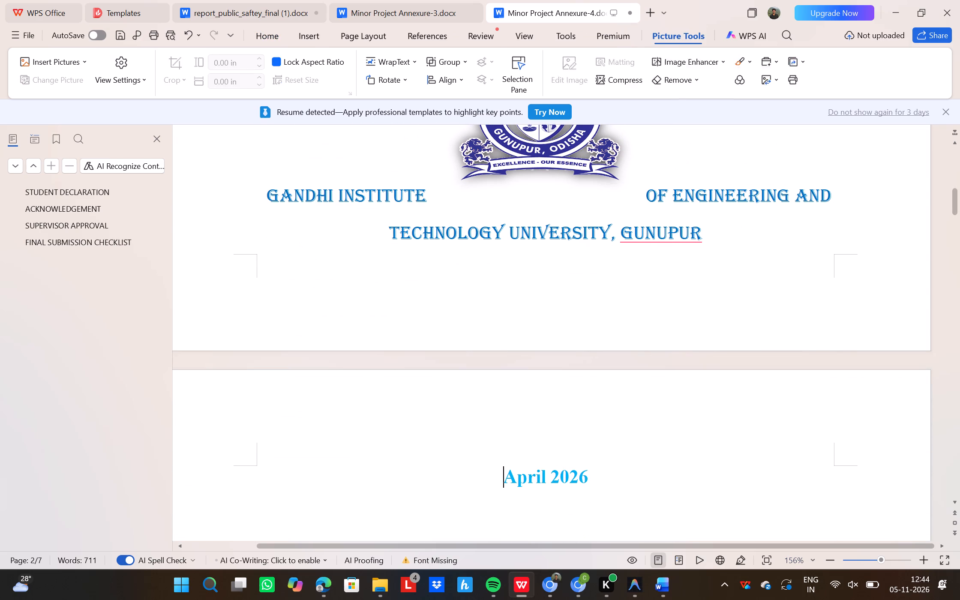
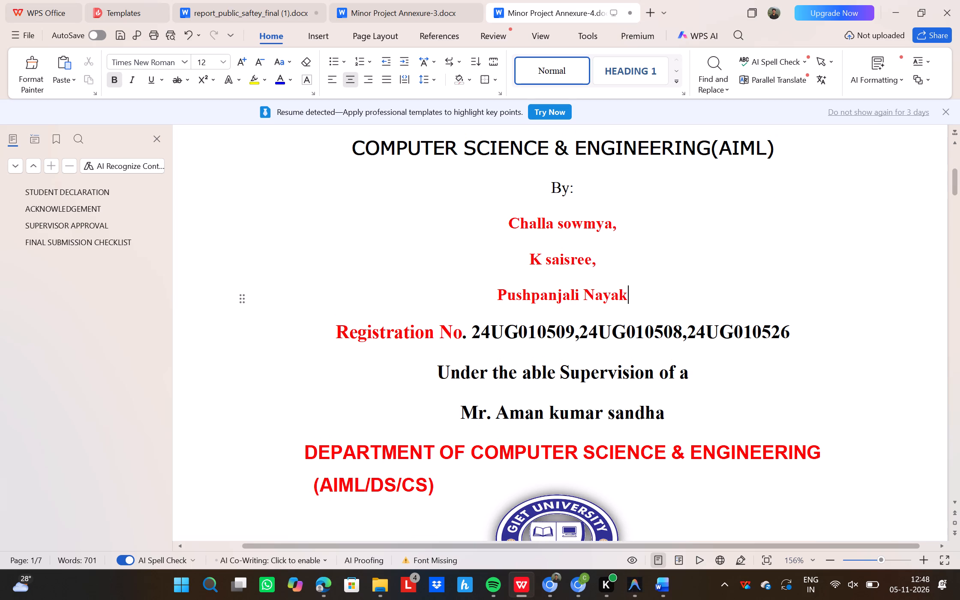
{"action": "left_click_drag", "start_coordinate": [641, 294], "coordinate": [513, 230]}
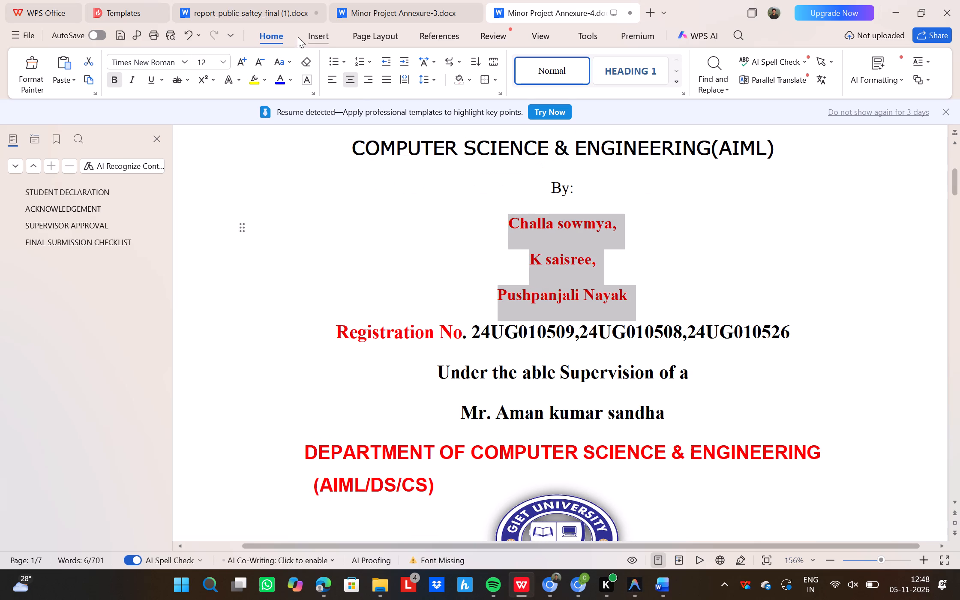
{"action": "left_click", "coordinate": [224, 62]}
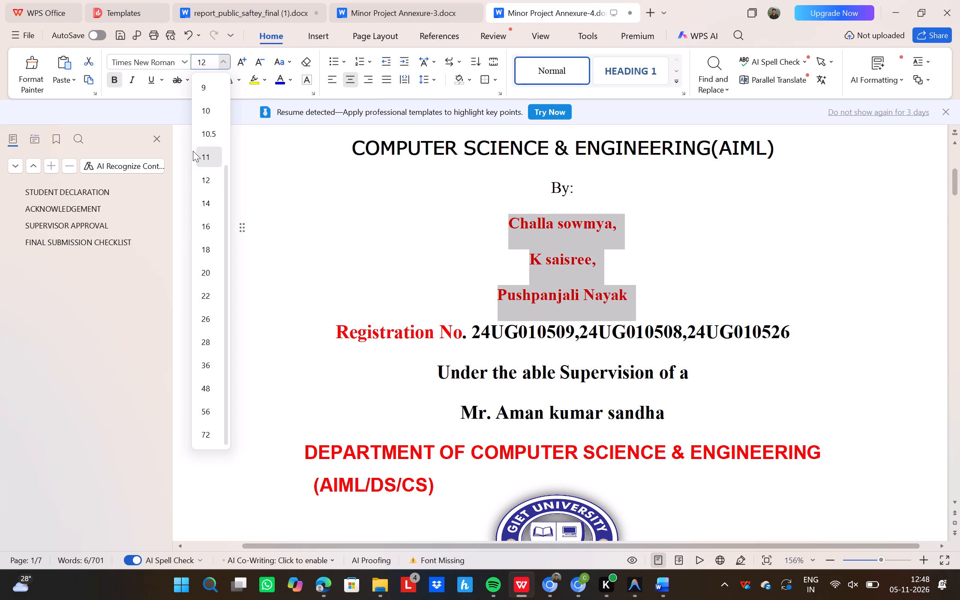
{"action": "left_click", "coordinate": [207, 202]}
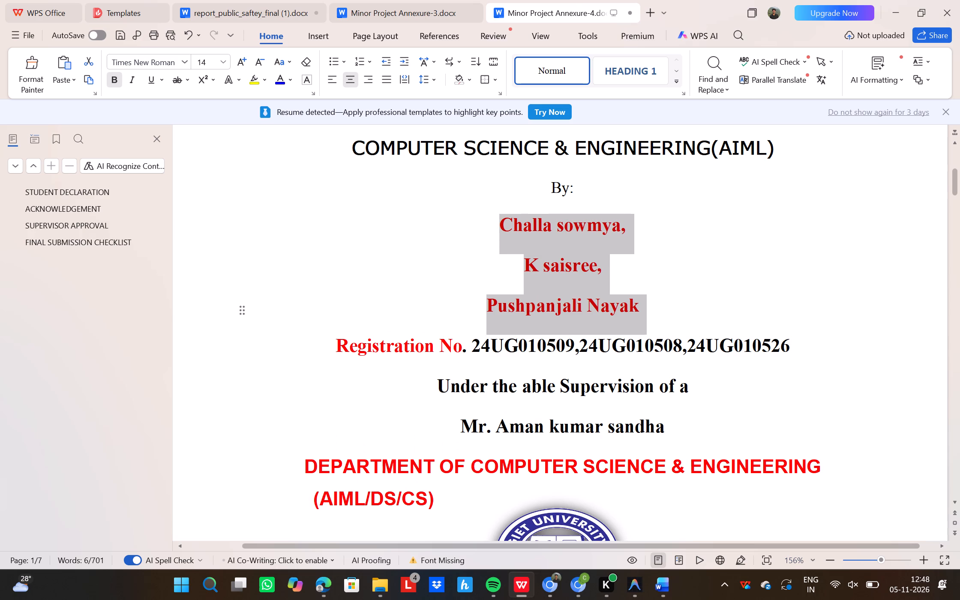
Insert a colon after "Registration No." on the cover page, directly before the registration numbers.
{"action": "left_click", "coordinate": [470, 352]}
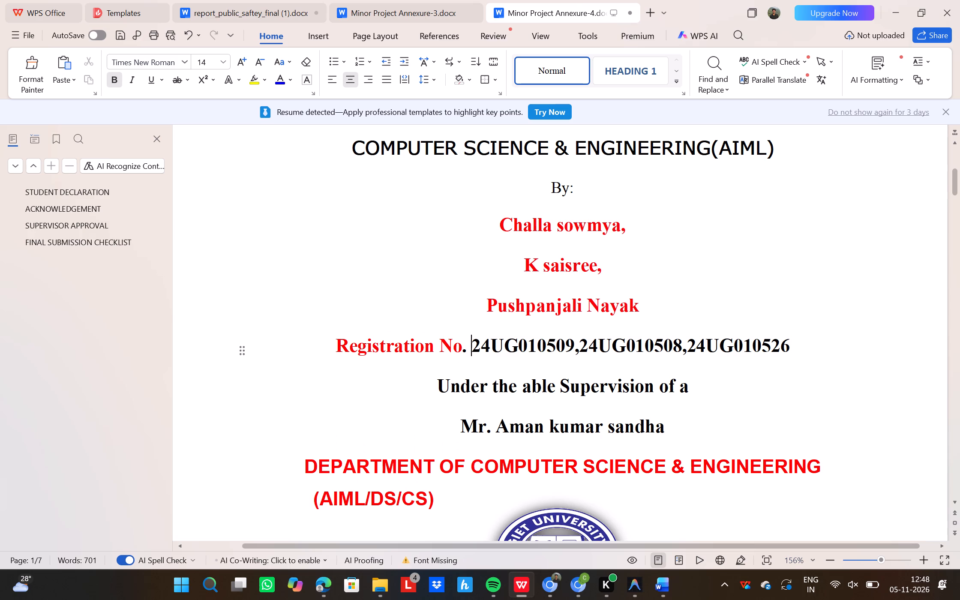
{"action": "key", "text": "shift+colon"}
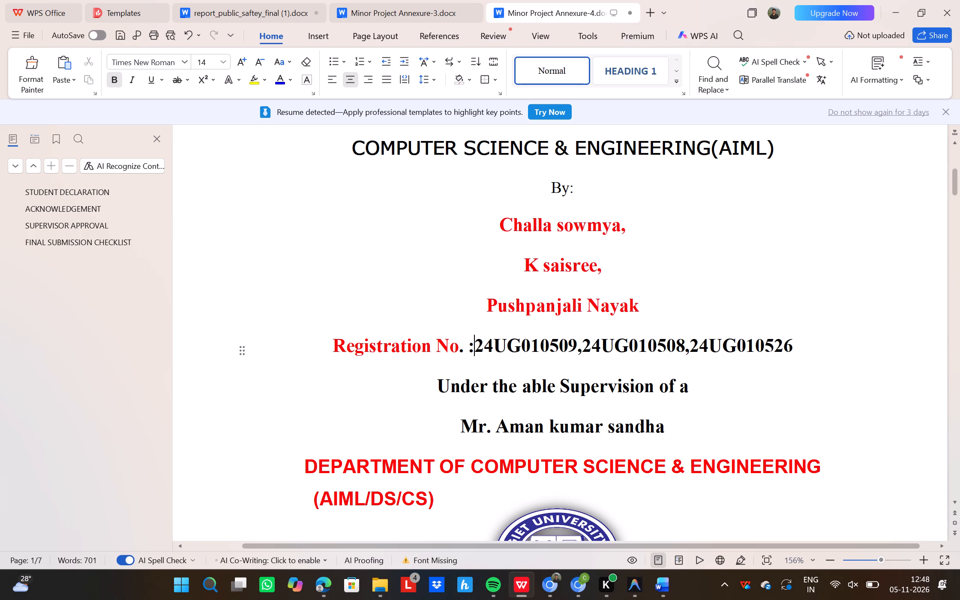
Look through the certificate page, including its student table and the signature table for supervisor, class teacher, coordinator and head of department.
{"action": "scroll", "coordinate": [558, 406], "scroll_direction": "down", "scroll_amount": 7}
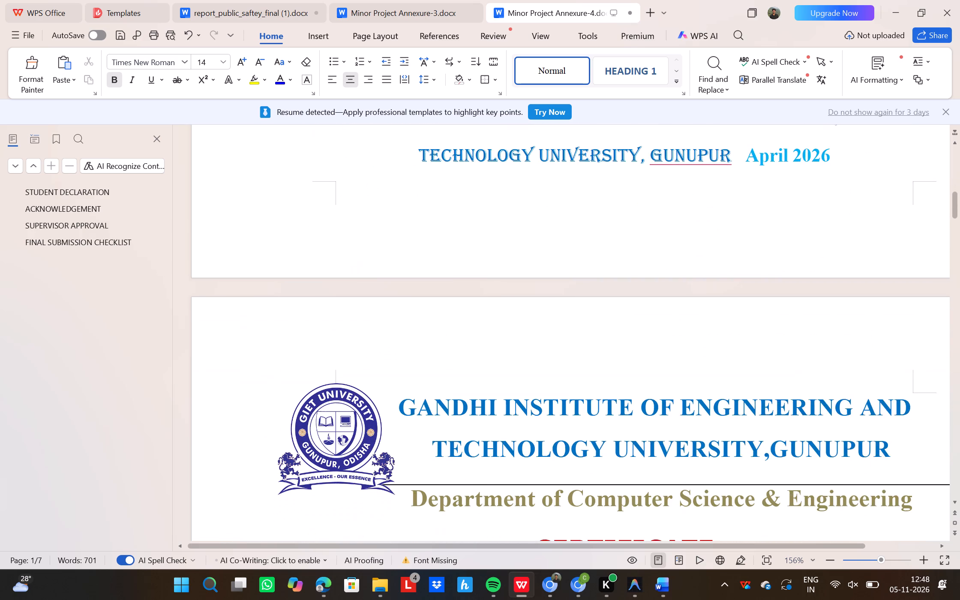
{"action": "scroll", "coordinate": [558, 406], "scroll_direction": "down", "scroll_amount": 6}
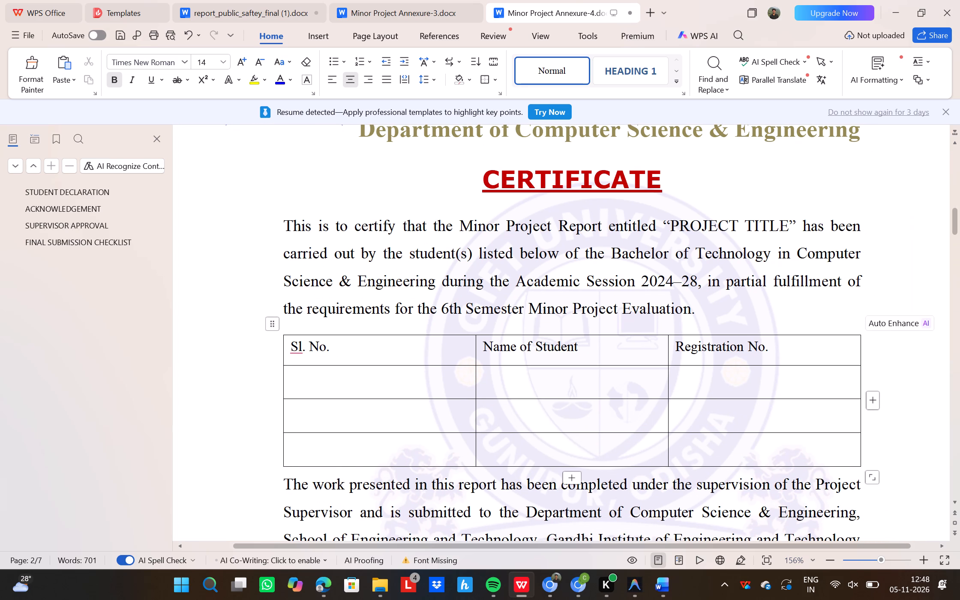
{"action": "scroll", "coordinate": [432, 426], "scroll_direction": "down", "scroll_amount": 2}
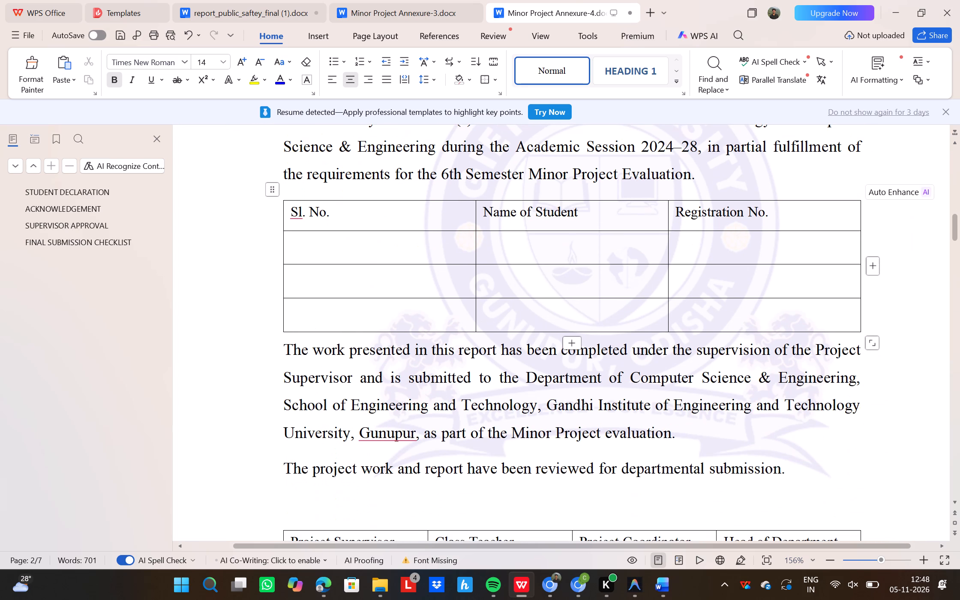
{"action": "scroll", "coordinate": [432, 426], "scroll_direction": "down", "scroll_amount": 3}
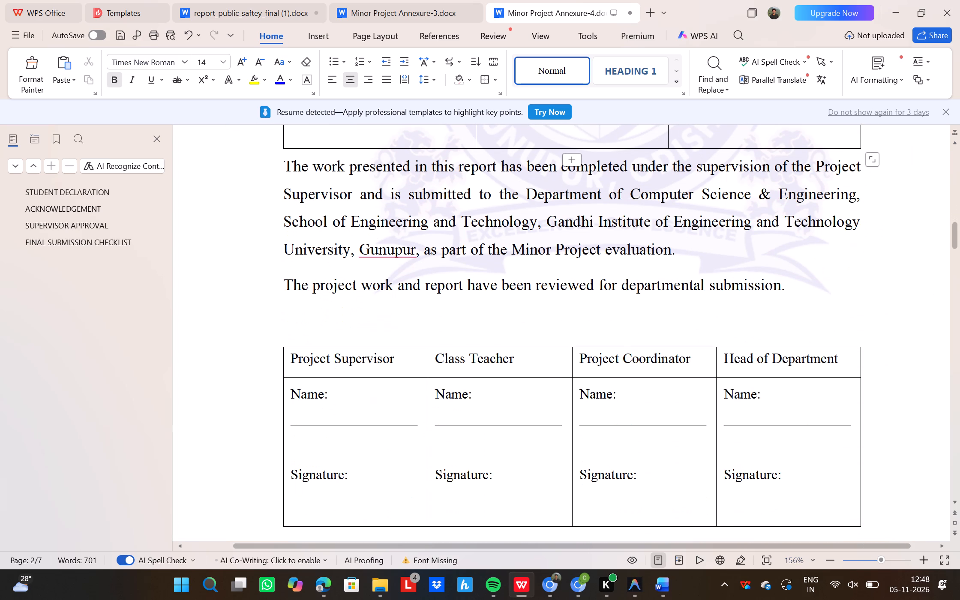
{"action": "scroll", "coordinate": [432, 426], "scroll_direction": "down", "scroll_amount": 2}
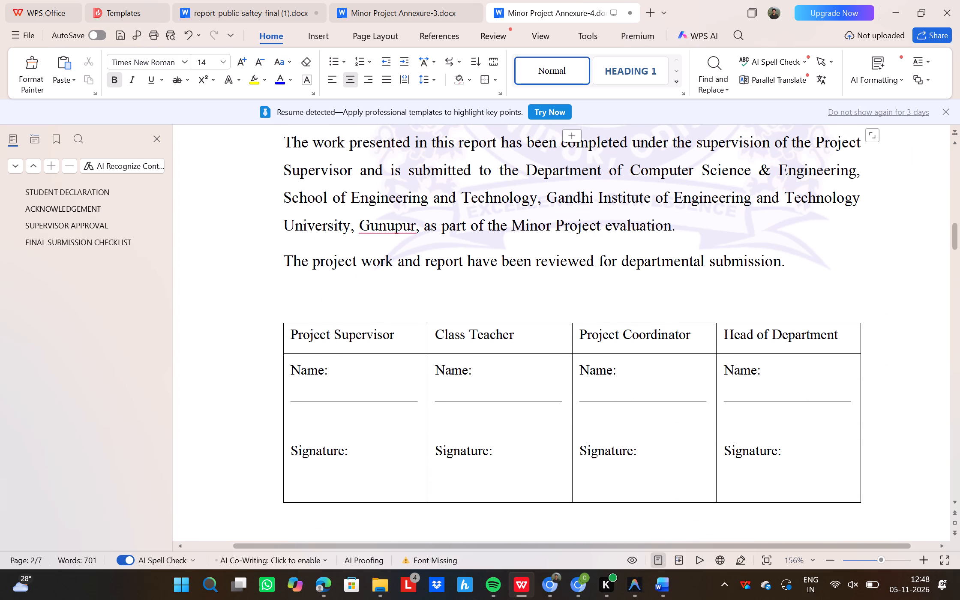
{"action": "scroll", "coordinate": [432, 426], "scroll_direction": "down", "scroll_amount": 6}
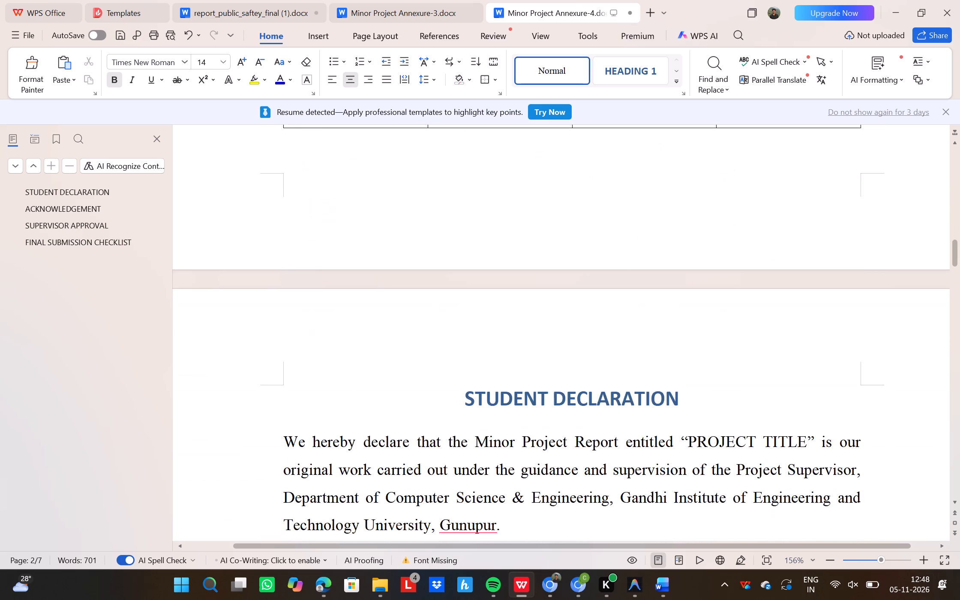
Enter the first student's name and university registration number in the first empty row of the Student Declaration table.
{"action": "scroll", "coordinate": [432, 426], "scroll_direction": "down", "scroll_amount": 2}
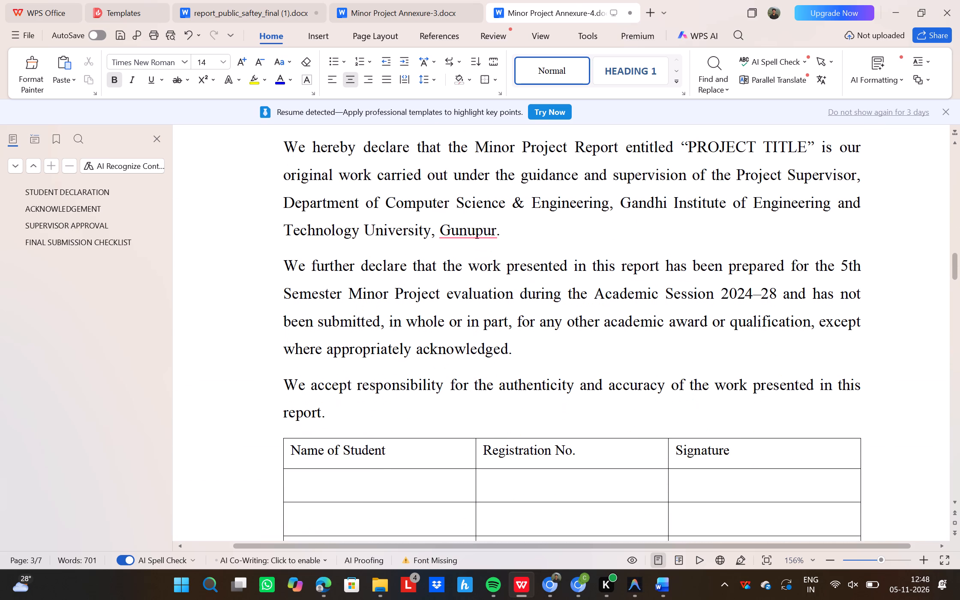
{"action": "scroll", "coordinate": [432, 426], "scroll_direction": "down", "scroll_amount": 4}
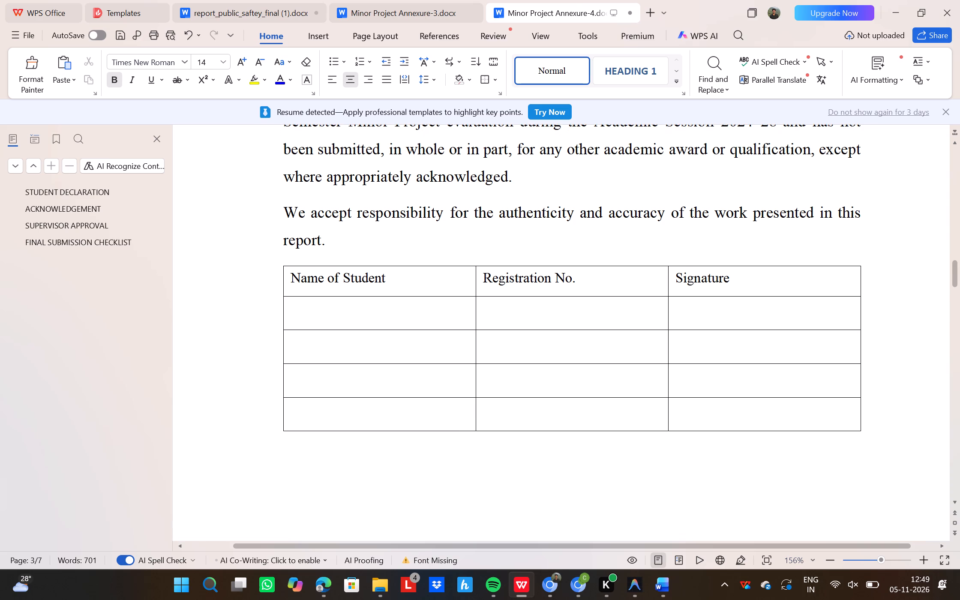
{"action": "left_click", "coordinate": [377, 319]}
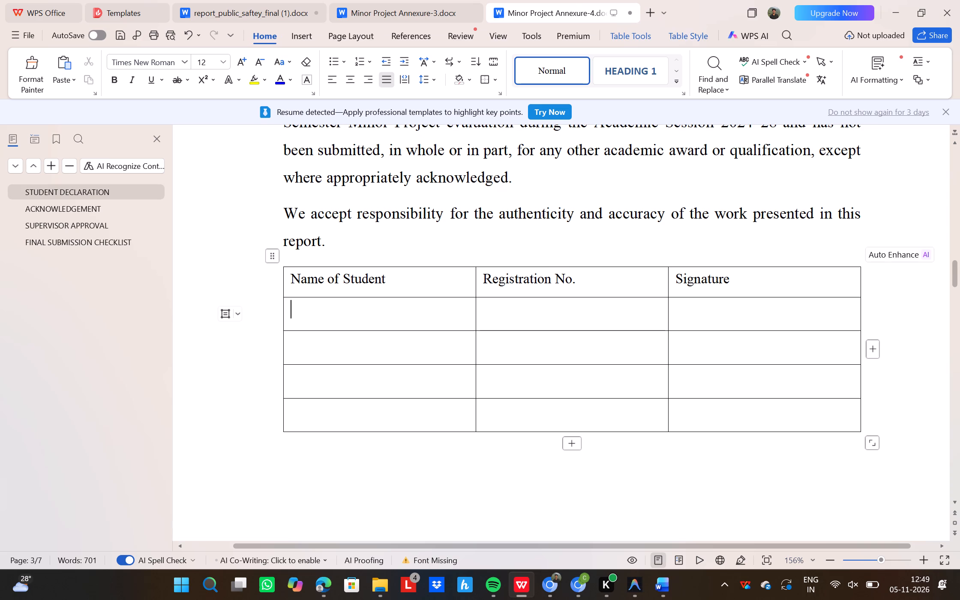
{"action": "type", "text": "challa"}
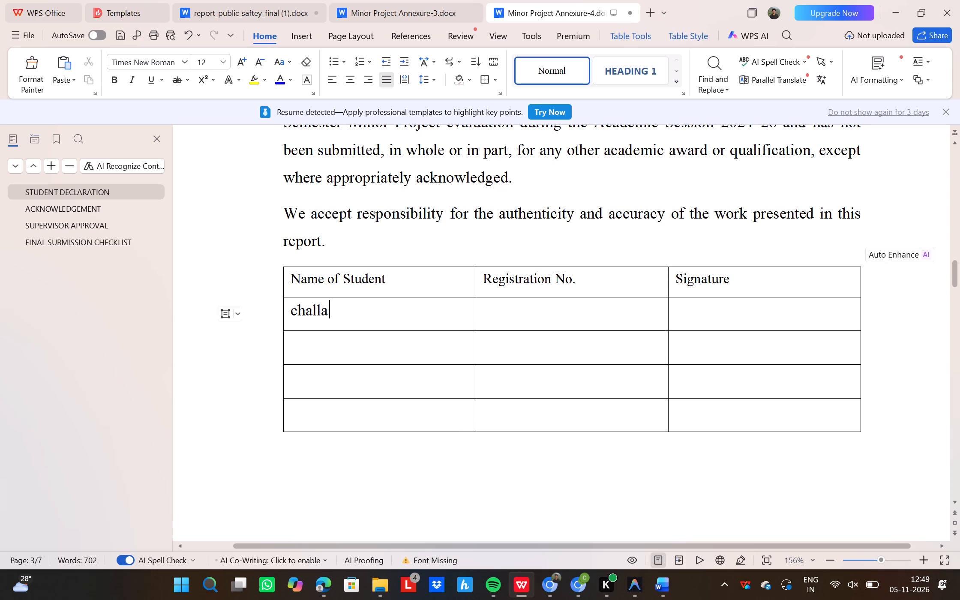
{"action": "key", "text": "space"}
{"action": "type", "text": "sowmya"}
{"action": "left_click", "coordinate": [531, 314]}
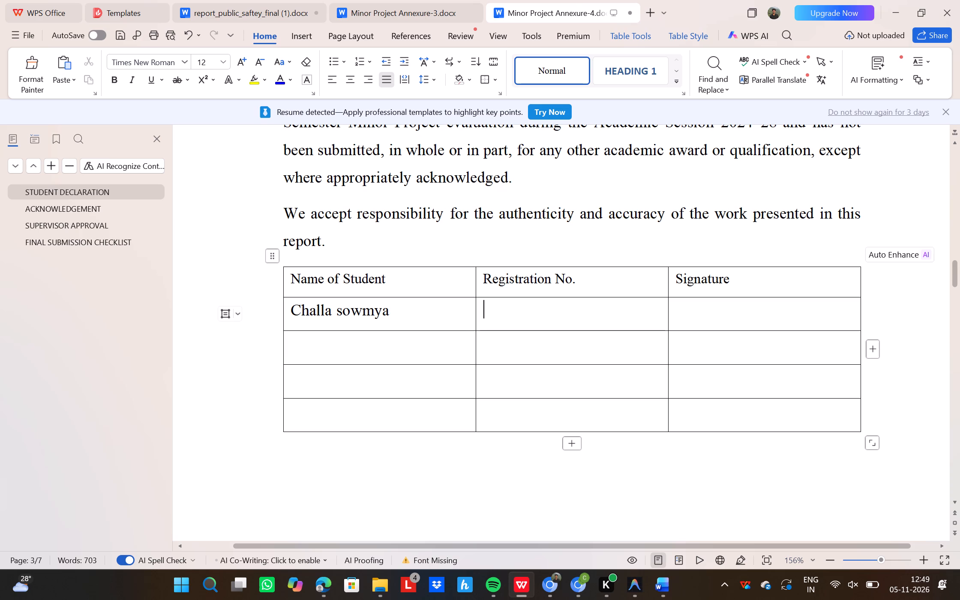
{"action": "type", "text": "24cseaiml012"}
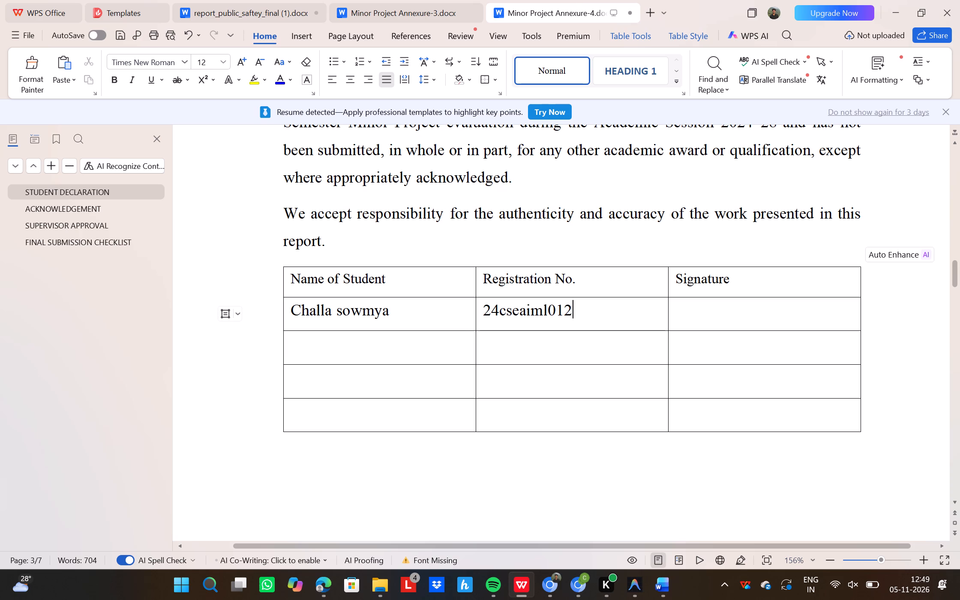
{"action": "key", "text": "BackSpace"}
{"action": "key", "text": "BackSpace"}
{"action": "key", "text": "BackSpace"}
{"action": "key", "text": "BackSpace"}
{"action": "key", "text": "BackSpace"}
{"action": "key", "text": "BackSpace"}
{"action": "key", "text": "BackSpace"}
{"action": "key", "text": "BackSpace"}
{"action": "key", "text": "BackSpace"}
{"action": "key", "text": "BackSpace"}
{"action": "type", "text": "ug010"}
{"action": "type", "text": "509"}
Enter the second student's name and registration number in the next row of the Student Declaration table.
{"action": "left_click", "coordinate": [383, 344]}
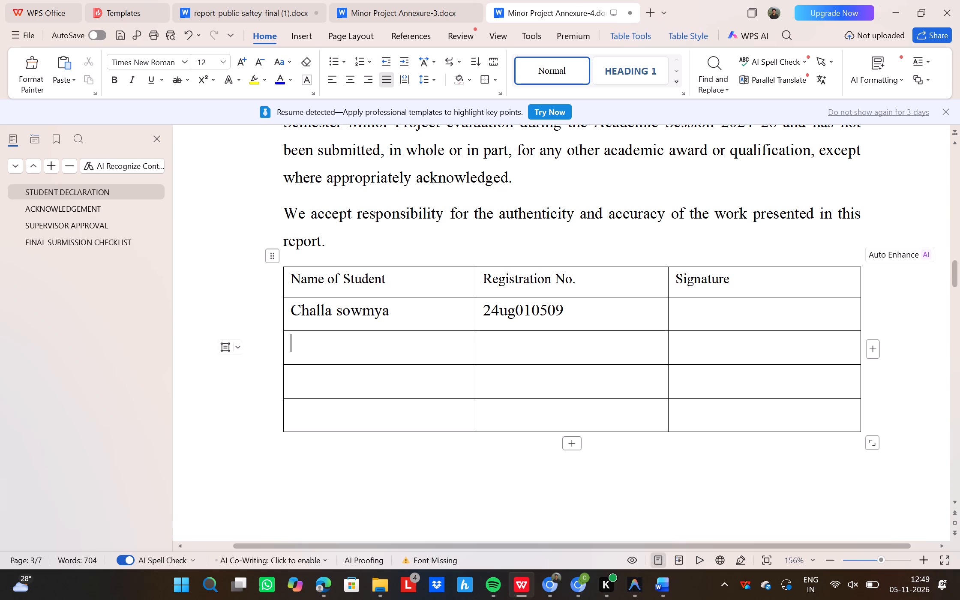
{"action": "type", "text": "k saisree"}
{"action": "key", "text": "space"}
{"action": "left_click", "coordinate": [491, 345]}
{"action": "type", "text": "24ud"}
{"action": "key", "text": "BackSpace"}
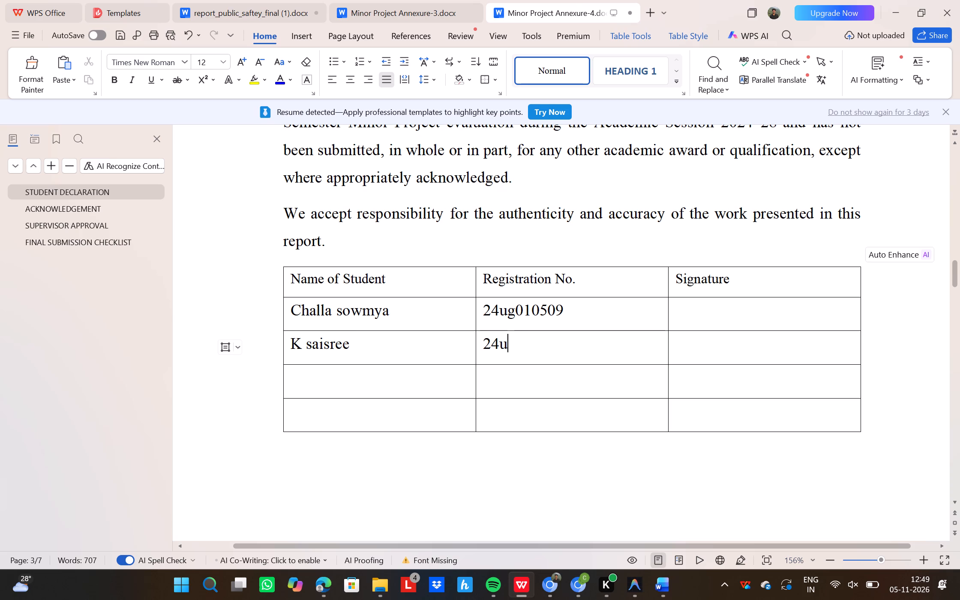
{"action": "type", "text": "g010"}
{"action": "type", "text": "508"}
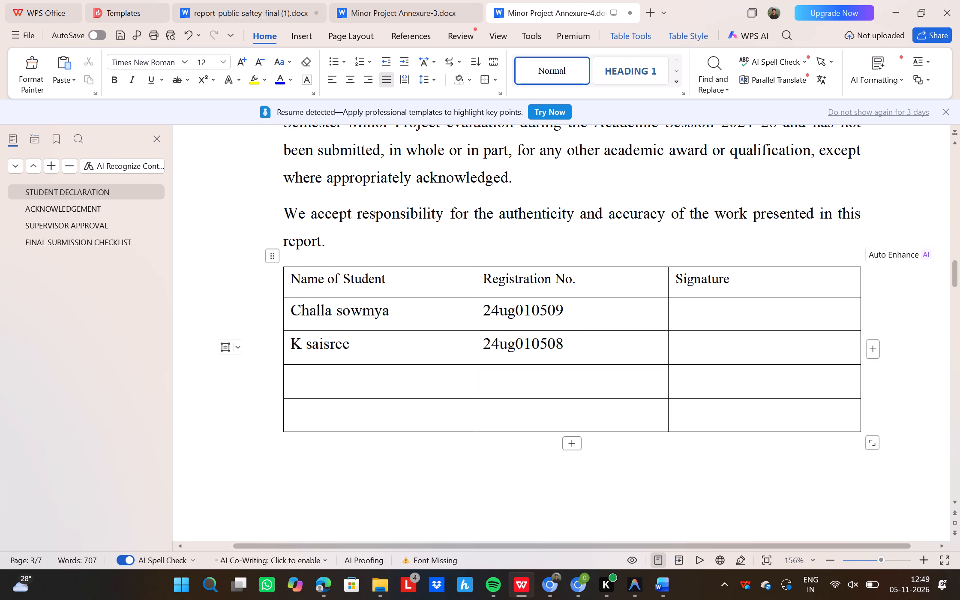
Enter the third student's name in the third row of the Student Declaration table, with the surname capitalized.
{"action": "left_click", "coordinate": [347, 373]}
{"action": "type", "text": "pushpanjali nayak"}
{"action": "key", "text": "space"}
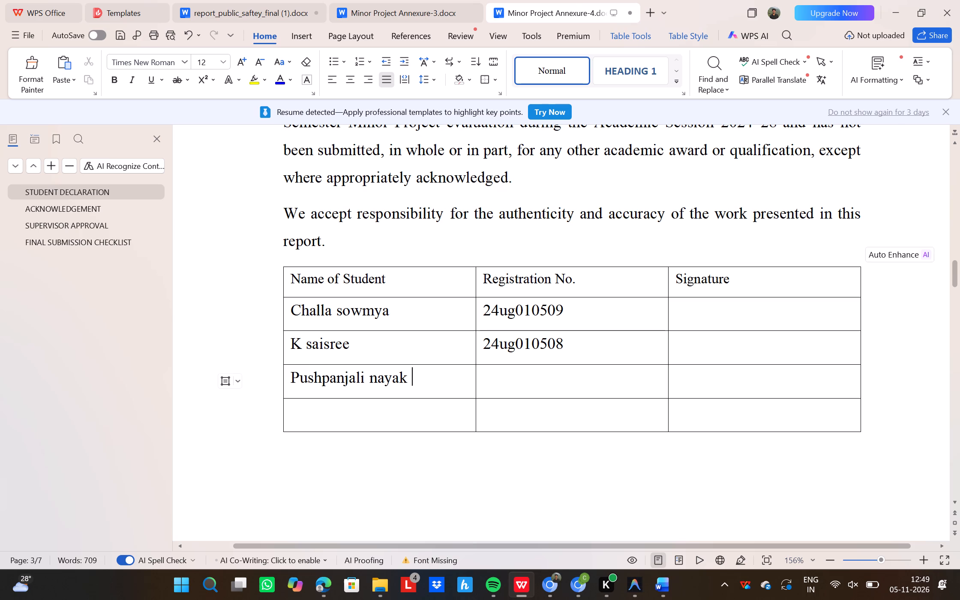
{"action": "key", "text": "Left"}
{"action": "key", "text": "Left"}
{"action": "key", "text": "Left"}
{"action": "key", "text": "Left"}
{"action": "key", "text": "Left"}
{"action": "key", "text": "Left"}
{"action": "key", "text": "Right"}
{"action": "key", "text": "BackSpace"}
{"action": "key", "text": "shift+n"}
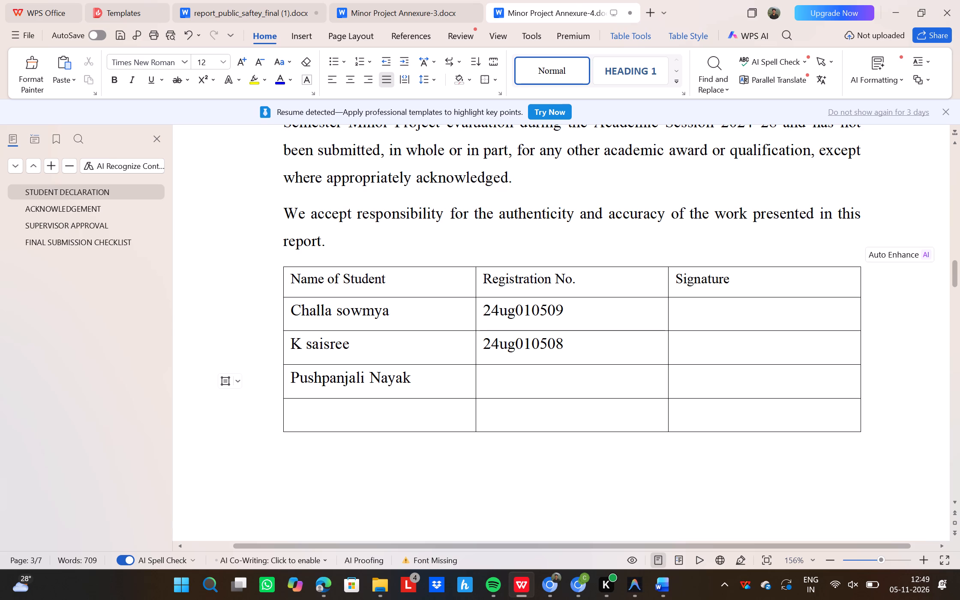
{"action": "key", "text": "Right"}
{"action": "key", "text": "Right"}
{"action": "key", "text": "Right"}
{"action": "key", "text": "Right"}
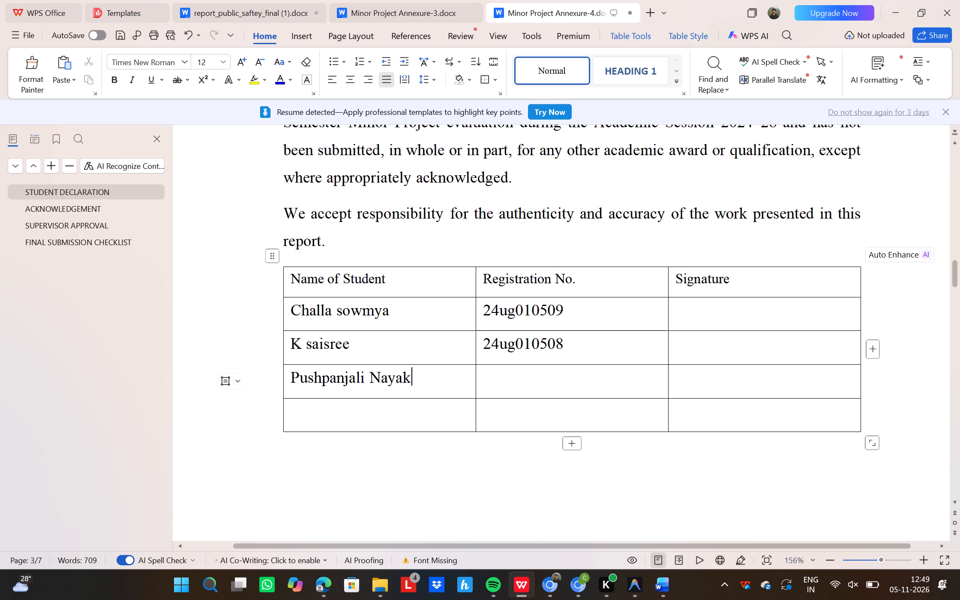
Enter the third student's registration number beside the name, with the letters UG in uppercase.
{"action": "left_click", "coordinate": [541, 386]}
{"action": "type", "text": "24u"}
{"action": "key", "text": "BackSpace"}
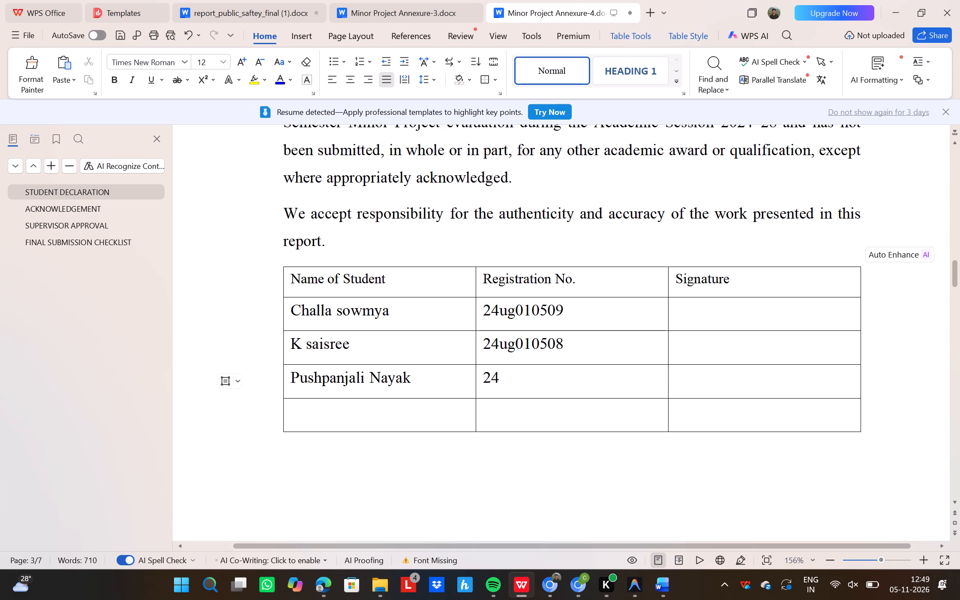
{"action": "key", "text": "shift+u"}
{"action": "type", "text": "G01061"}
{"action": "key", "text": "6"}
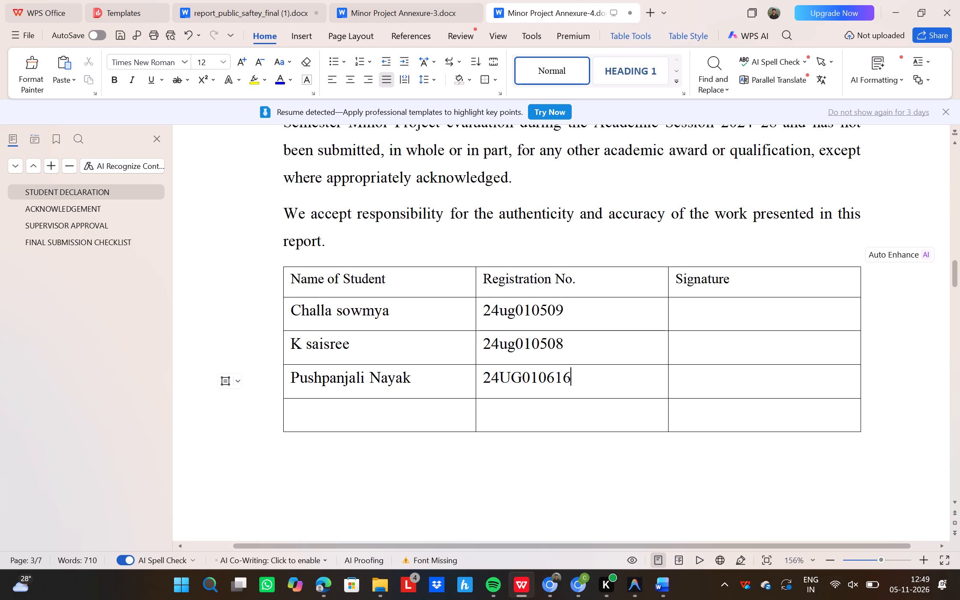
Change the letters in the second and first students' registration numbers to uppercase UG in the Student Declaration table.
{"action": "left_click", "coordinate": [514, 347]}
{"action": "key", "text": "BackSpace"}
{"action": "key", "text": "BackSpace"}
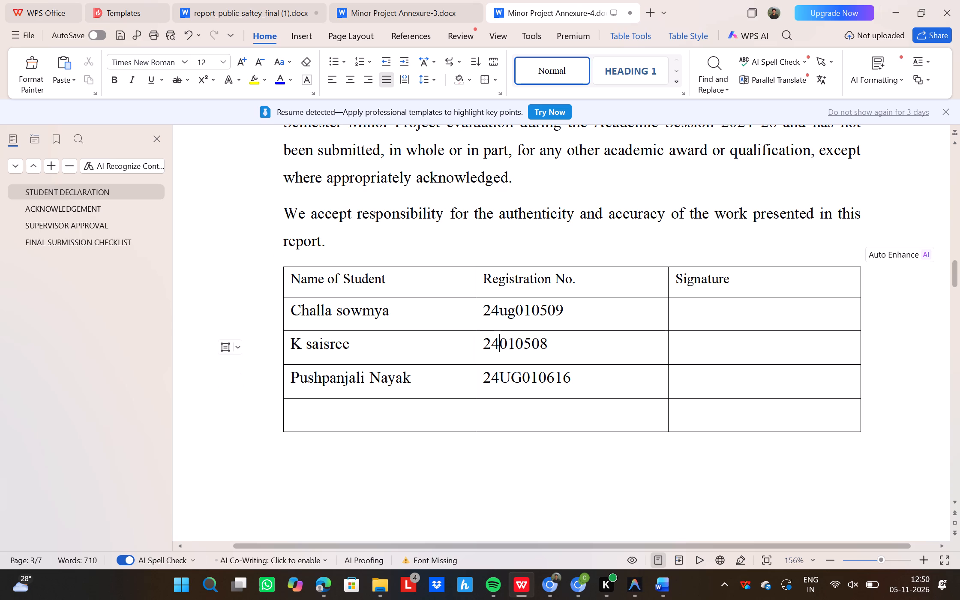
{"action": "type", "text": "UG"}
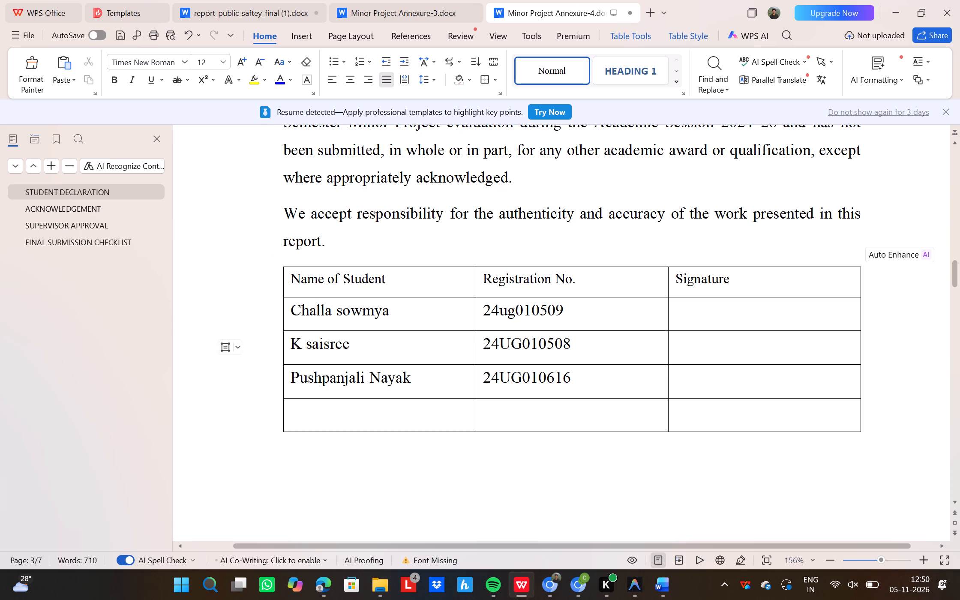
{"action": "left_click", "coordinate": [512, 313]}
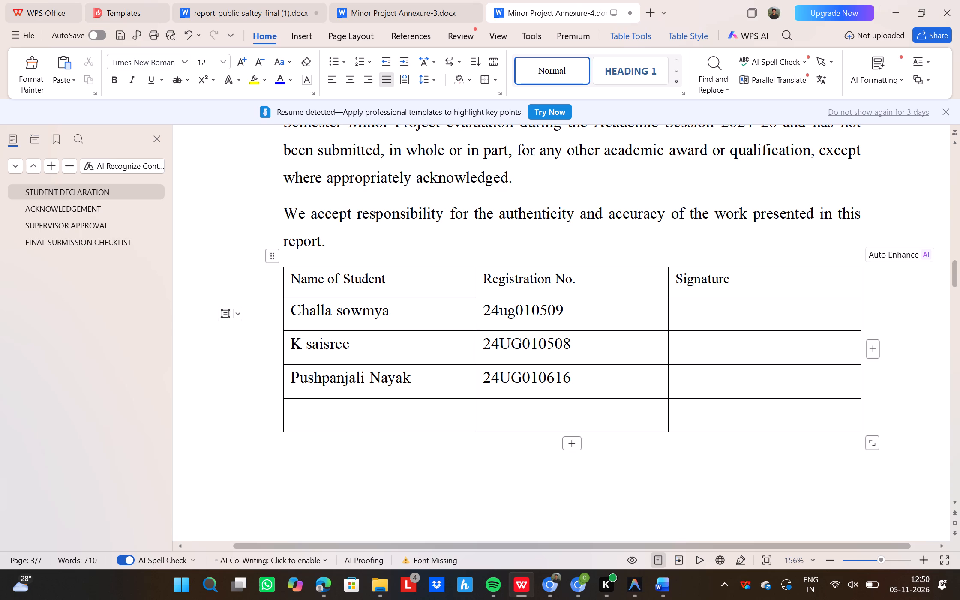
{"action": "key", "text": "BackSpace"}
{"action": "key", "text": "BackSpace"}
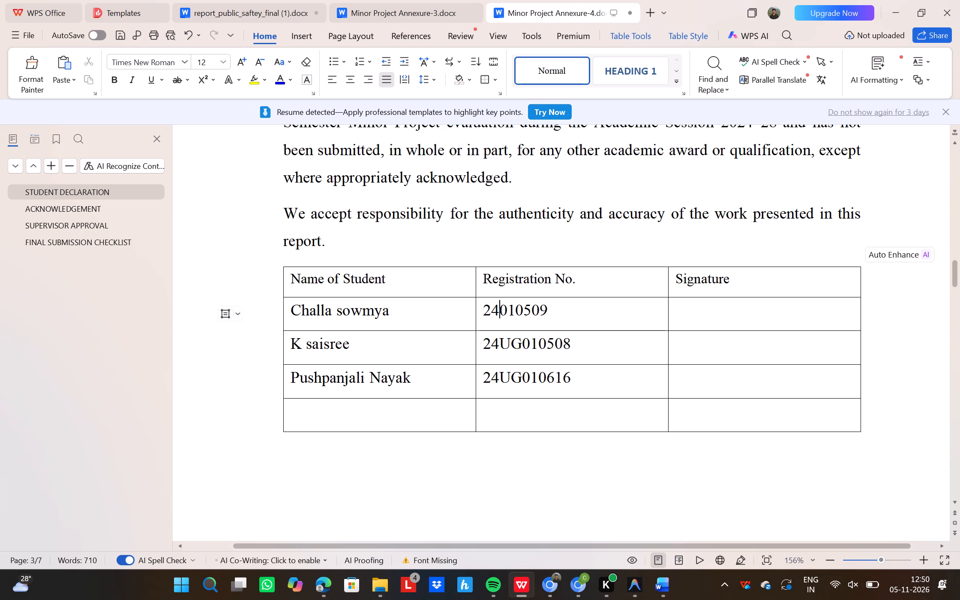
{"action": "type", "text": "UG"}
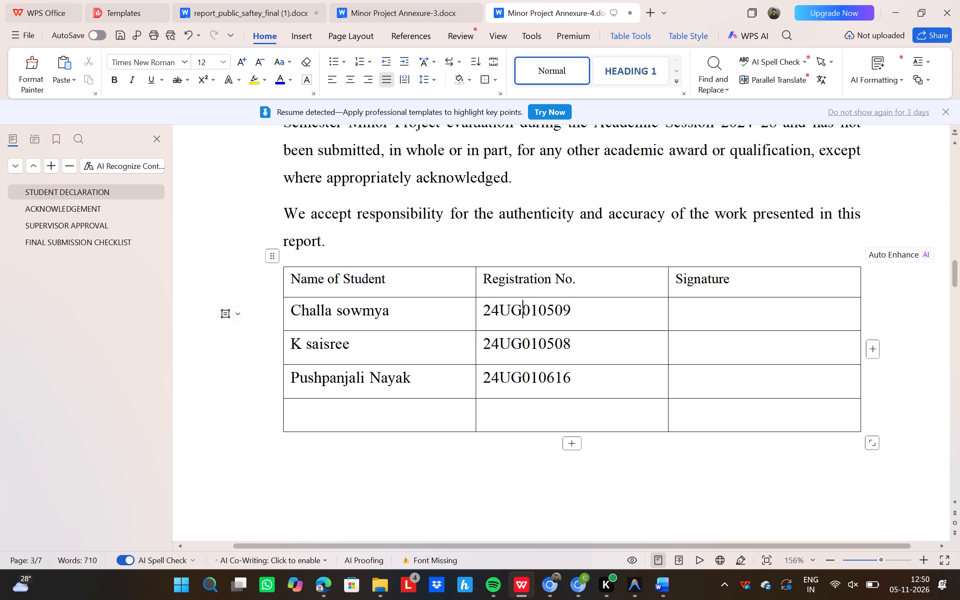
Try to reduce the height of the empty last row of the Student Declaration table by moving its bottom border up.
{"action": "left_click_drag", "start_coordinate": [537, 432], "coordinate": [536, 399]}
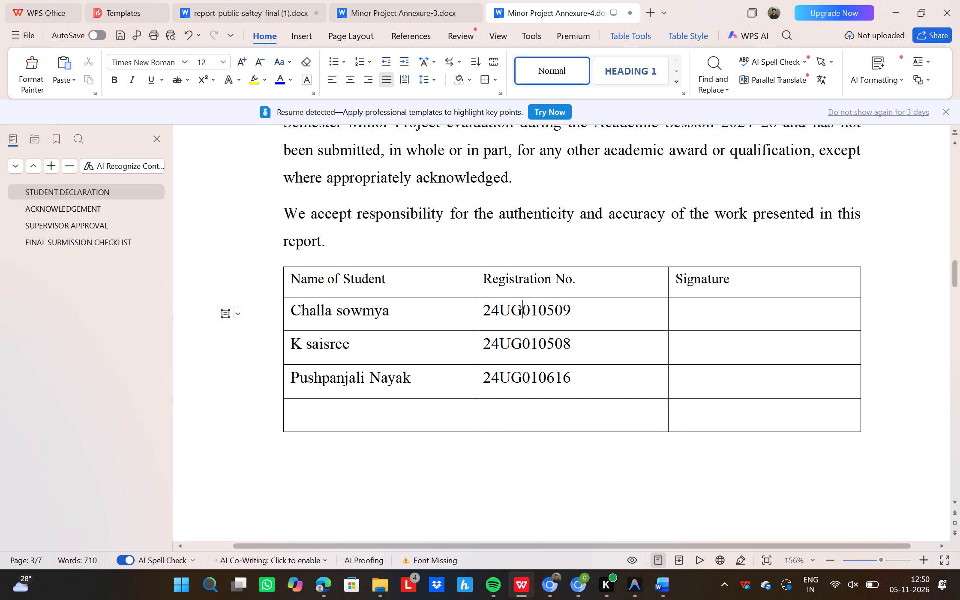
{"action": "left_click", "coordinate": [240, 311]}
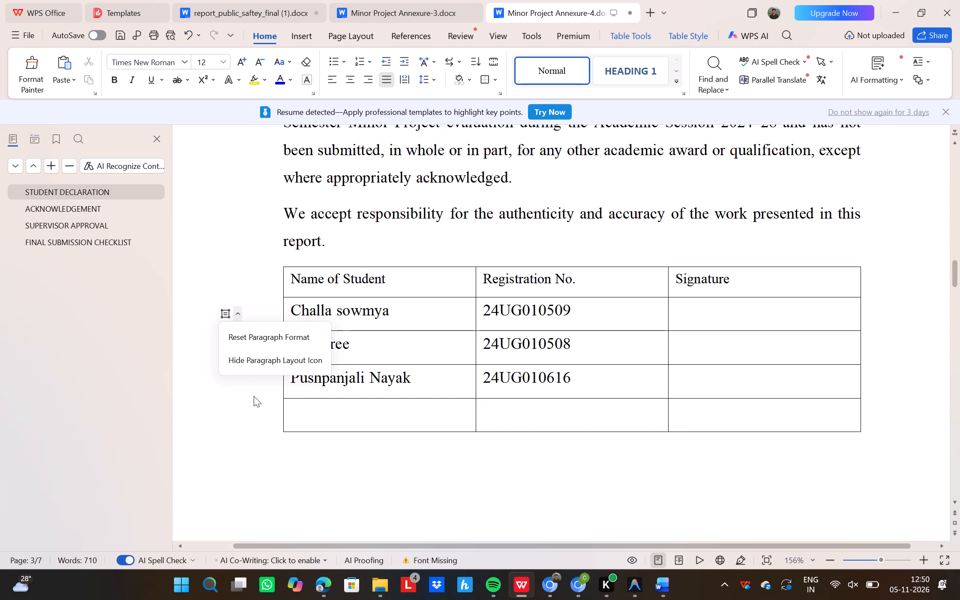
{"action": "left_click", "coordinate": [268, 467]}
{"action": "left_click_drag", "start_coordinate": [531, 497], "coordinate": [489, 427]}
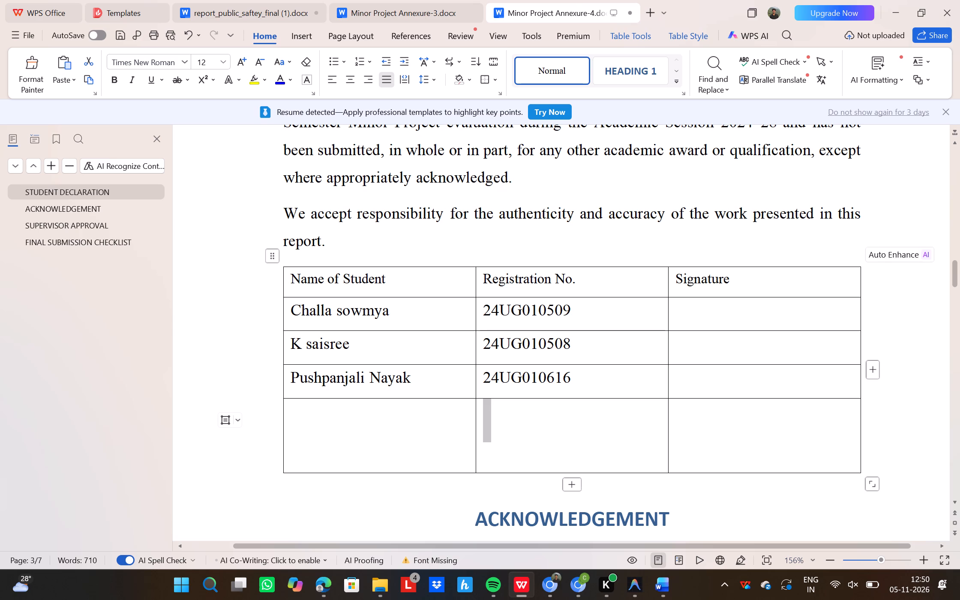
{"action": "left_click_drag", "start_coordinate": [533, 472], "coordinate": [528, 391]}
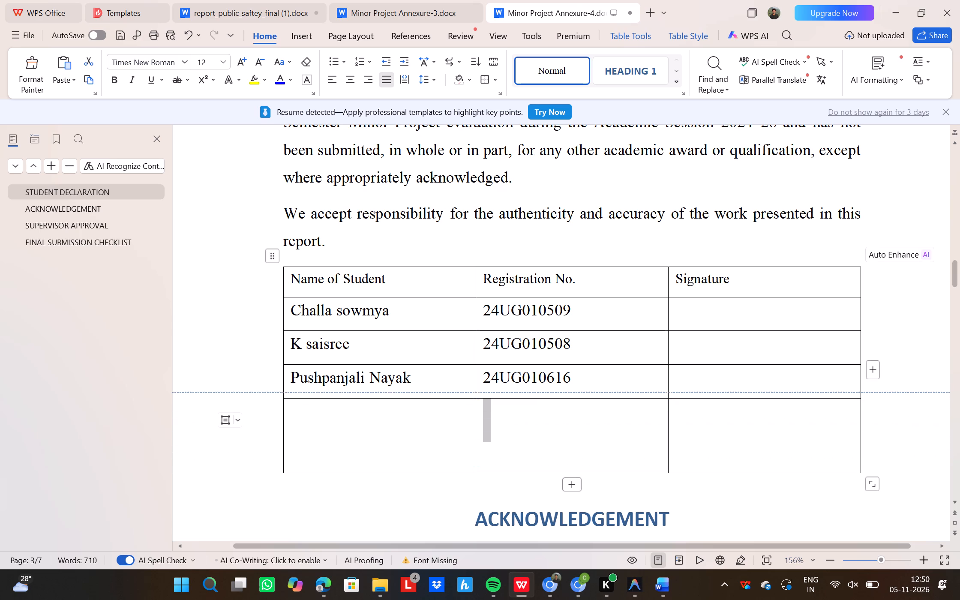
{"action": "left_click_drag", "start_coordinate": [528, 391], "coordinate": [528, 388]}
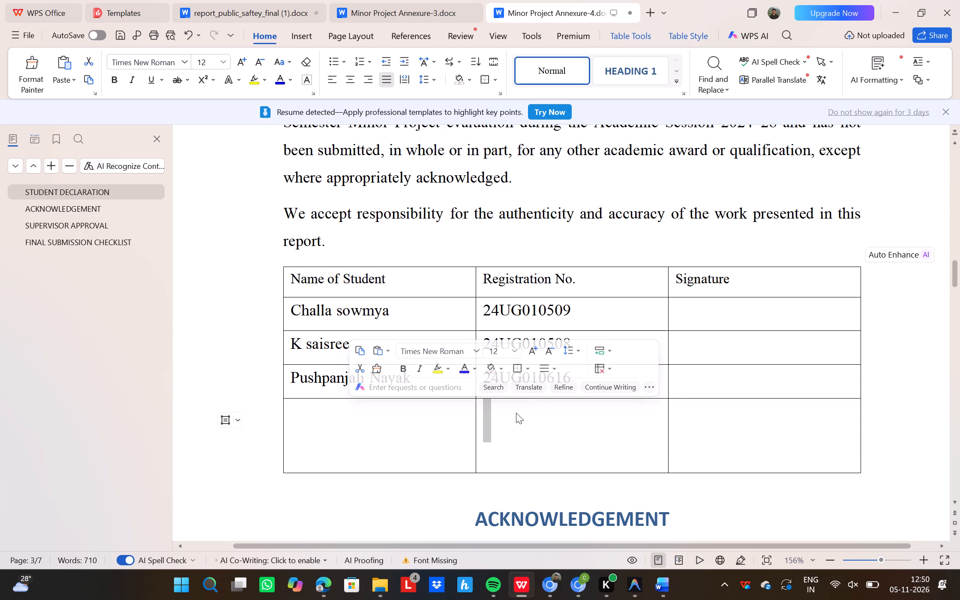
{"action": "left_click", "coordinate": [517, 412]}
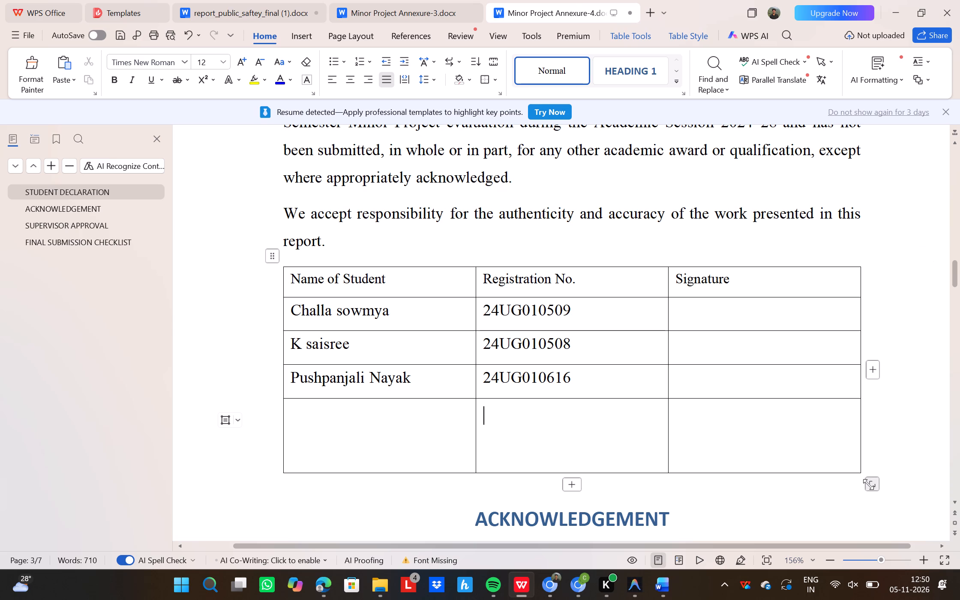
Try to make the whole Student Declaration table shorter by resizing it from its lower corner.
{"action": "left_click_drag", "start_coordinate": [868, 484], "coordinate": [868, 423]}
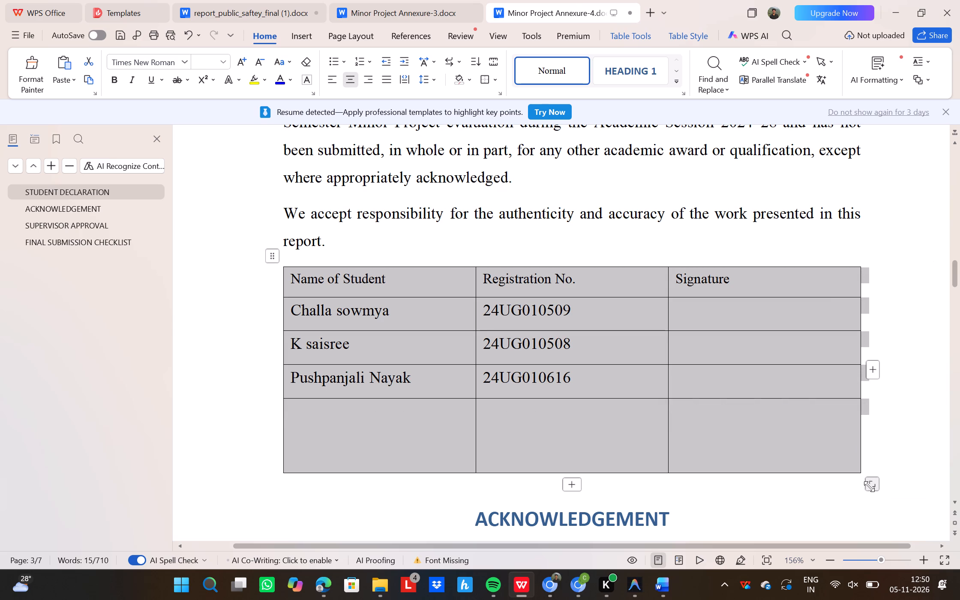
{"action": "left_click_drag", "start_coordinate": [870, 486], "coordinate": [881, 432]}
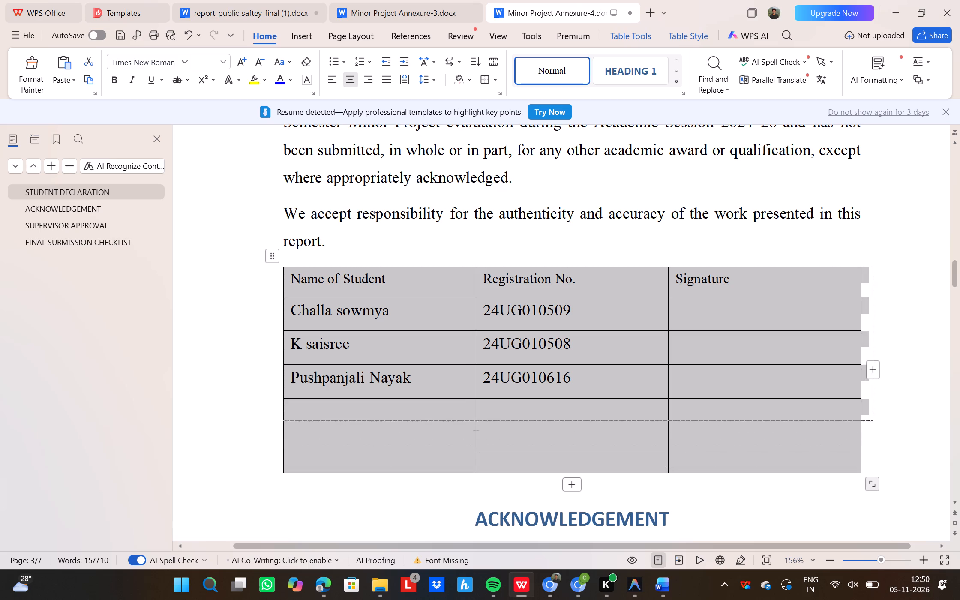
{"action": "left_click_drag", "start_coordinate": [881, 432], "coordinate": [875, 413]}
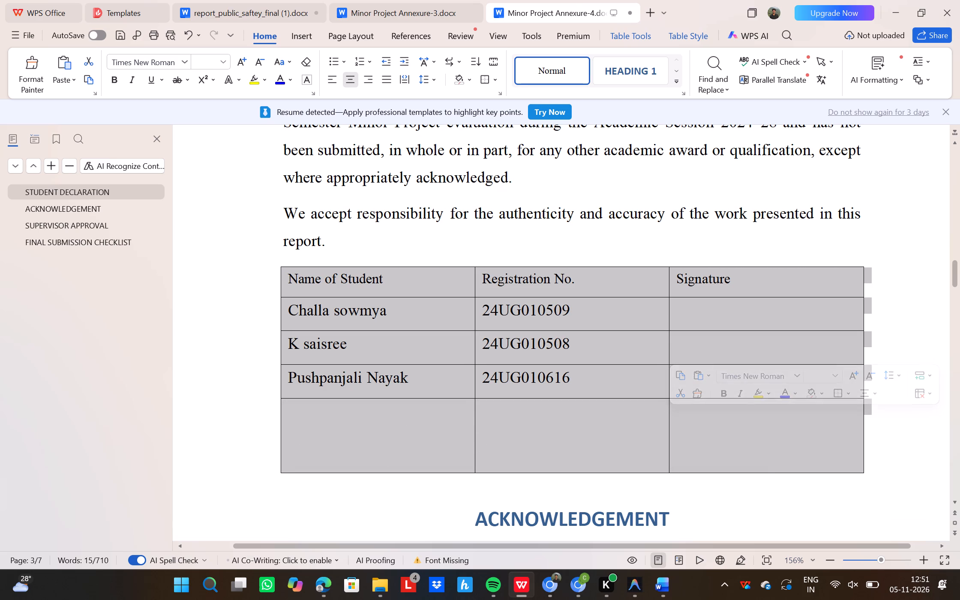
{"action": "left_click", "coordinate": [879, 448]}
Add two empty columns after the Signature column of the Student Declaration table.
{"action": "left_click", "coordinate": [870, 375]}
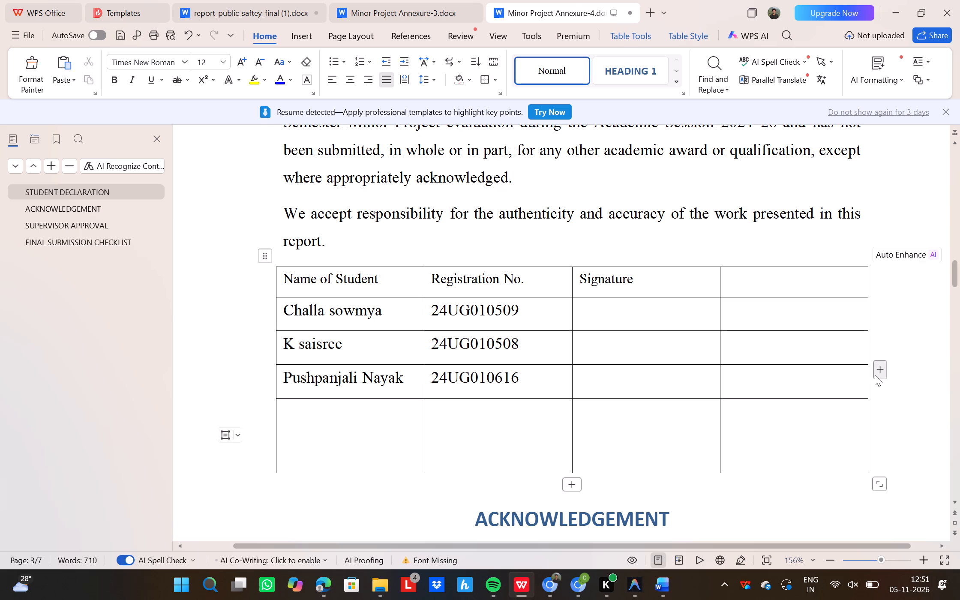
{"action": "left_click", "coordinate": [875, 375]}
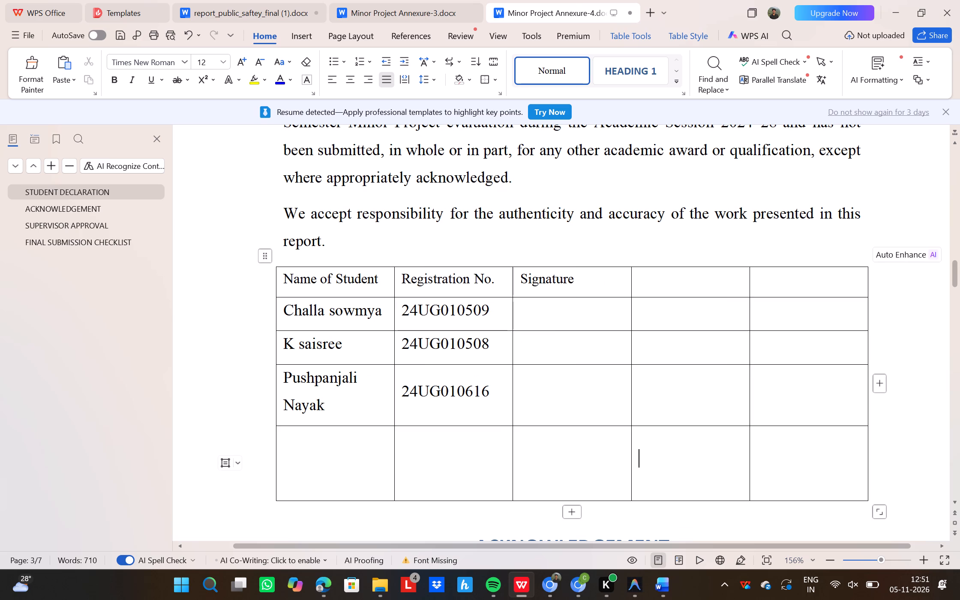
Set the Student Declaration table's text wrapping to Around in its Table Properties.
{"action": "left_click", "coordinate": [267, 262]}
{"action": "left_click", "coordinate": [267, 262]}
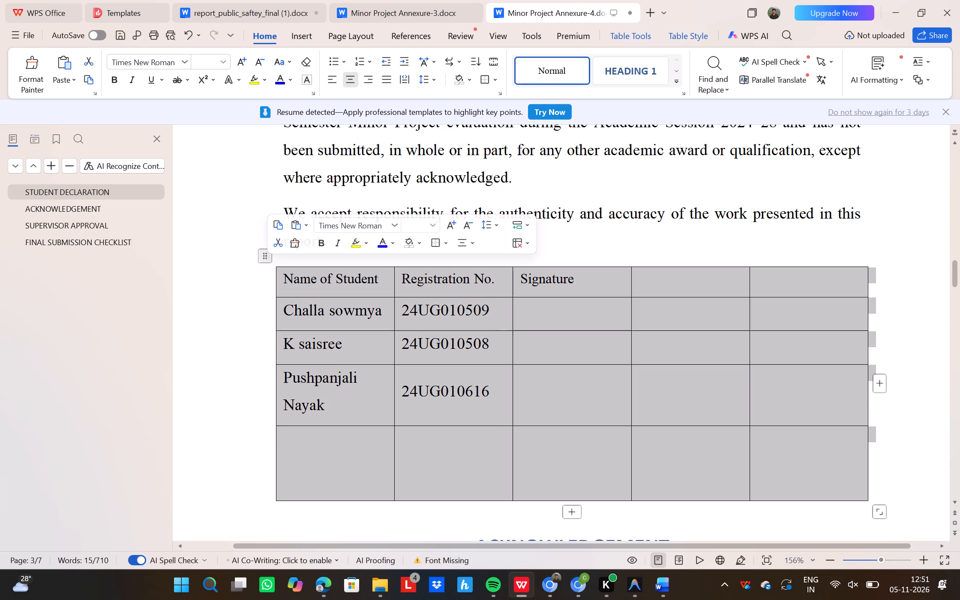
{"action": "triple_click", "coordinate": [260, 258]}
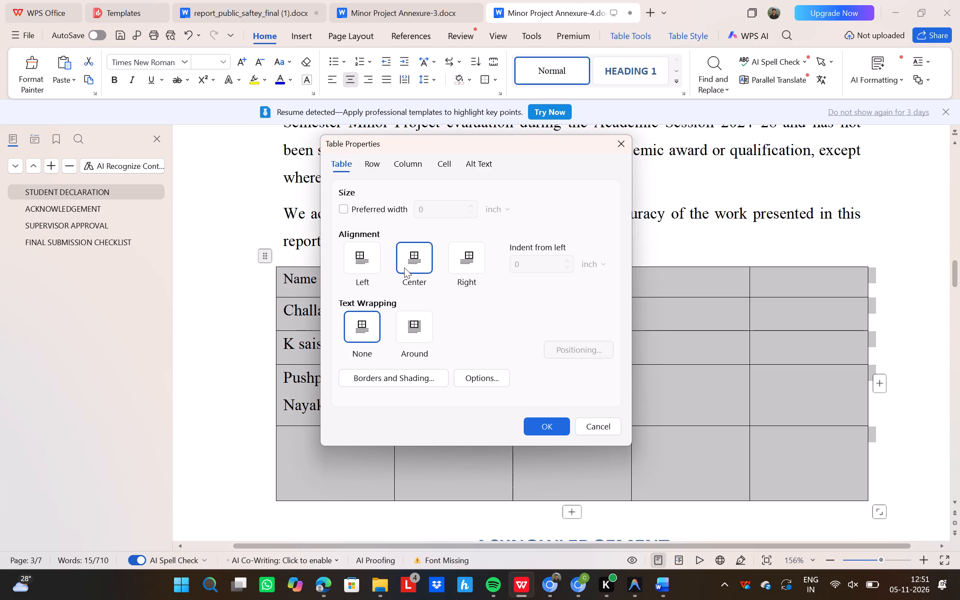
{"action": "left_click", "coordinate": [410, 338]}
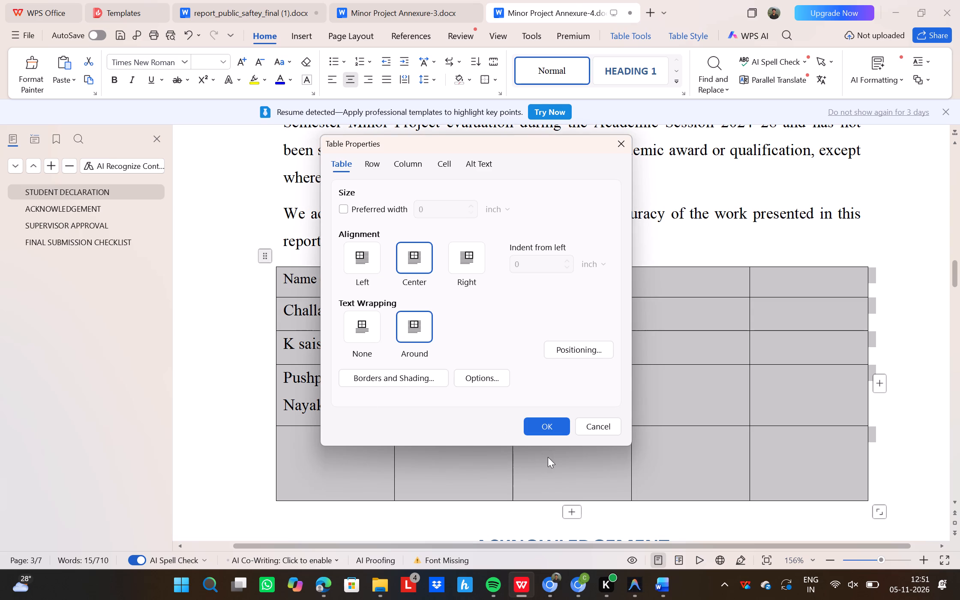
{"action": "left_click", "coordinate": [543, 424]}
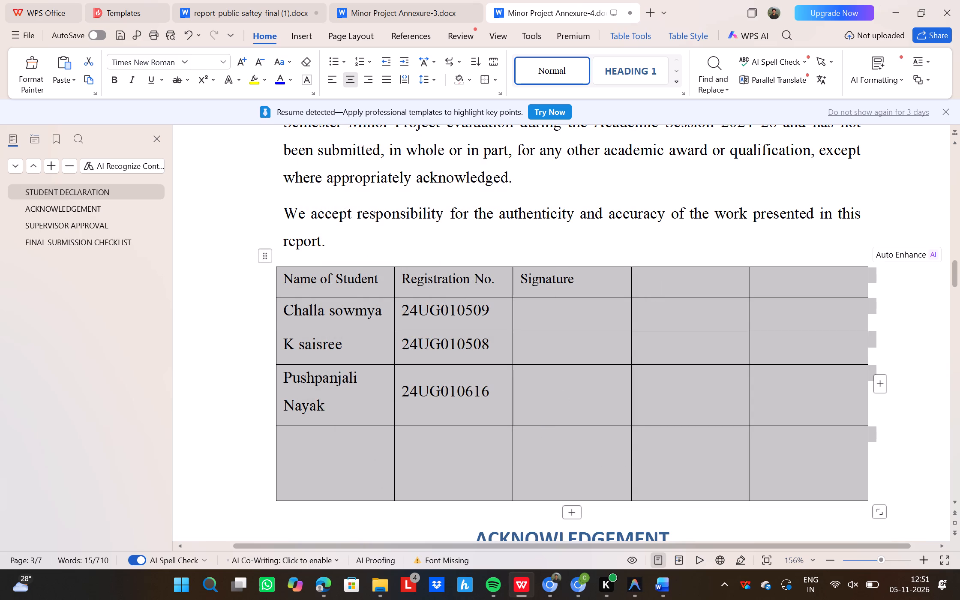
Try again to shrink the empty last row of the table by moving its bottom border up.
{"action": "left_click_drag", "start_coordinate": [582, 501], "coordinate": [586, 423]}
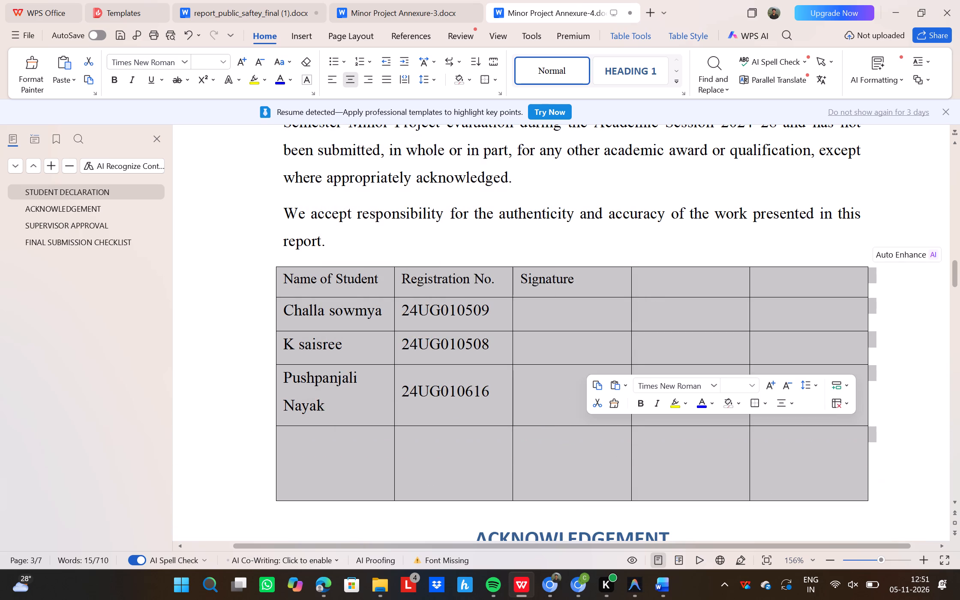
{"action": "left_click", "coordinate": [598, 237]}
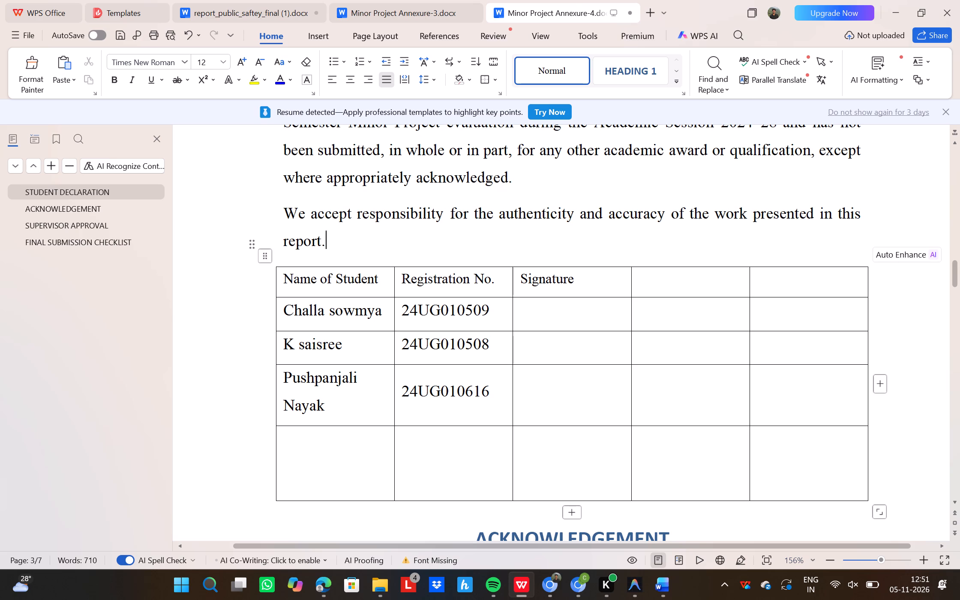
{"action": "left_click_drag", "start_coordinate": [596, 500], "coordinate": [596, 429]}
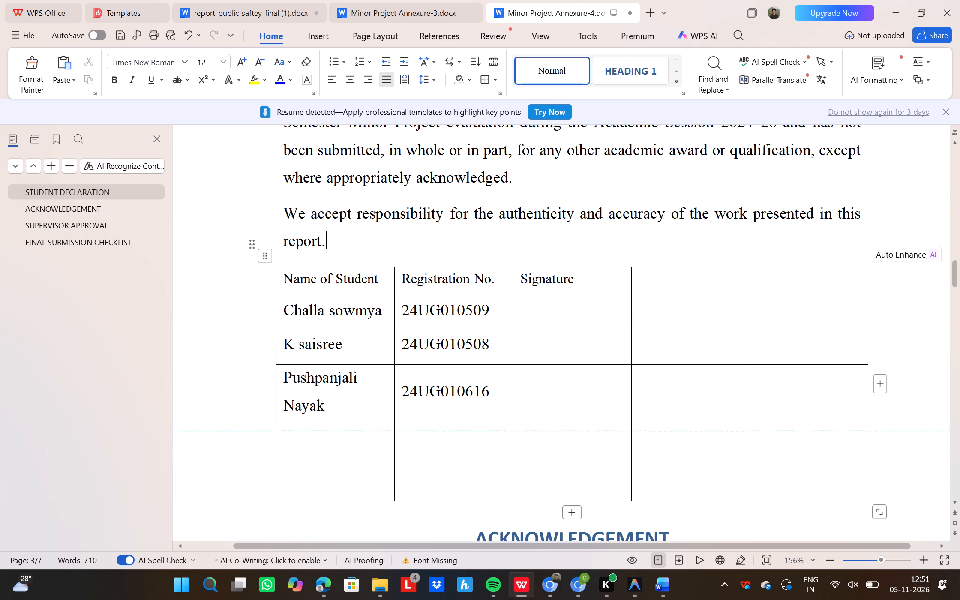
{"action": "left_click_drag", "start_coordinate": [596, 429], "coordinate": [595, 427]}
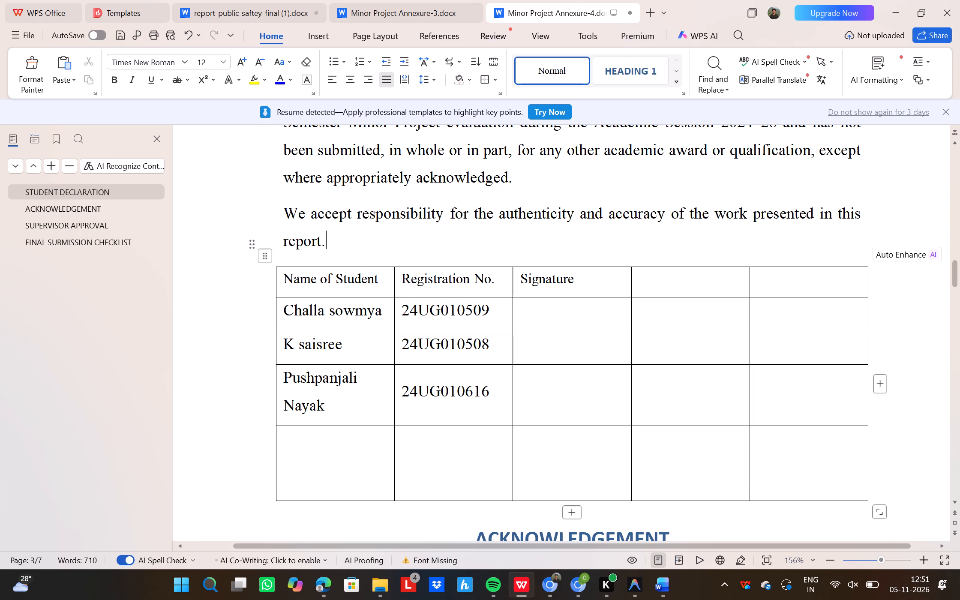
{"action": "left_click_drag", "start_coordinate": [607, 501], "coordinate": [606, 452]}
Restyle the Student Declaration table with Auto Enhance, keeping the first suggested design.
{"action": "left_click", "coordinate": [896, 258]}
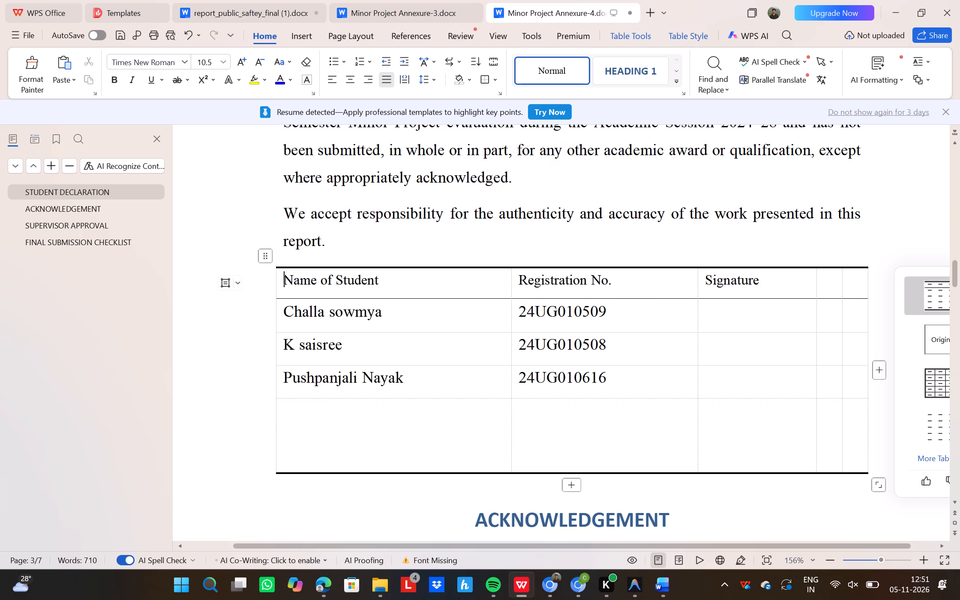
{"action": "left_click", "coordinate": [728, 542]}
Resize the restyled table from its lower corner, and close Table Properties without changing any settings.
{"action": "left_click_drag", "start_coordinate": [876, 486], "coordinate": [870, 444]}
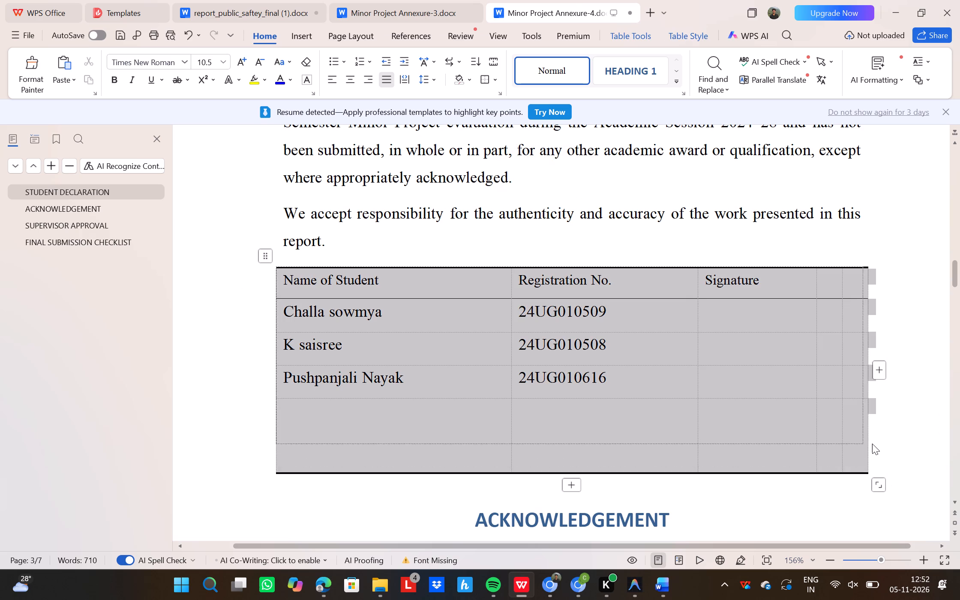
{"action": "left_click", "coordinate": [882, 490]}
{"action": "left_click_drag", "start_coordinate": [882, 490], "coordinate": [875, 448]}
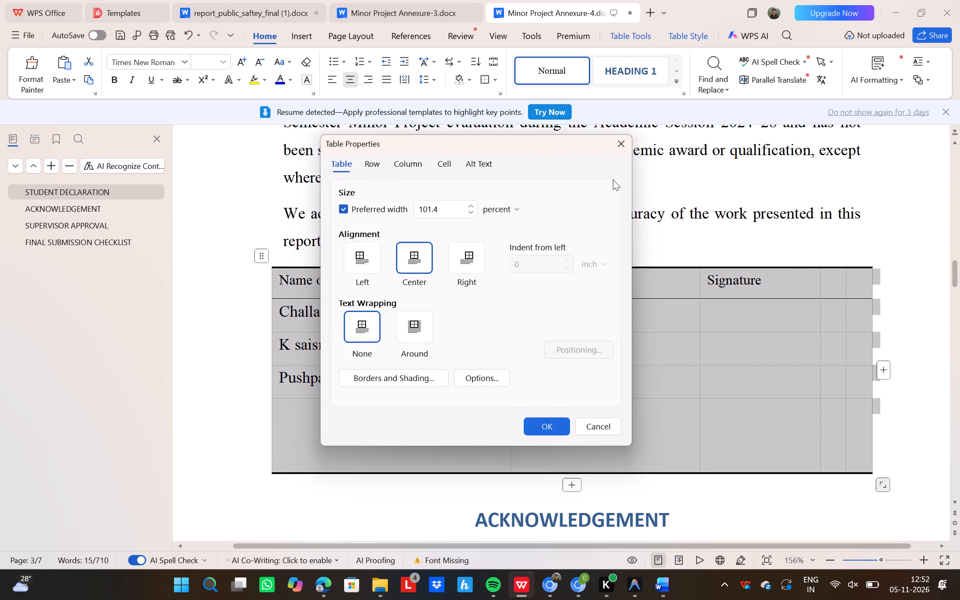
{"action": "left_click", "coordinate": [623, 144]}
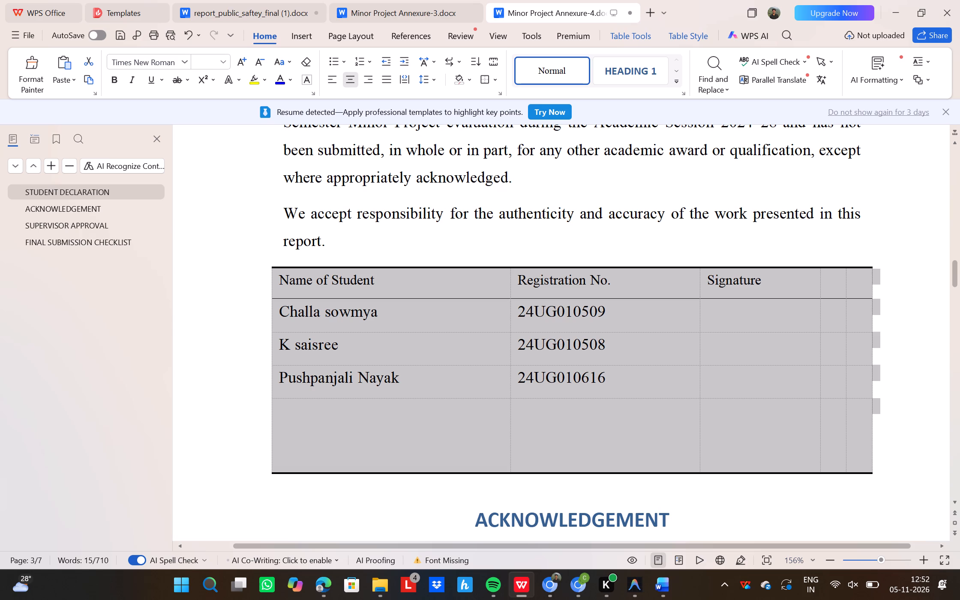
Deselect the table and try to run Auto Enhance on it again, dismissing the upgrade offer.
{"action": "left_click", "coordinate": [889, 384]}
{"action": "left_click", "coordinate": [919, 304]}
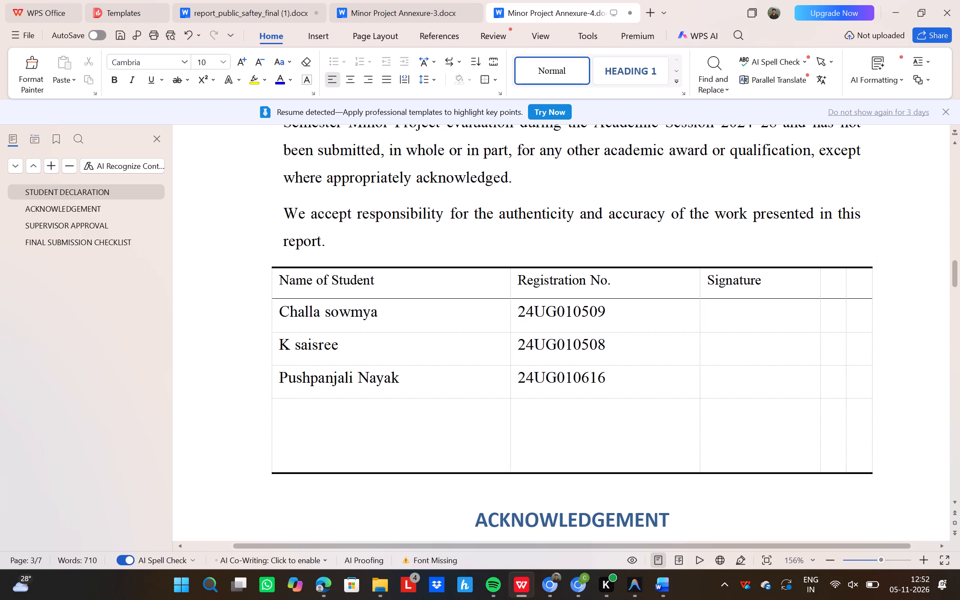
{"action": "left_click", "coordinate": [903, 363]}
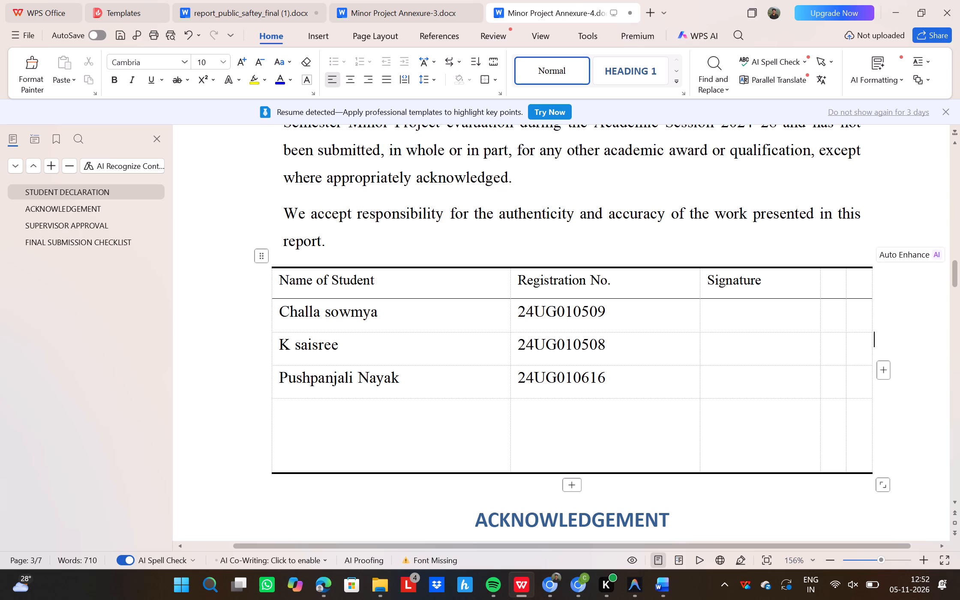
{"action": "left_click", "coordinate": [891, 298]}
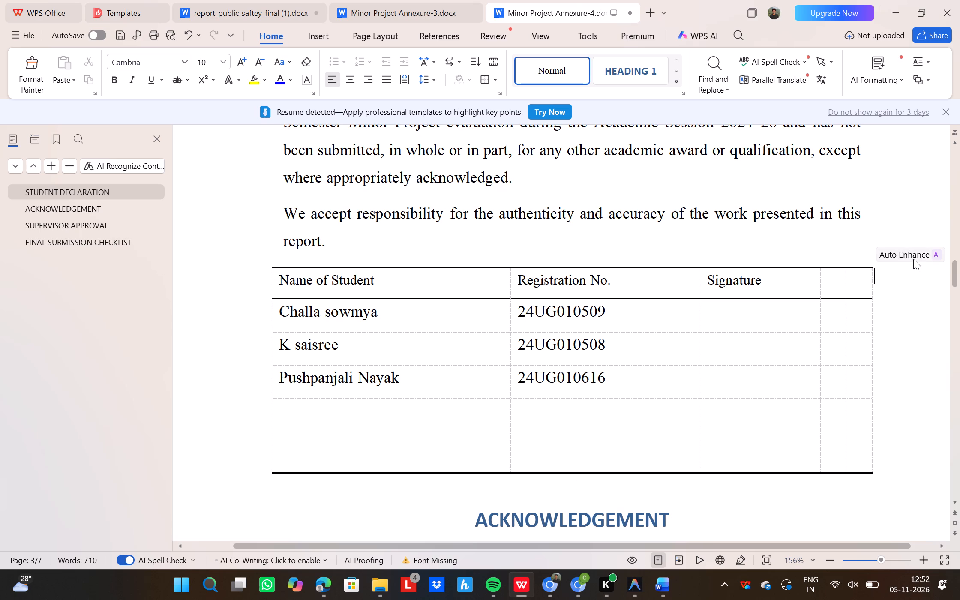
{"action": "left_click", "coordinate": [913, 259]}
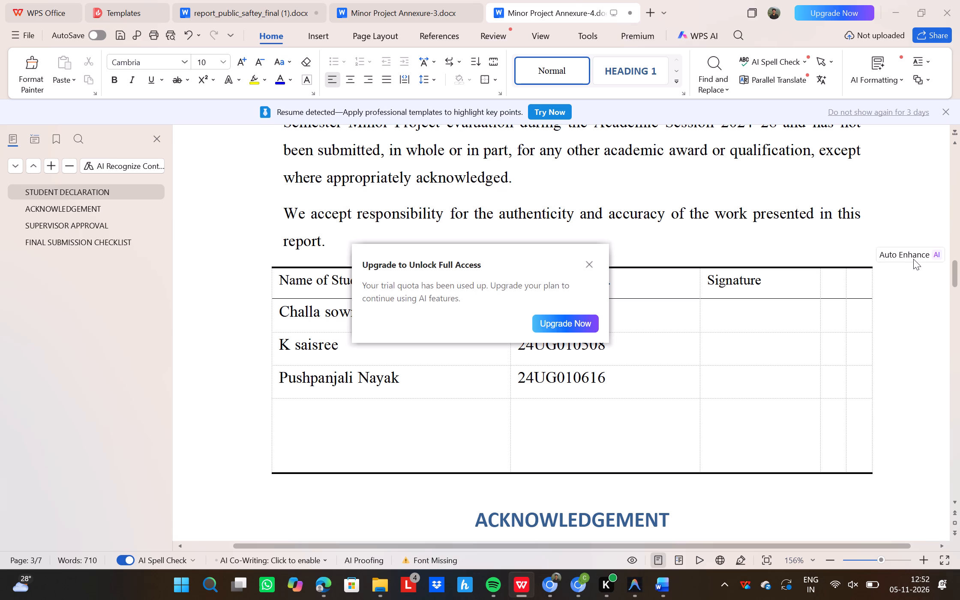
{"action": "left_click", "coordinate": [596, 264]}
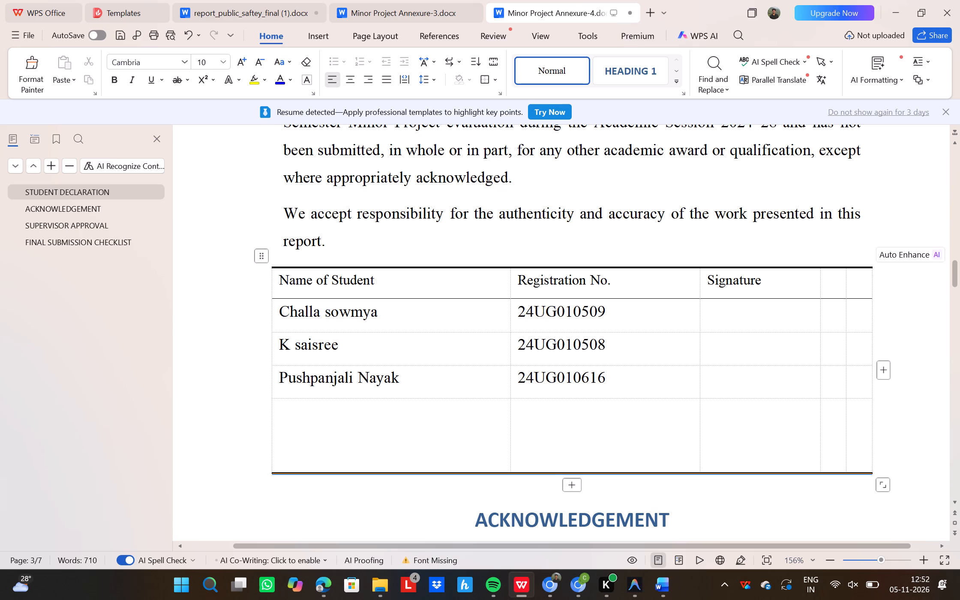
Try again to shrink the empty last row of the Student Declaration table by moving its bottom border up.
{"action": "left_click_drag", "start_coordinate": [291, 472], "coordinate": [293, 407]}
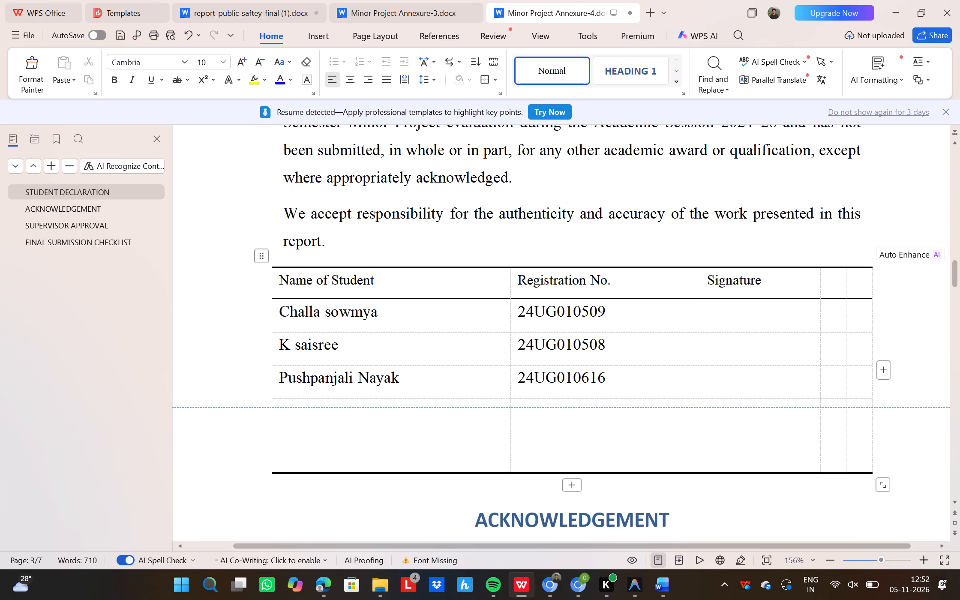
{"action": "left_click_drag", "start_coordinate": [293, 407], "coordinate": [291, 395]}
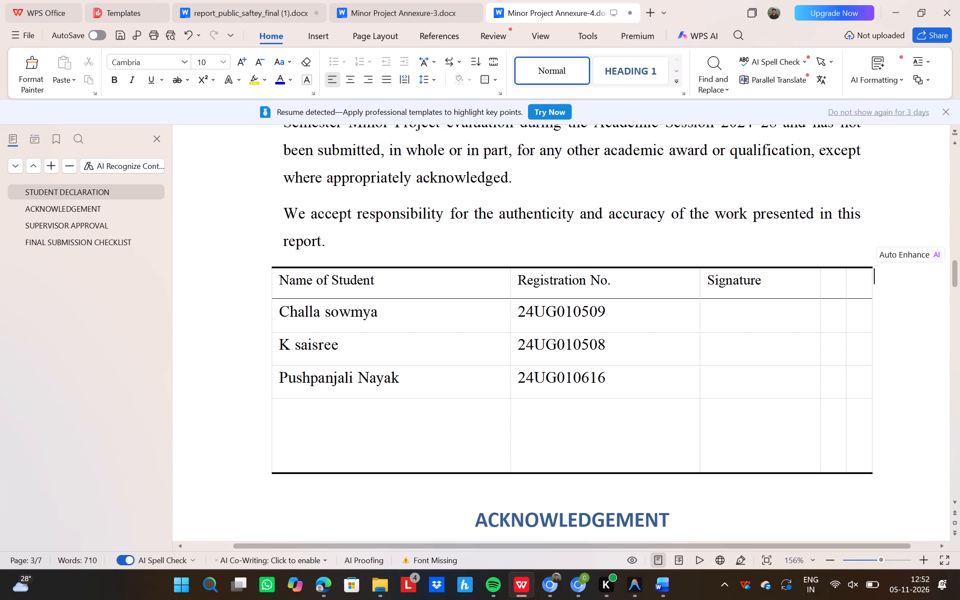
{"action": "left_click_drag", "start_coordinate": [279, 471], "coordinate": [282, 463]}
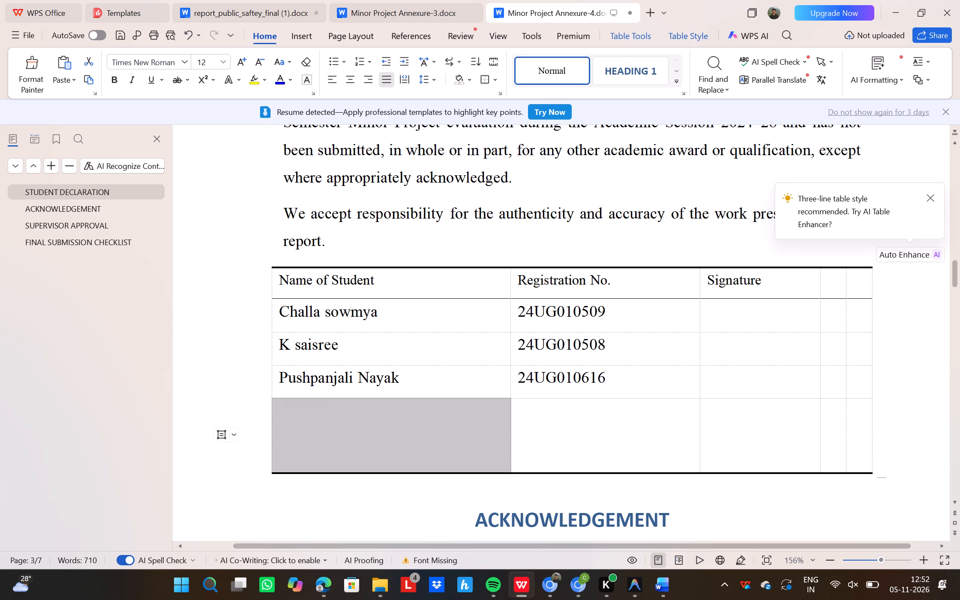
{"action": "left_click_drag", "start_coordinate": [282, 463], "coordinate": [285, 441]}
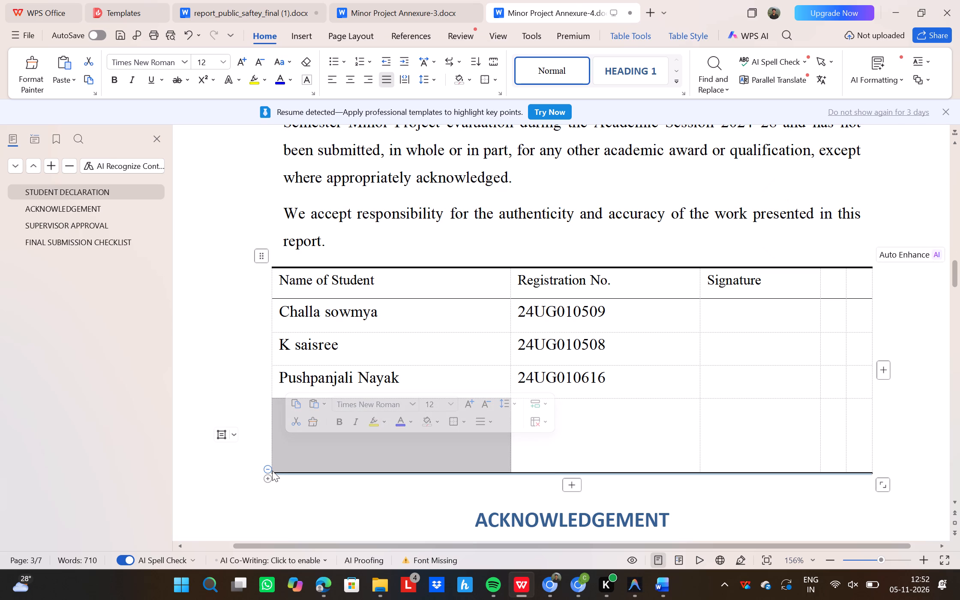
Delete the empty last row of the Student Declaration table.
{"action": "triple_click", "coordinate": [265, 467]}
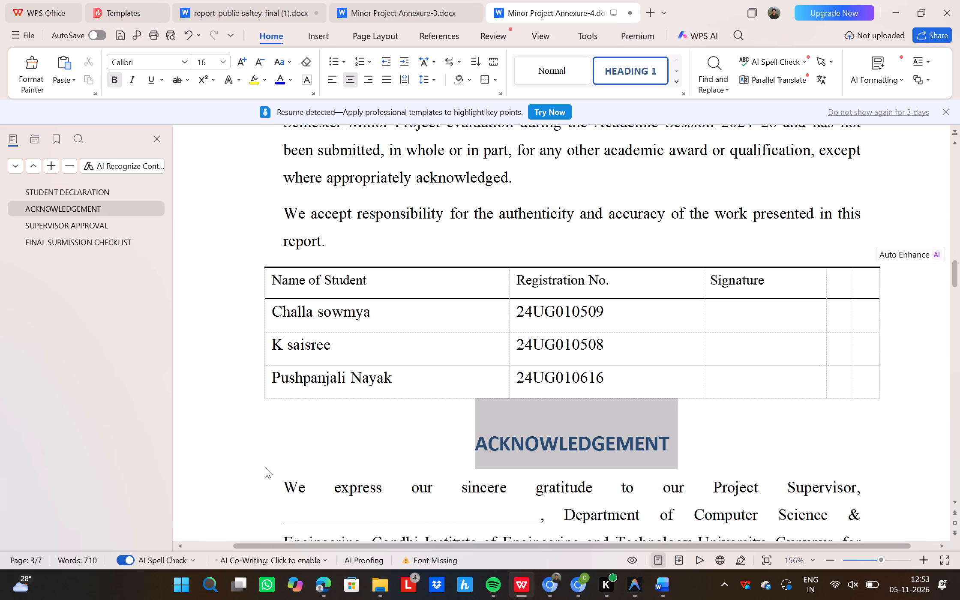
{"action": "left_click", "coordinate": [254, 419]}
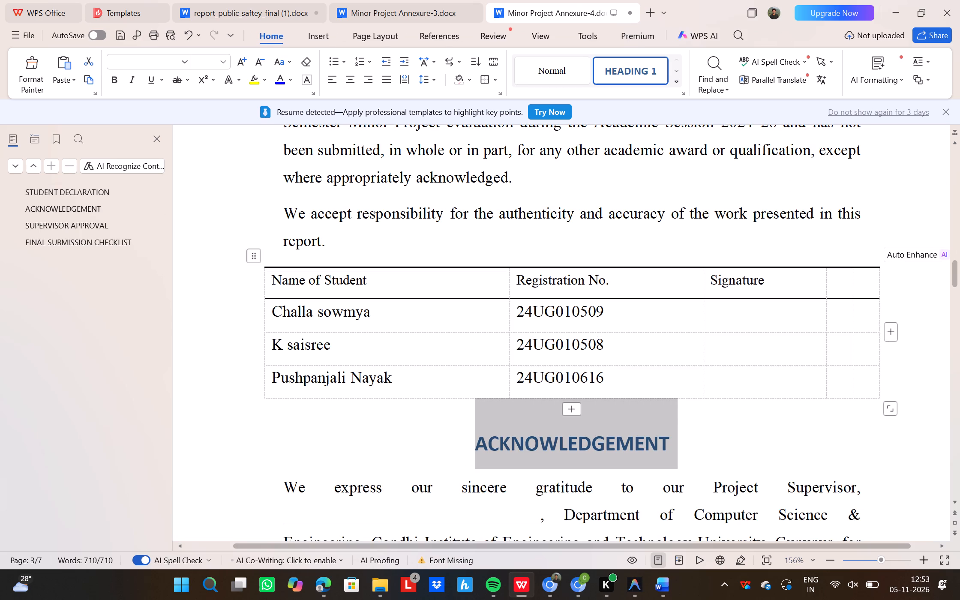
Insert four blank lines above the ACKNOWLEDGEMENT heading to push it to the next page, and remove the surplus ones.
{"action": "left_click", "coordinate": [467, 437]}
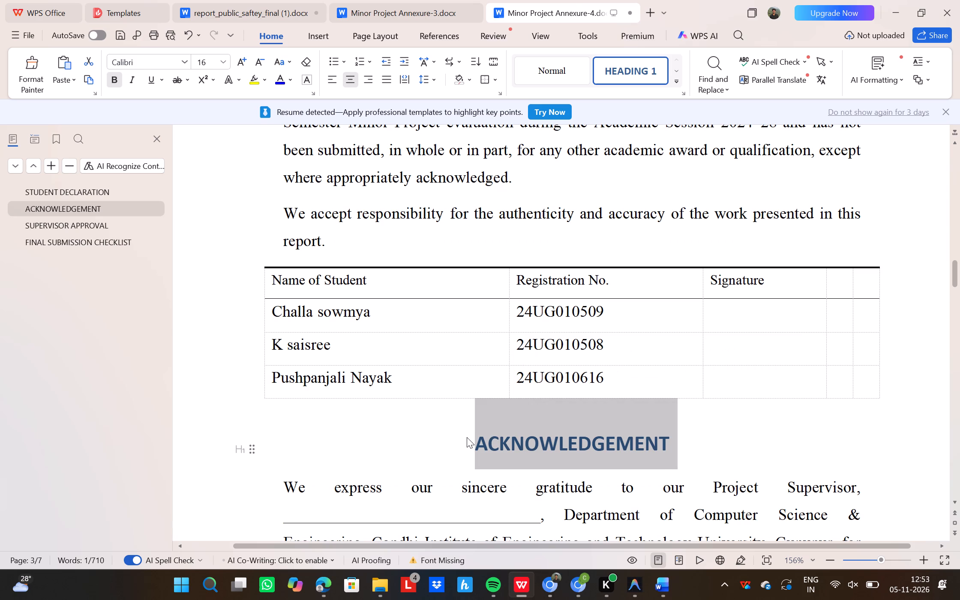
{"action": "key", "text": "Return"}
{"action": "key", "text": "Return"}
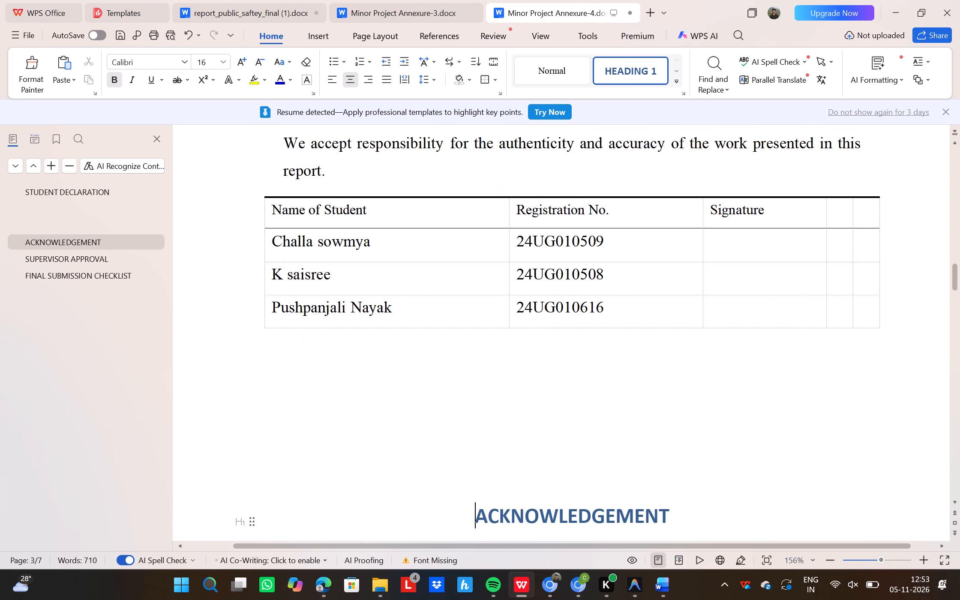
{"action": "key", "text": "Return"}
{"action": "key", "text": "Return"}
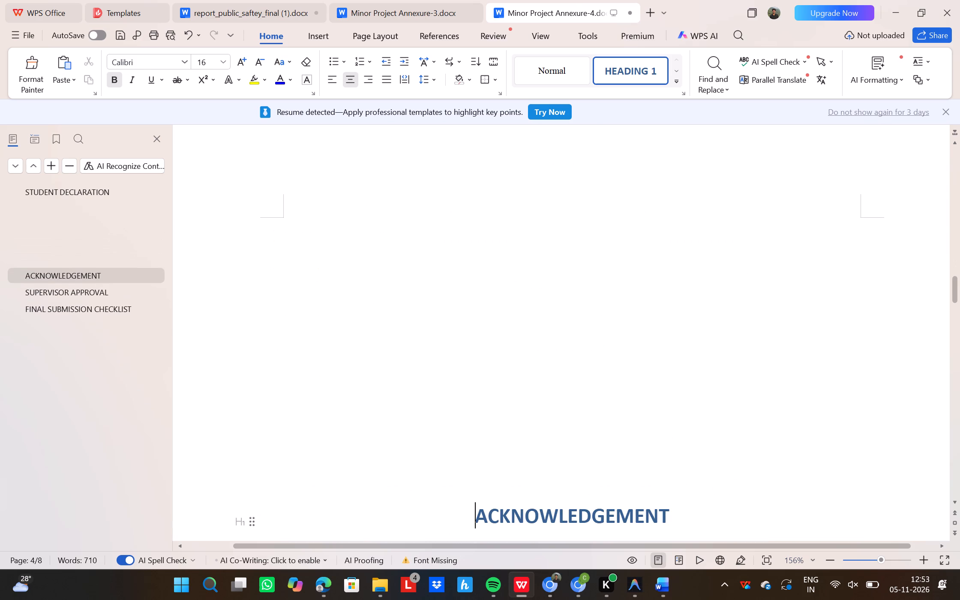
{"action": "scroll", "coordinate": [499, 325], "scroll_direction": "up", "scroll_amount": 7}
{"action": "scroll", "coordinate": [499, 325], "scroll_direction": "down", "scroll_amount": 2}
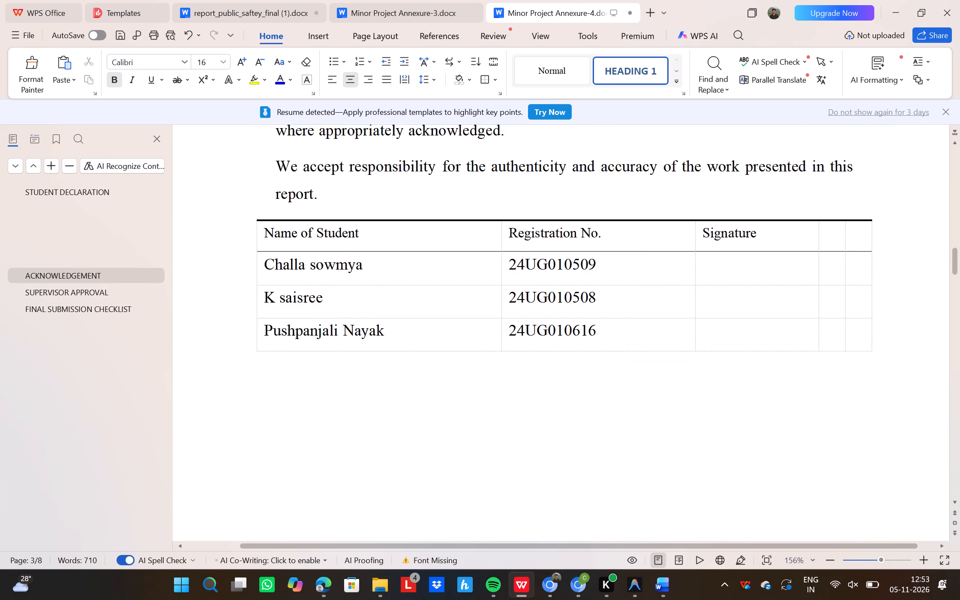
{"action": "scroll", "coordinate": [499, 325], "scroll_direction": "down", "scroll_amount": 5}
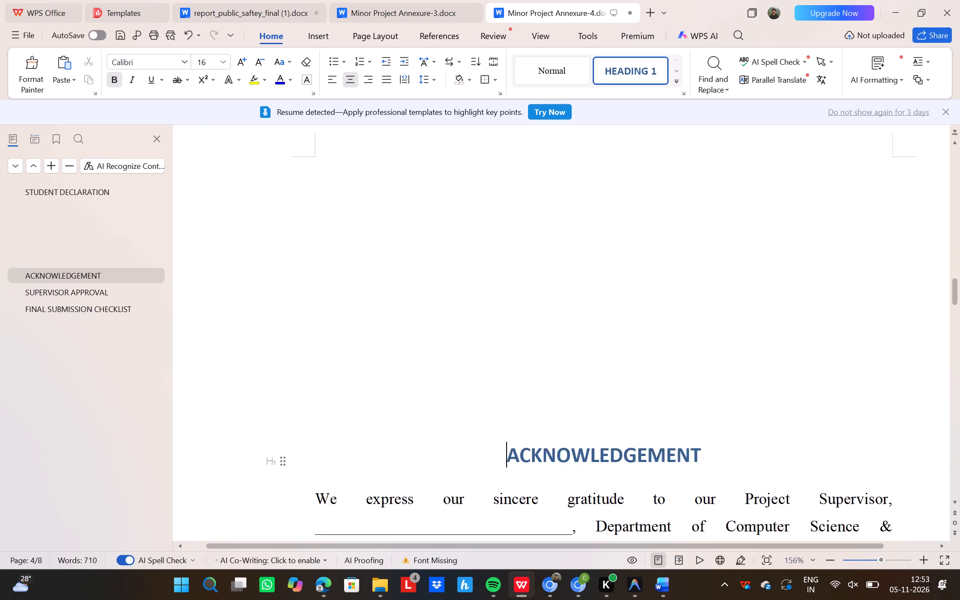
{"action": "scroll", "coordinate": [499, 325], "scroll_direction": "down", "scroll_amount": 1}
{"action": "key", "text": "BackSpace"}
{"action": "key", "text": "BackSpace"}
{"action": "key", "text": "BackSpace"}
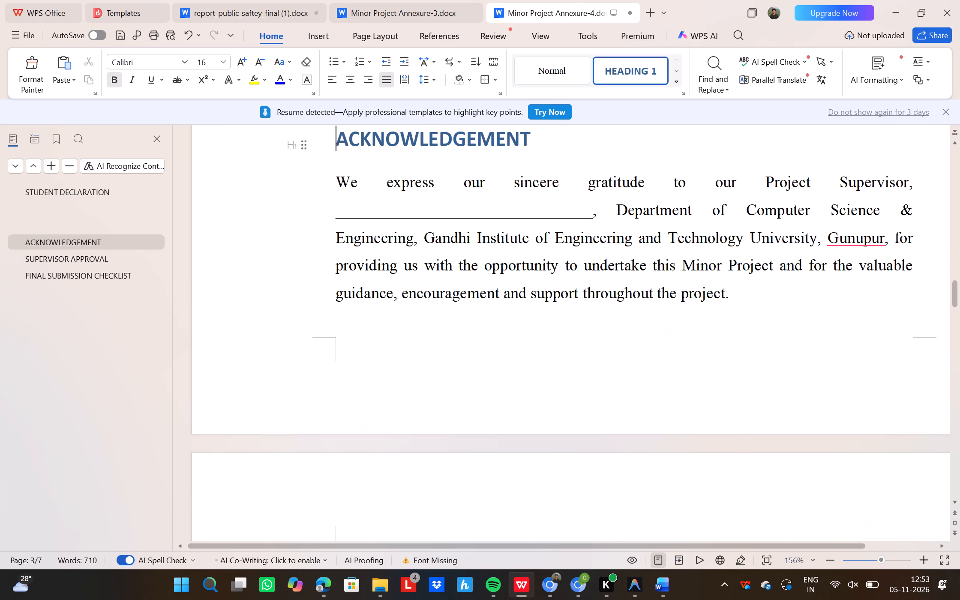
Add three more blank lines above the ACKNOWLEDGEMENT heading, and cut the gap back to a single blank line.
{"action": "scroll", "coordinate": [525, 325], "scroll_direction": "up", "scroll_amount": 4}
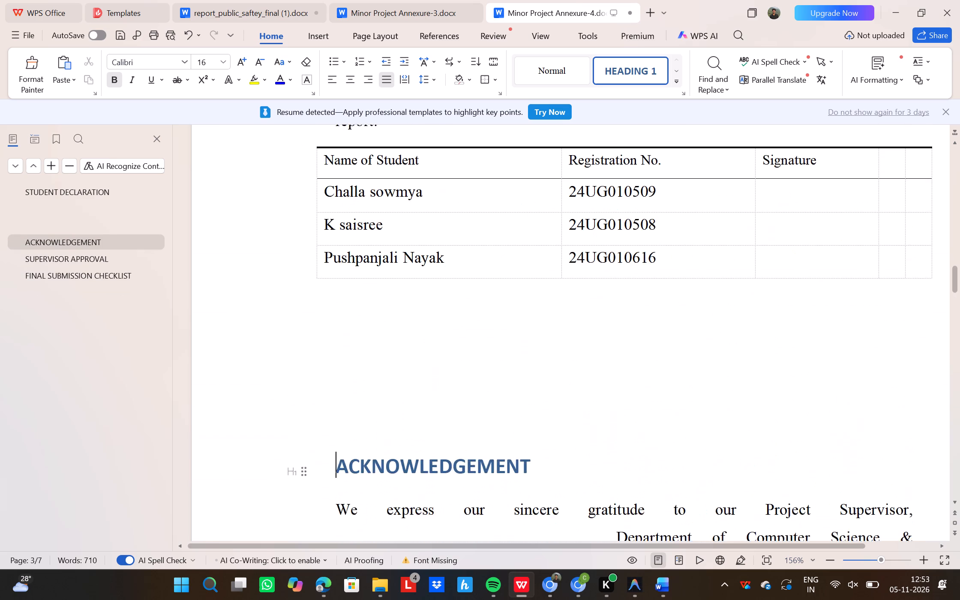
{"action": "key", "text": "Return"}
{"action": "key", "text": "Return"}
{"action": "key", "text": "Return"}
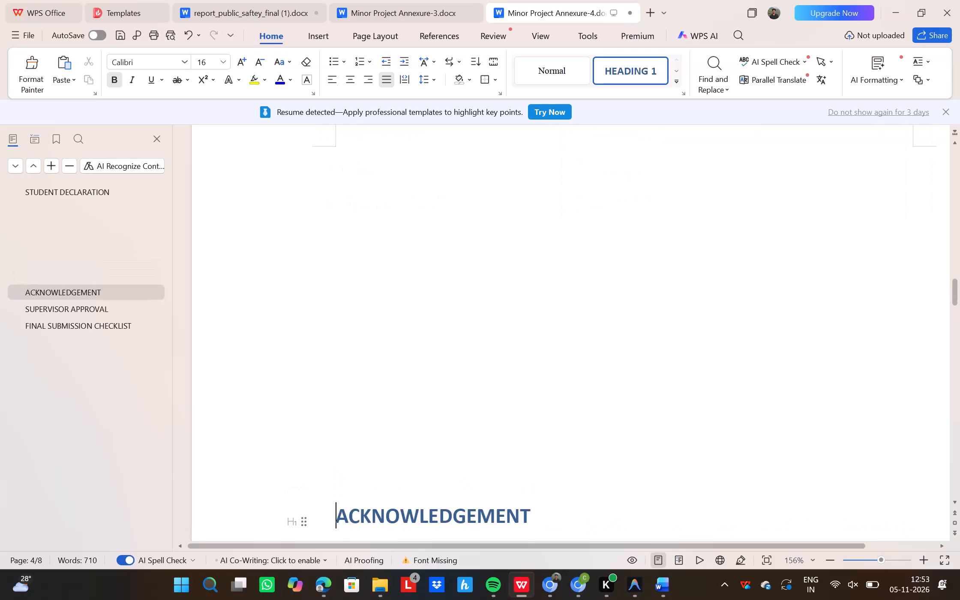
{"action": "scroll", "coordinate": [555, 227], "scroll_direction": "up", "scroll_amount": 8}
{"action": "scroll", "coordinate": [555, 227], "scroll_direction": "down", "scroll_amount": 6}
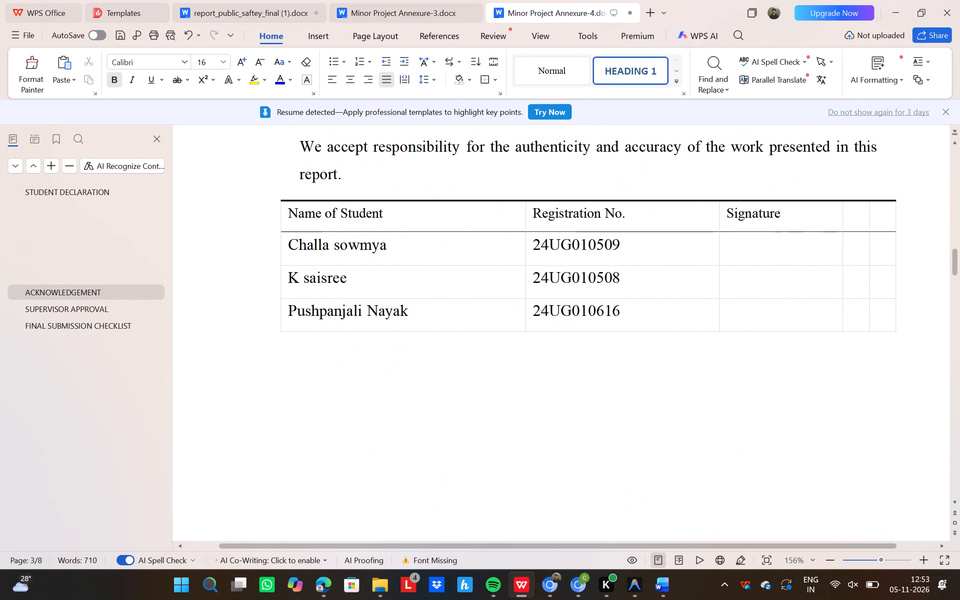
{"action": "scroll", "coordinate": [555, 227], "scroll_direction": "down", "scroll_amount": 5}
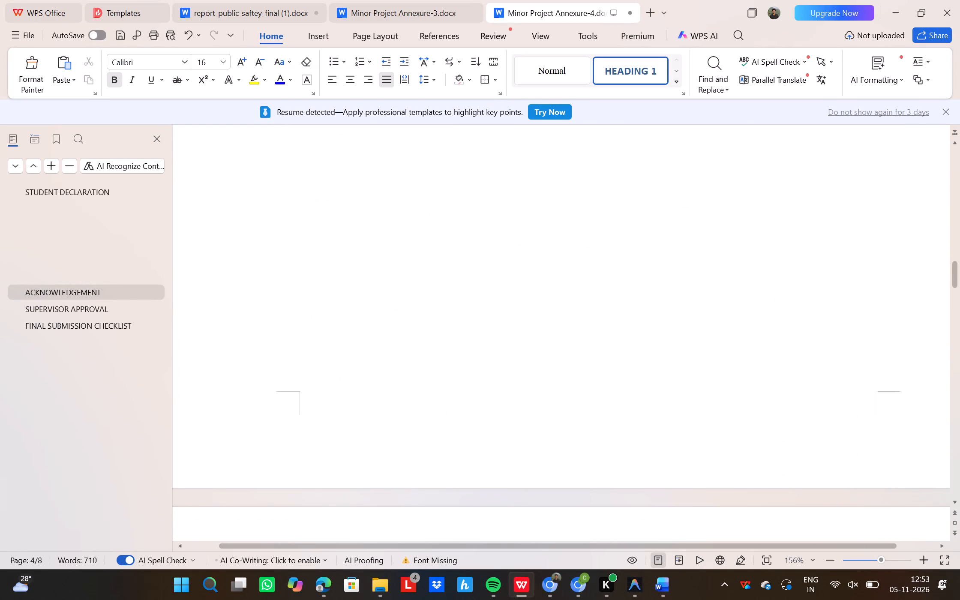
{"action": "scroll", "coordinate": [555, 227], "scroll_direction": "down", "scroll_amount": 2}
{"action": "key", "text": "BackSpace"}
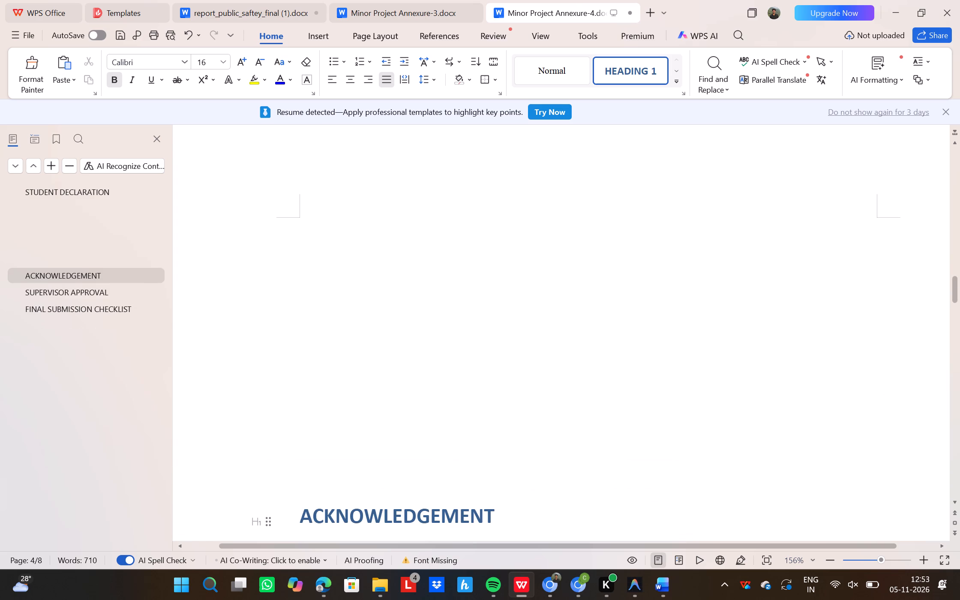
{"action": "key", "text": "BackSpace"}
{"action": "key", "text": "BackSpace"}
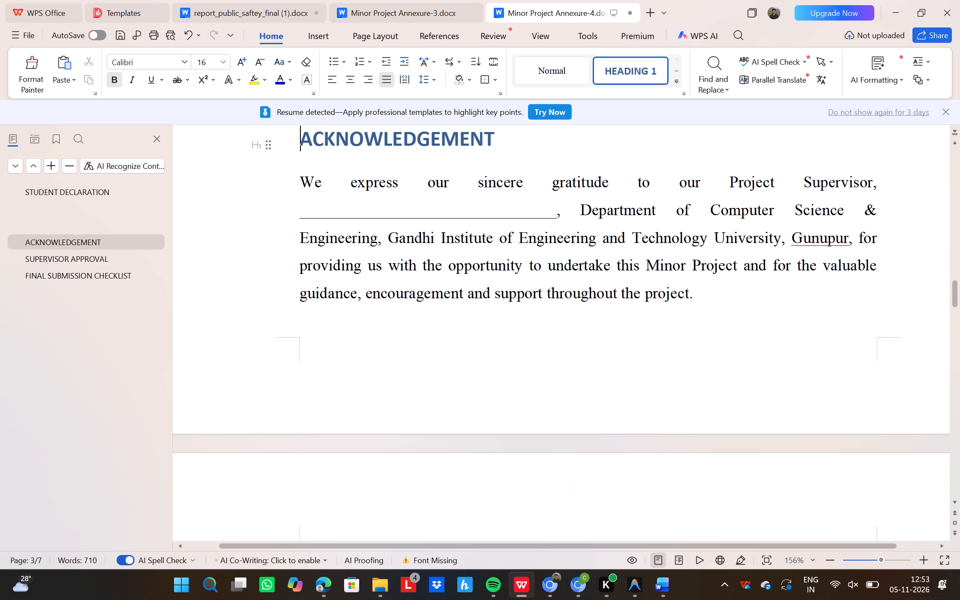
{"action": "key", "text": "BackSpace"}
Zoom out and review the page layout from the cover through the Certificate to the Student Declaration table.
{"action": "scroll", "coordinate": [555, 227], "scroll_direction": "up", "scroll_amount": 5}
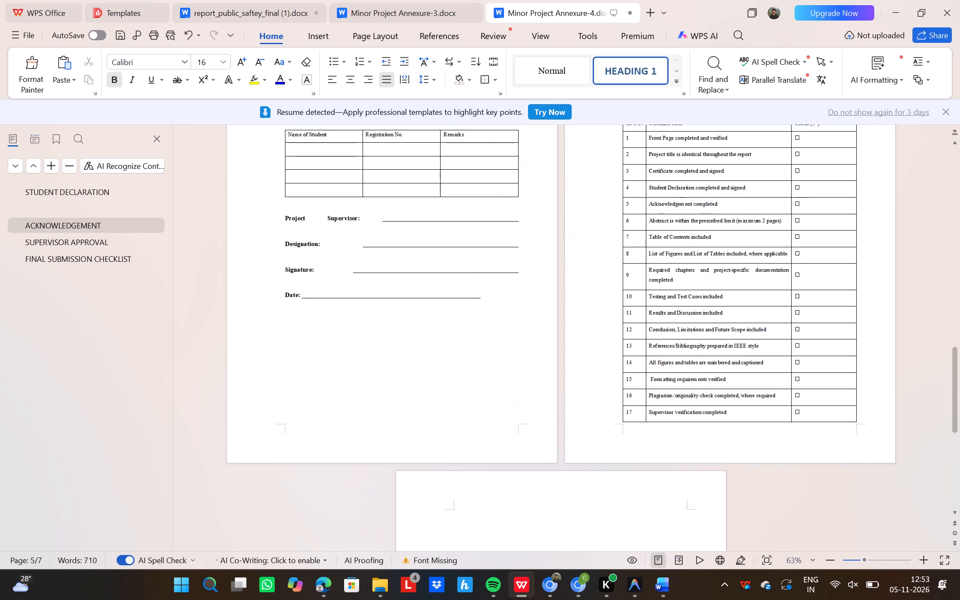
{"action": "scroll", "coordinate": [555, 227], "scroll_direction": "up", "scroll_amount": 2}
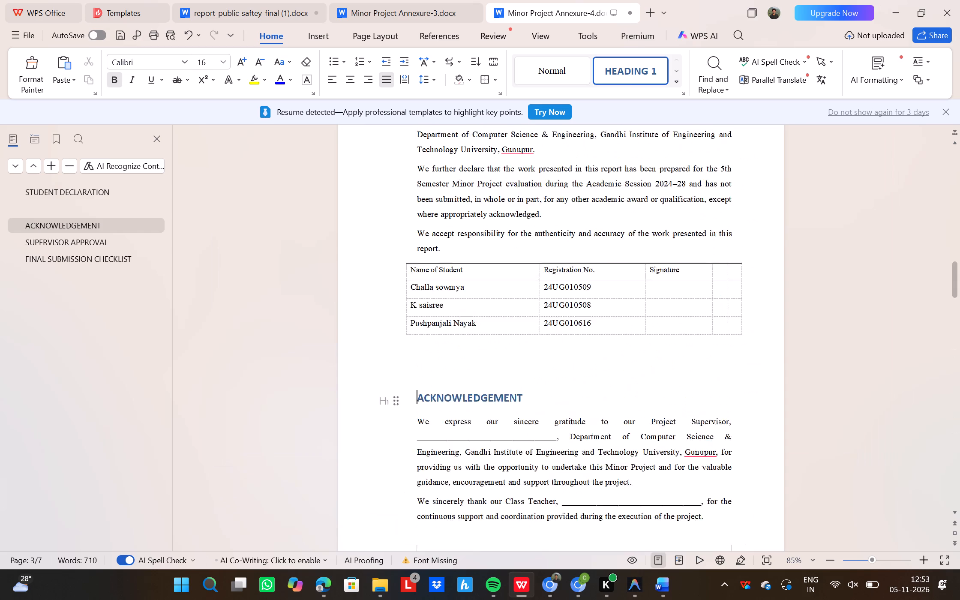
{"action": "scroll", "coordinate": [555, 227], "scroll_direction": "up", "scroll_amount": 6}
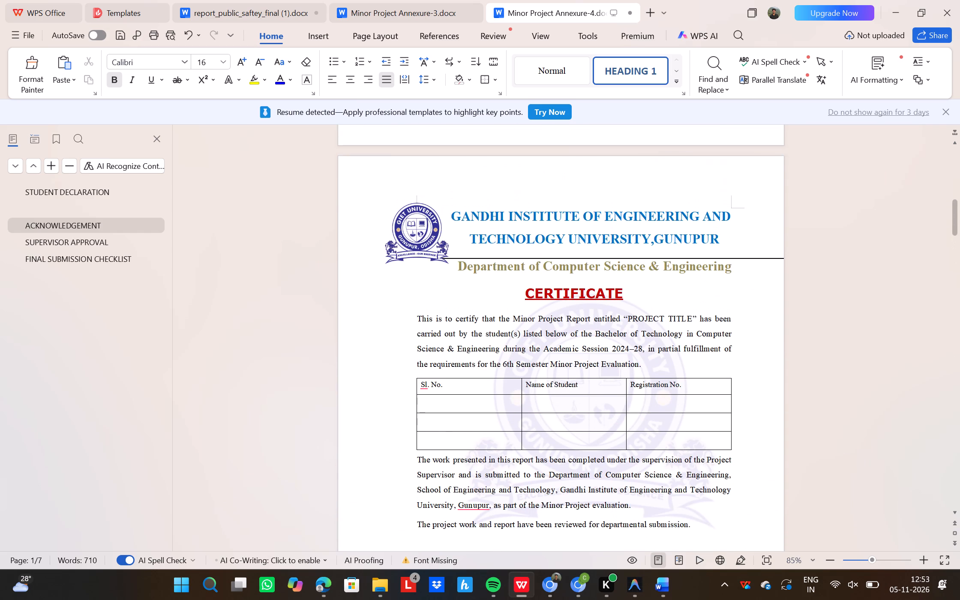
{"action": "scroll", "coordinate": [555, 227], "scroll_direction": "up", "scroll_amount": 4}
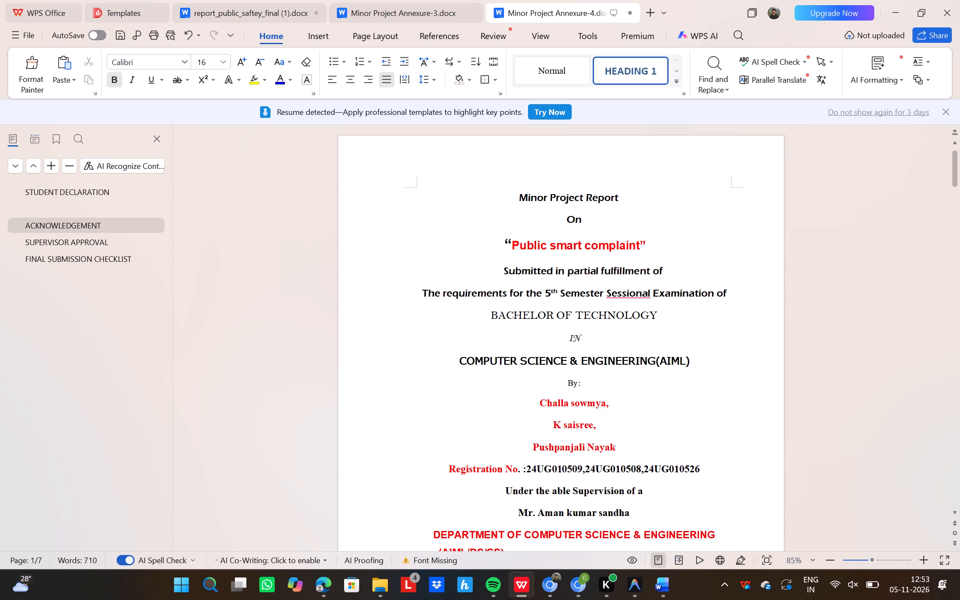
{"action": "scroll", "coordinate": [555, 227], "scroll_direction": "up", "scroll_amount": 1}
{"action": "scroll", "coordinate": [555, 227], "scroll_direction": "down", "scroll_amount": 5}
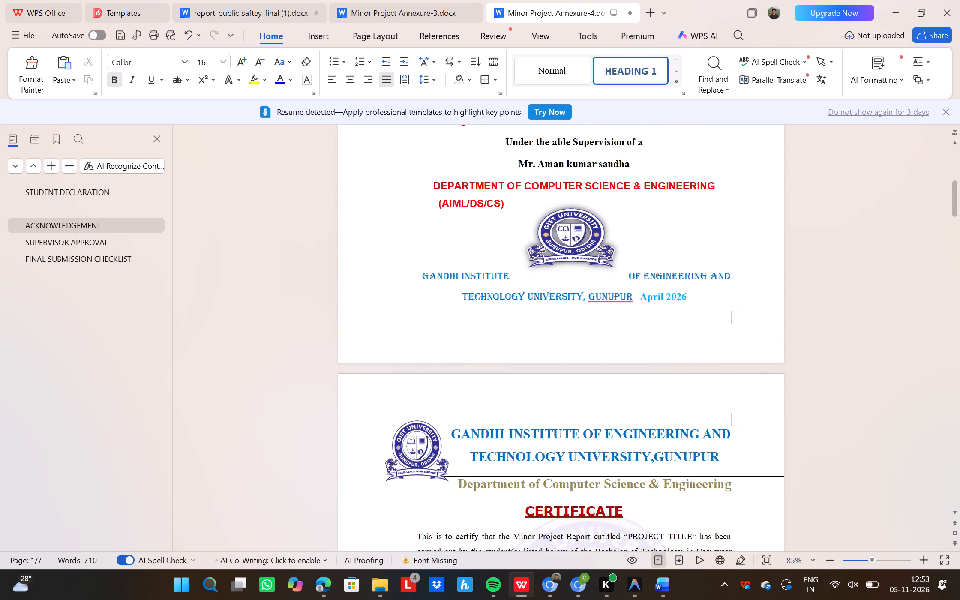
{"action": "scroll", "coordinate": [555, 227], "scroll_direction": "down", "scroll_amount": 5}
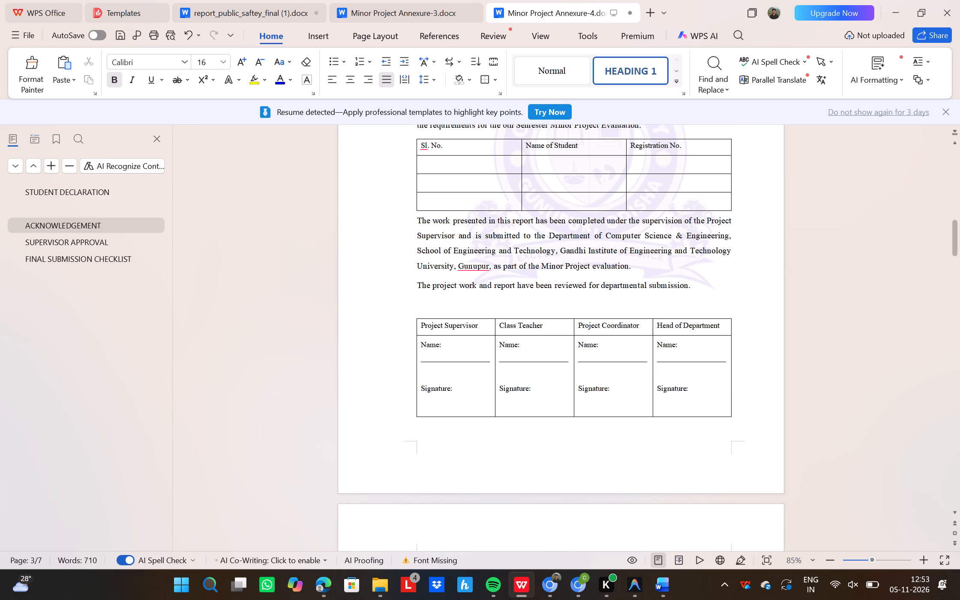
{"action": "scroll", "coordinate": [555, 227], "scroll_direction": "down", "scroll_amount": 3}
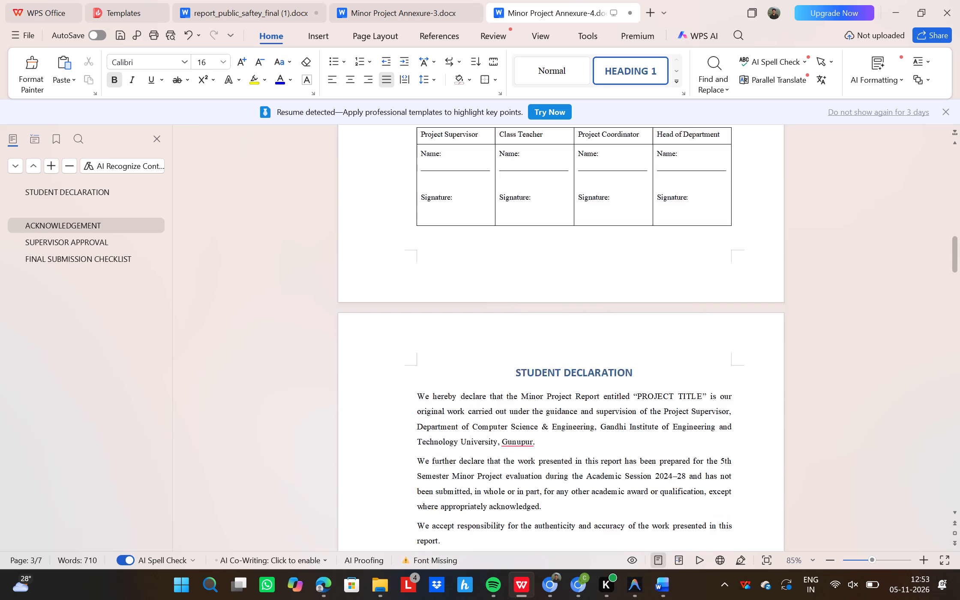
{"action": "scroll", "coordinate": [555, 227], "scroll_direction": "down", "scroll_amount": 3}
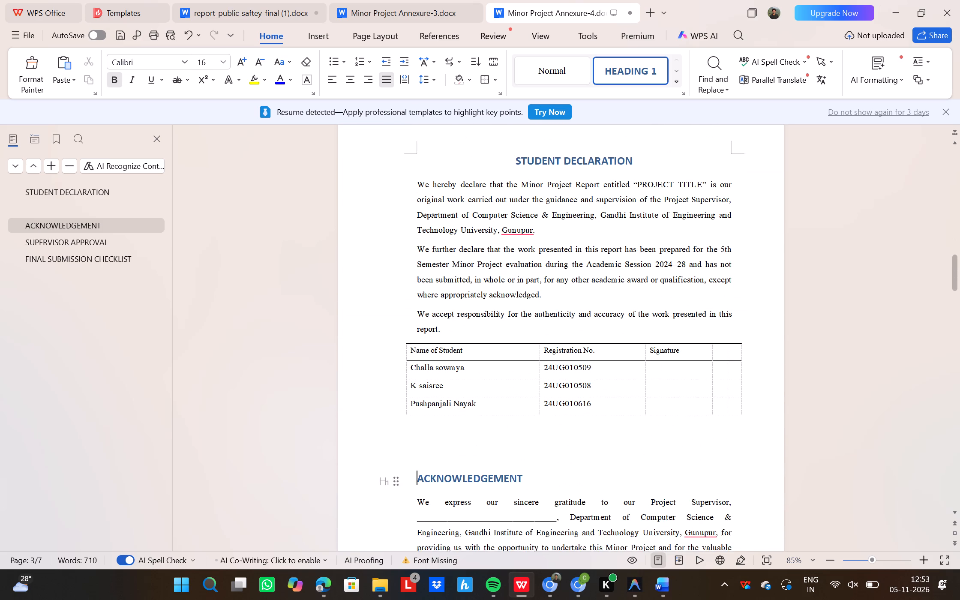
{"action": "scroll", "coordinate": [555, 227], "scroll_direction": "down", "scroll_amount": 1}
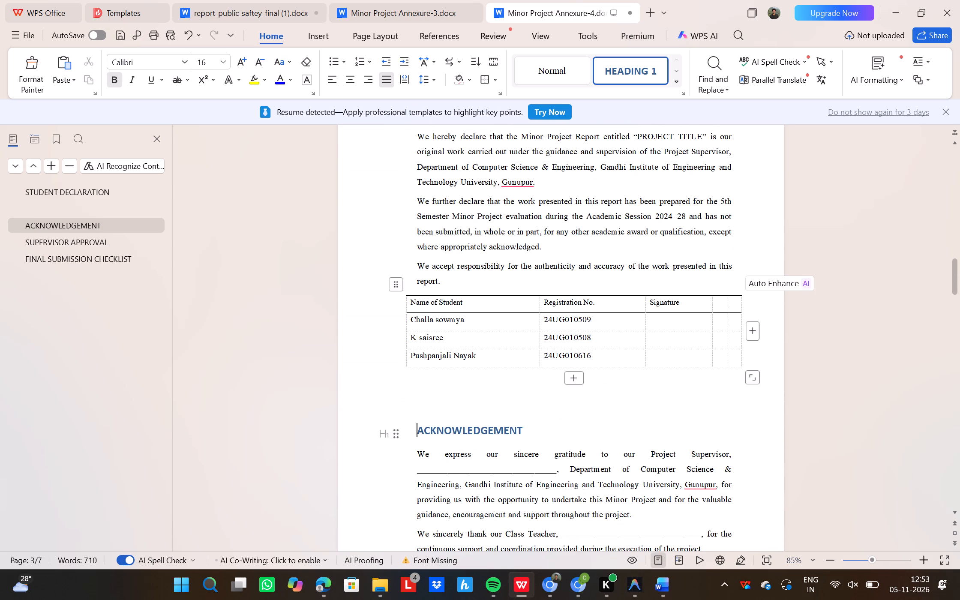
Move the ACKNOWLEDGEMENT section onto the page after the Student Declaration by adjusting the blank lines above its heading.
{"action": "key", "text": "Return"}
{"action": "key", "text": "Return"}
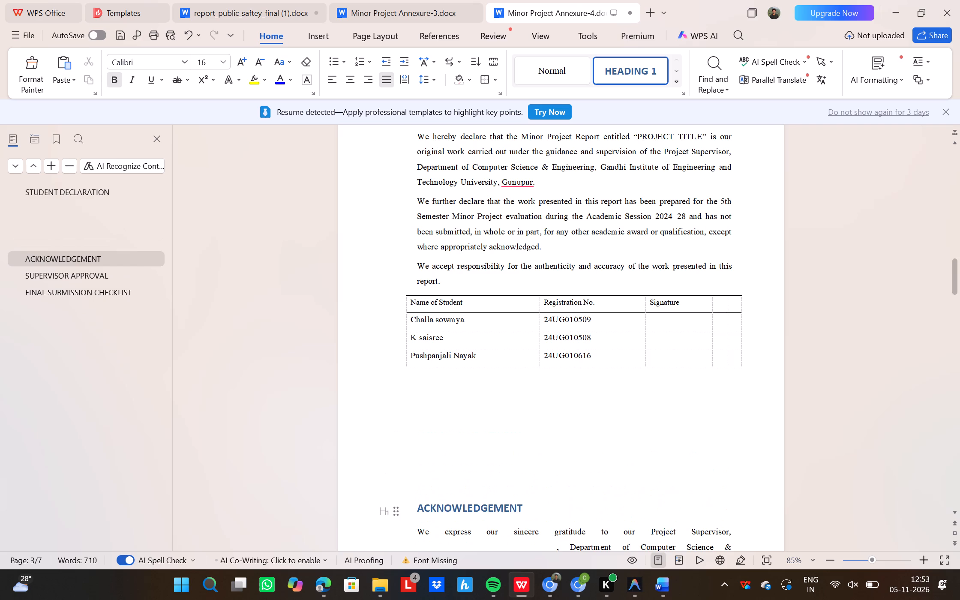
{"action": "scroll", "coordinate": [400, 420], "scroll_direction": "down", "scroll_amount": 2}
{"action": "key", "text": "Return"}
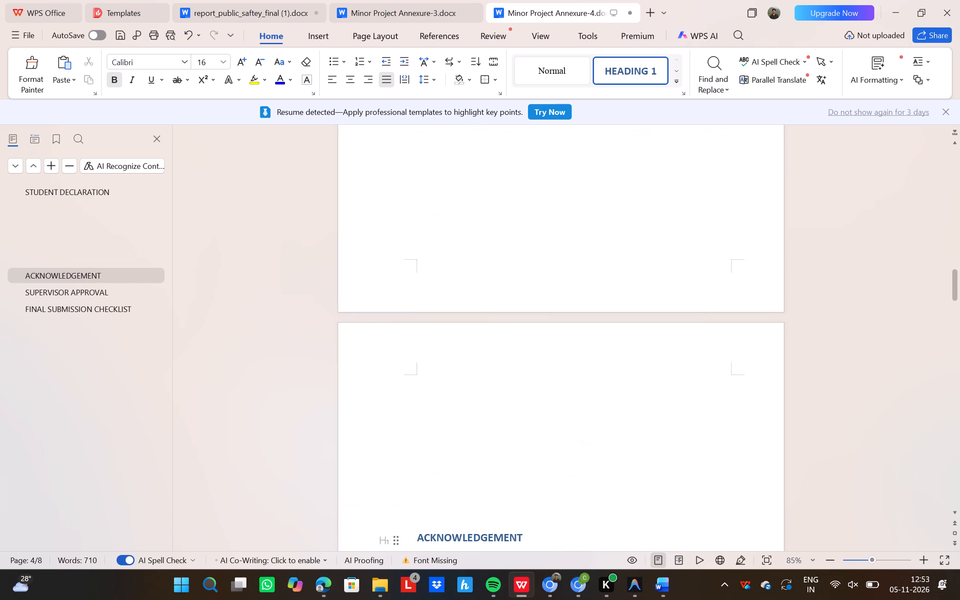
{"action": "left_click", "coordinate": [426, 456]}
{"action": "key", "text": "BackSpace"}
{"action": "key", "text": "Return"}
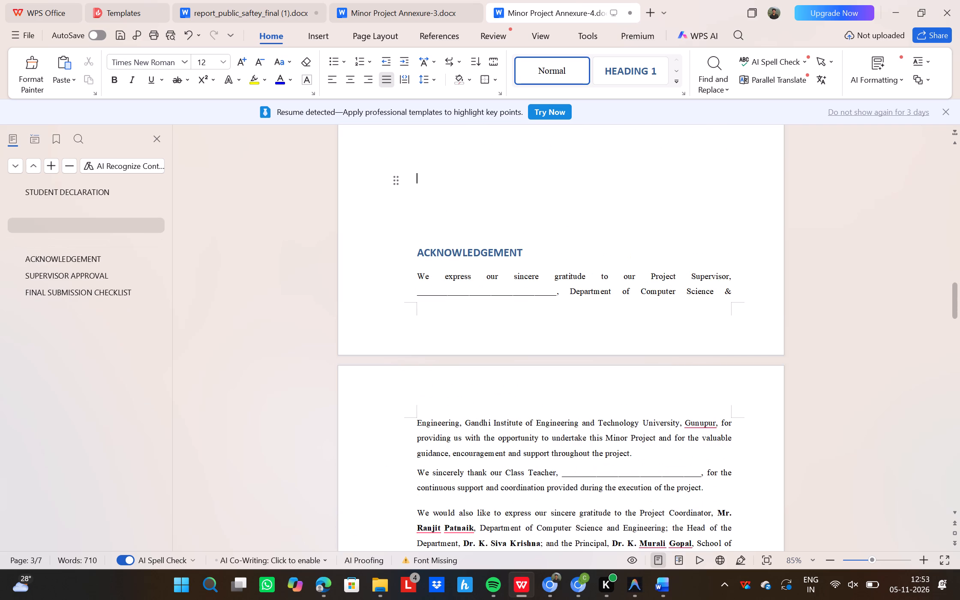
{"action": "key", "text": "Return"}
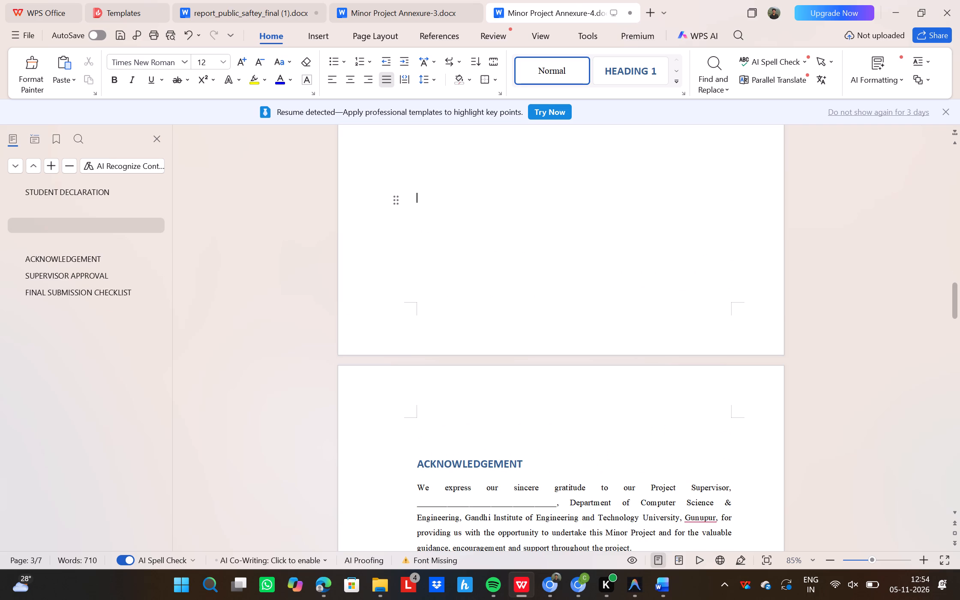
{"action": "left_click", "coordinate": [417, 466]}
{"action": "key", "text": "BackSpace"}
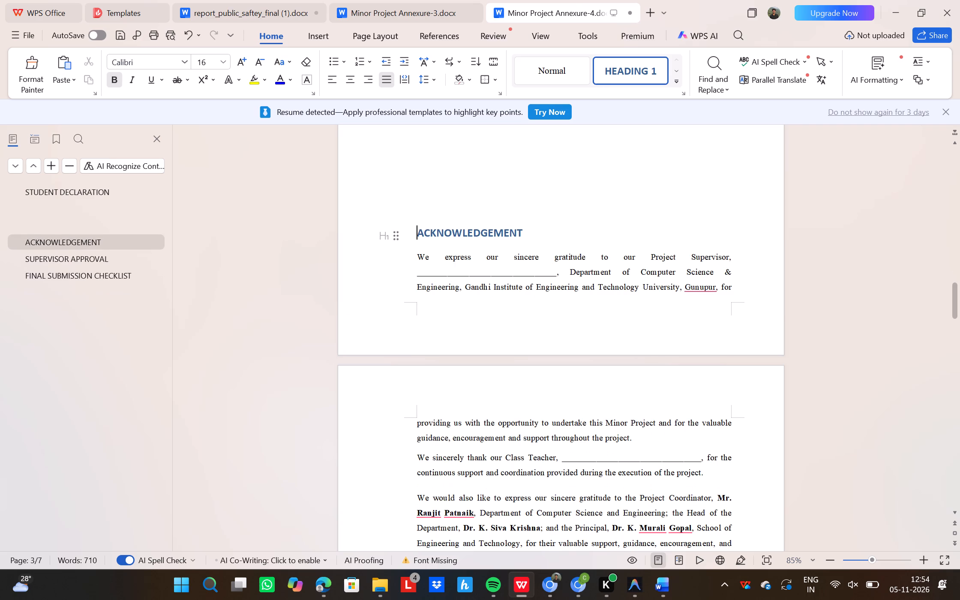
{"action": "key", "text": "Return"}
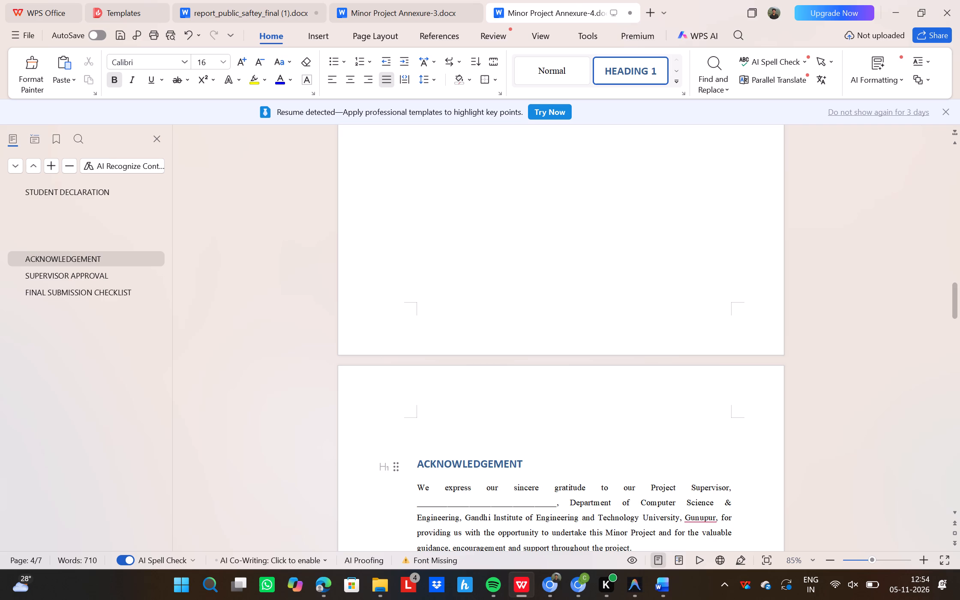
{"action": "scroll", "coordinate": [535, 383], "scroll_direction": "up", "scroll_amount": 7}
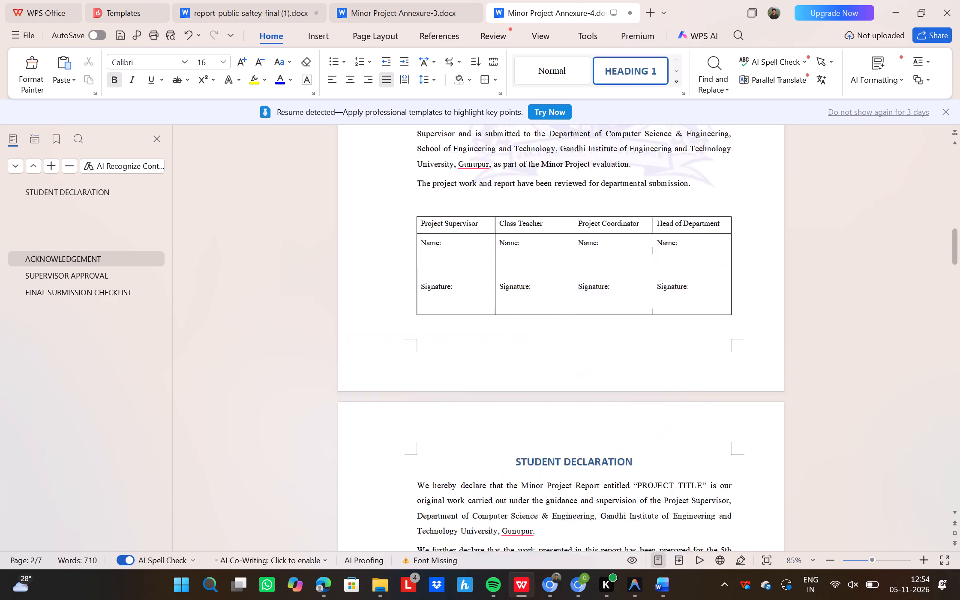
Enter serial number 1 in the first blank row of the Certificate page's student table.
{"action": "scroll", "coordinate": [535, 383], "scroll_direction": "up", "scroll_amount": 5}
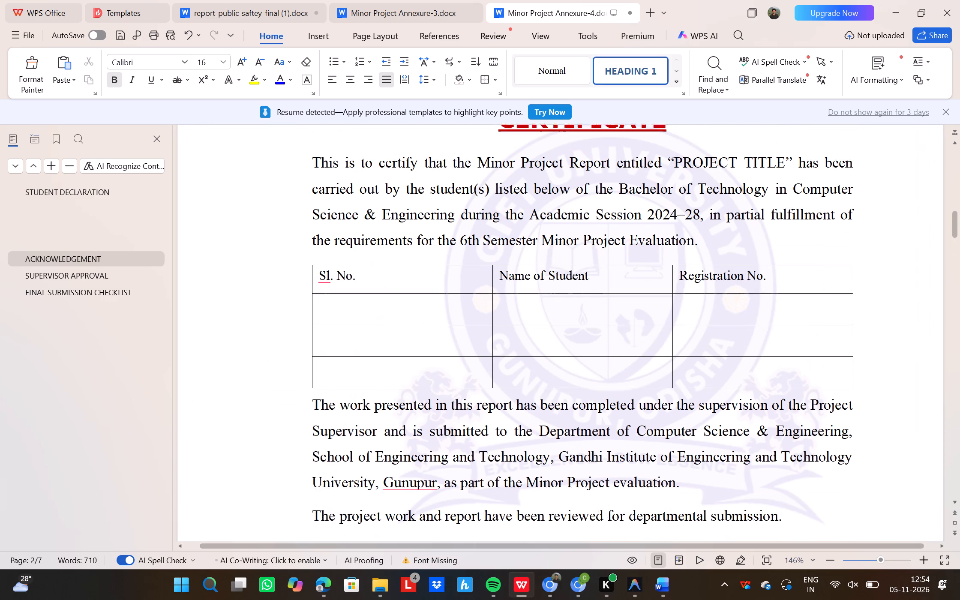
{"action": "scroll", "coordinate": [535, 383], "scroll_direction": "up", "scroll_amount": 2}
{"action": "left_click", "coordinate": [395, 357]}
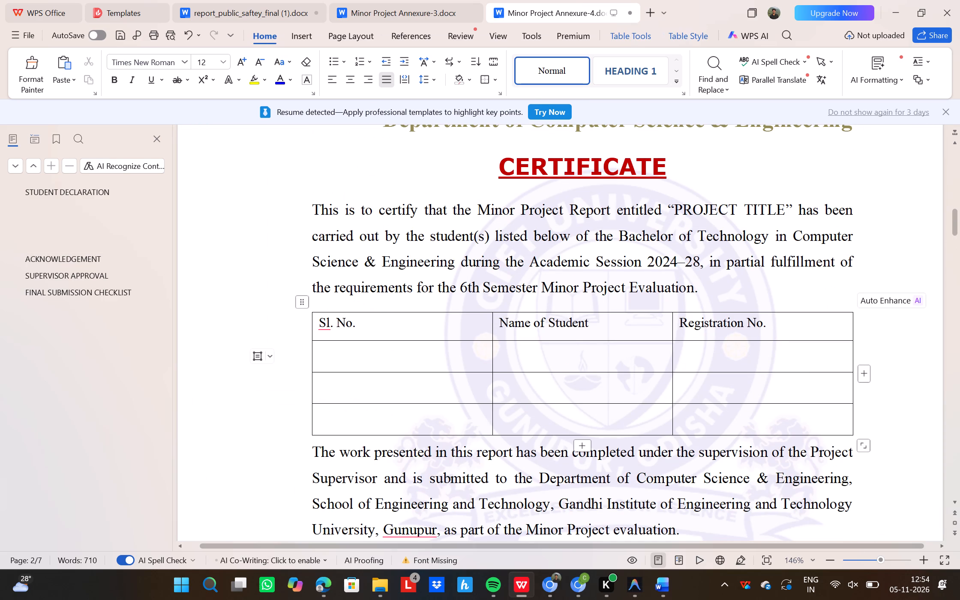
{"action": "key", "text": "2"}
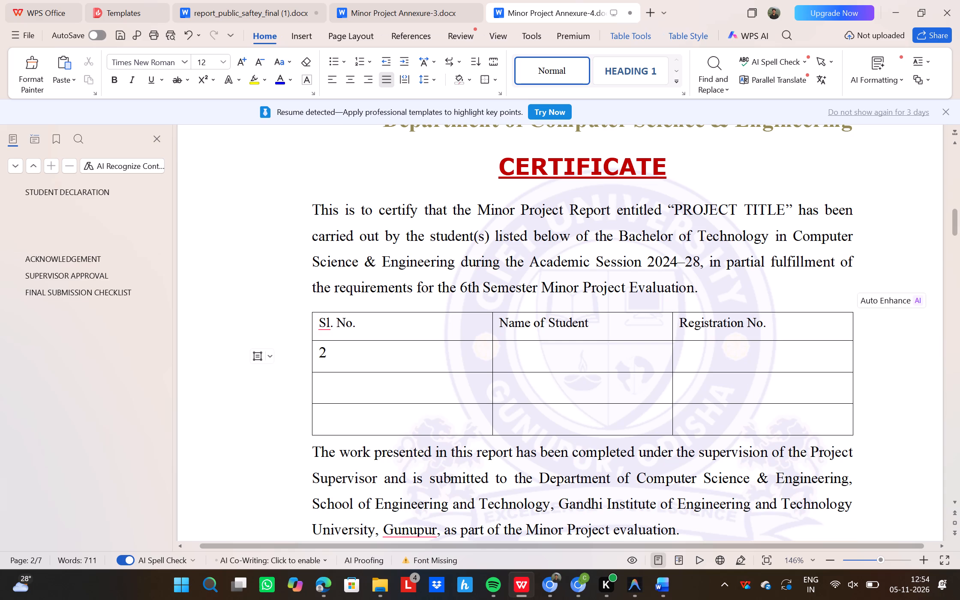
{"action": "key", "text": "BackSpace"}
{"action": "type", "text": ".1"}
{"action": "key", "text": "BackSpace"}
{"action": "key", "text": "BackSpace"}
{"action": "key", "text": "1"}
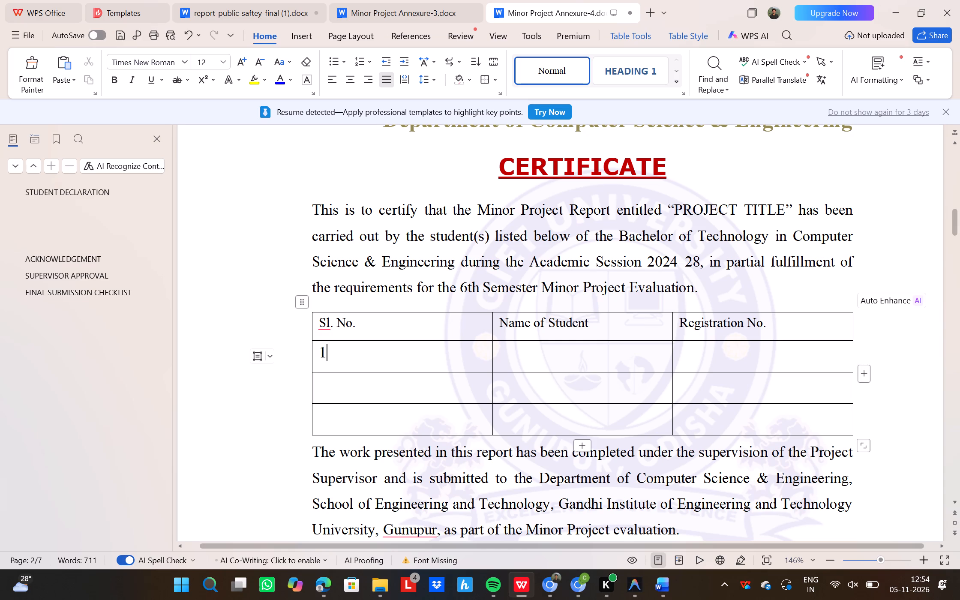
Fill in the first student's name and registration number in row 1 of the Certificate table.
{"action": "left_click", "coordinate": [535, 360]}
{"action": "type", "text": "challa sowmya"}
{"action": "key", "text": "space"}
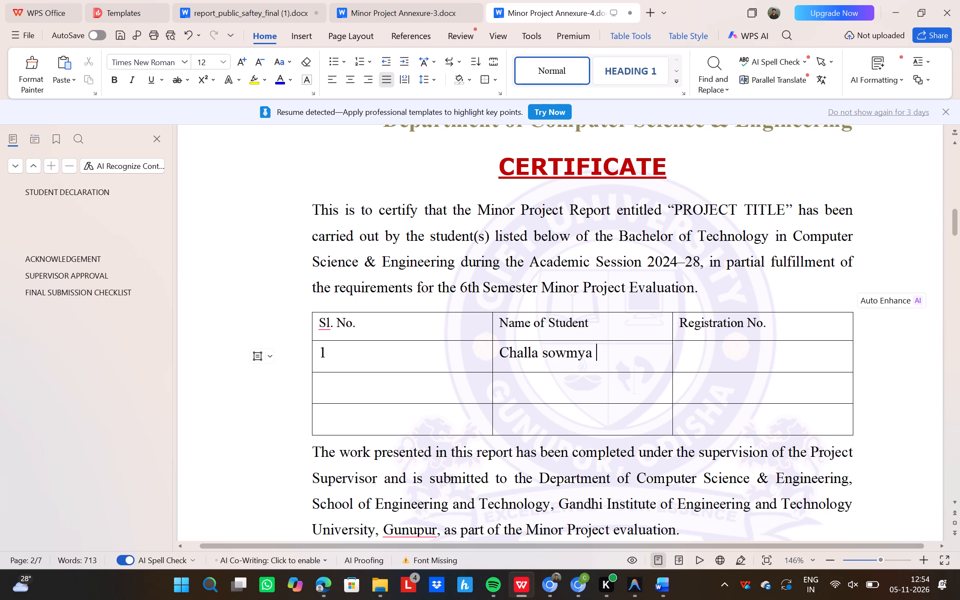
{"action": "left_click", "coordinate": [695, 367]}
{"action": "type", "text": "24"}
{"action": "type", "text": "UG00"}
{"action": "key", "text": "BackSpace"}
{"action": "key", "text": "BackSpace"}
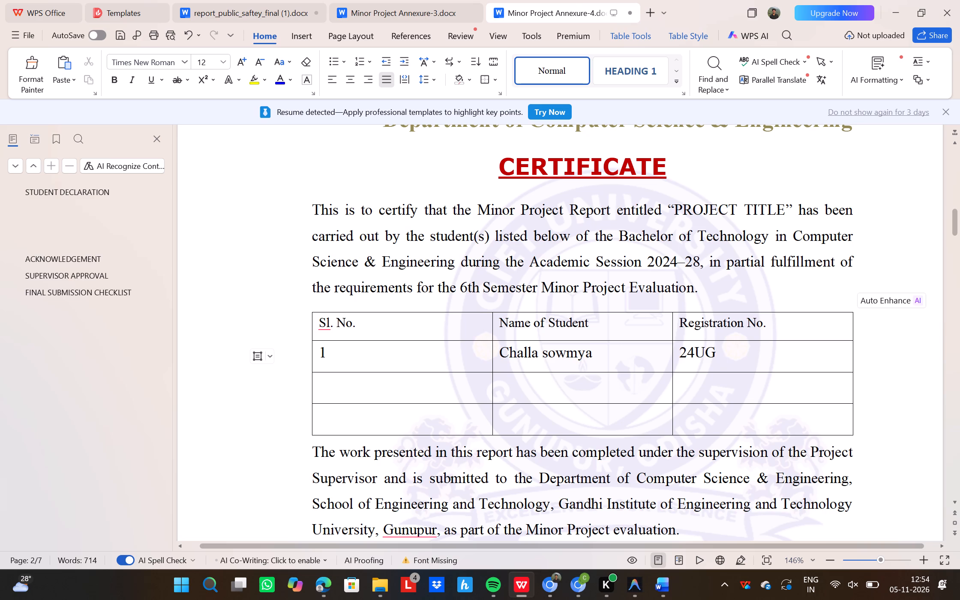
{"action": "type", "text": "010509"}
Fill in the second student's name and registration number in the next row of the Certificate table.
{"action": "left_click", "coordinate": [553, 392]}
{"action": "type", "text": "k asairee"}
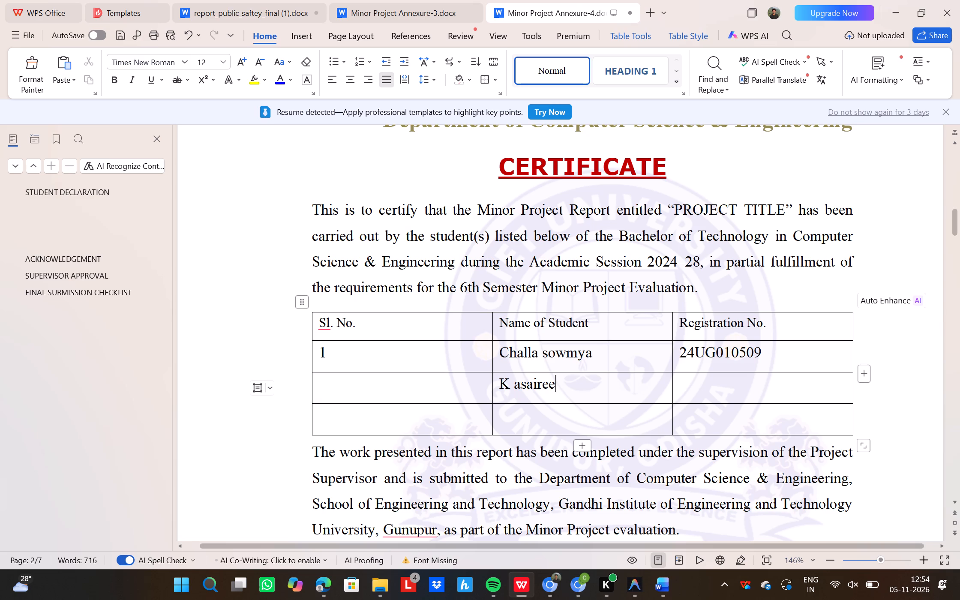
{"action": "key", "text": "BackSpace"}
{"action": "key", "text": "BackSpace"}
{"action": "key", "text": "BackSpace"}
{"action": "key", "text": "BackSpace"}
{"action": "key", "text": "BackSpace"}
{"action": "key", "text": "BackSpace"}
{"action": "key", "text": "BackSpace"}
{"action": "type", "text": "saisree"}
{"action": "left_click", "coordinate": [735, 387]}
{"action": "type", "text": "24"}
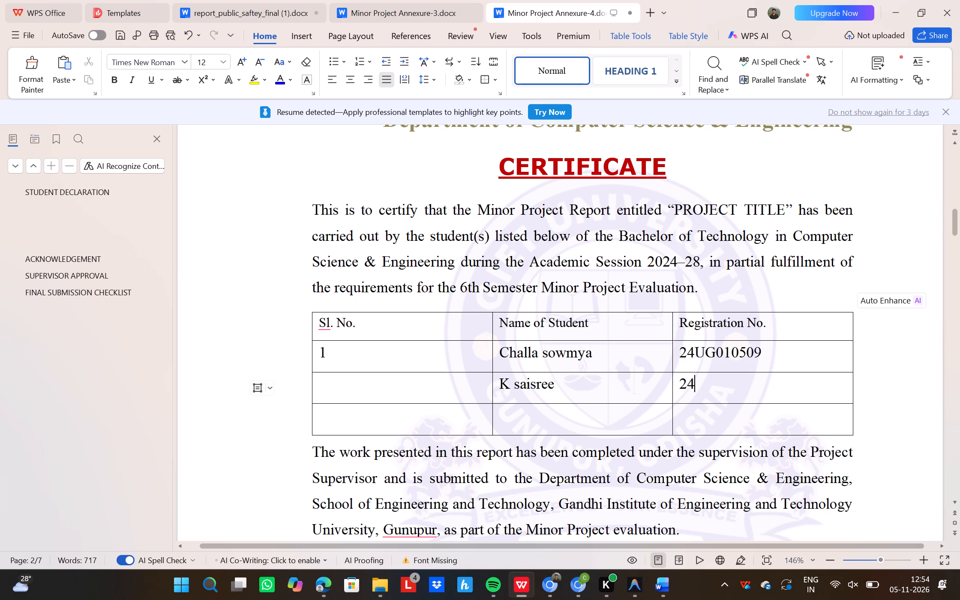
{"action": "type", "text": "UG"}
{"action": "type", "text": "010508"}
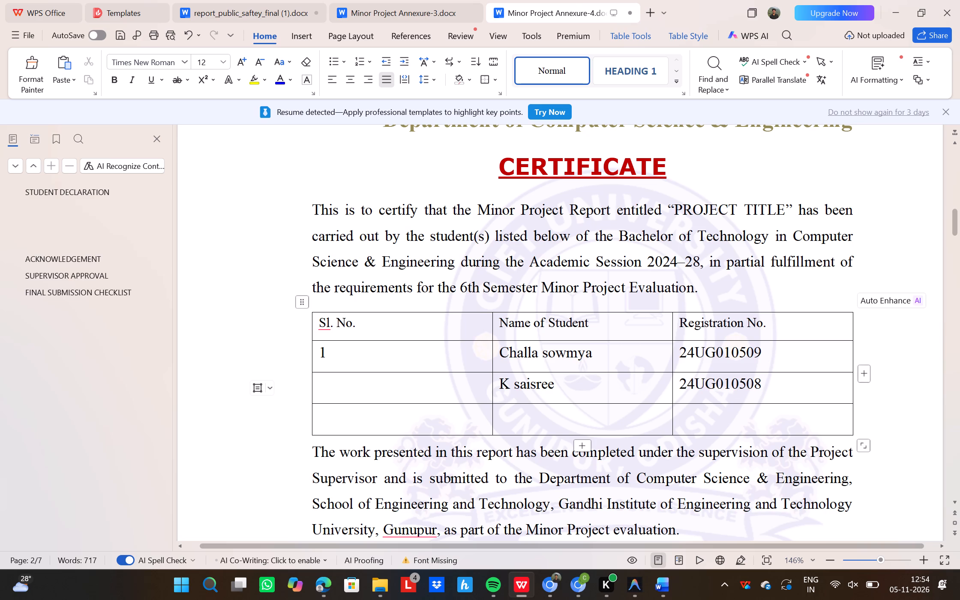
Fill in the third student's name and registration number in the last row of the Certificate table.
{"action": "left_click", "coordinate": [542, 418]}
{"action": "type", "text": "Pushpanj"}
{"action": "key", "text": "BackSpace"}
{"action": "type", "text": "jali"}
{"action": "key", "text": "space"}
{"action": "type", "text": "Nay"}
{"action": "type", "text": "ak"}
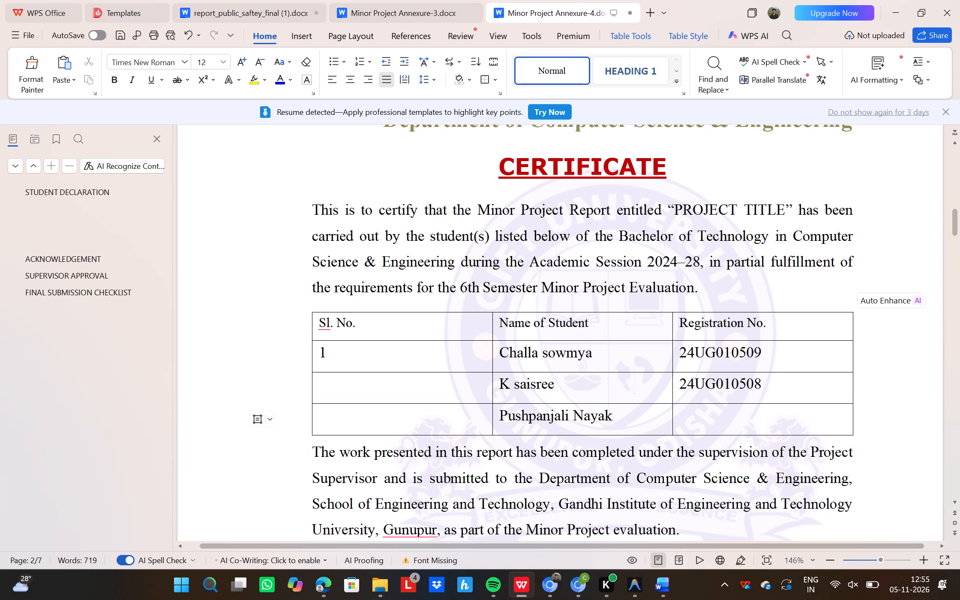
{"action": "left_click", "coordinate": [721, 418]}
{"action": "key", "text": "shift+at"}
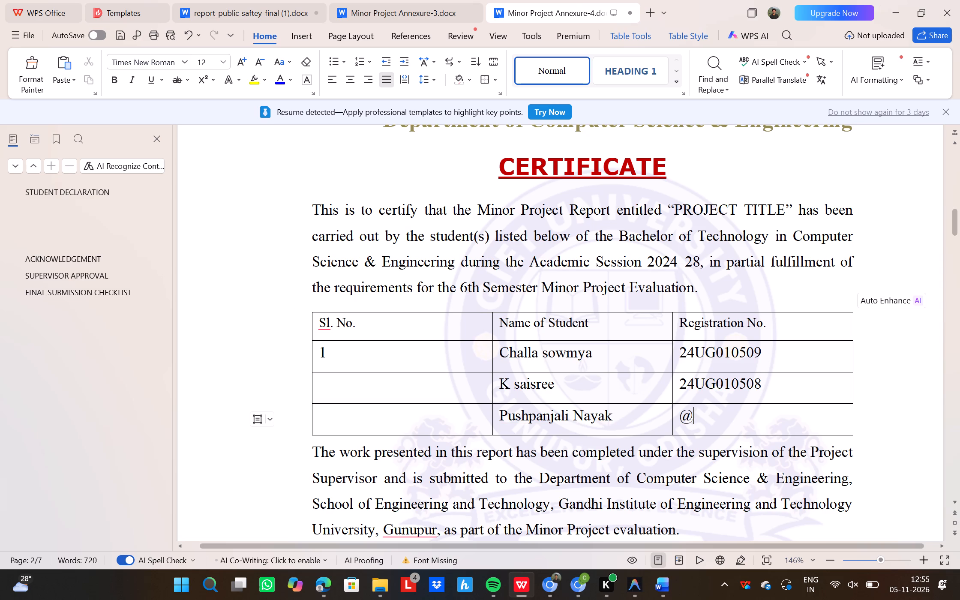
{"action": "key", "text": "BackSpace"}
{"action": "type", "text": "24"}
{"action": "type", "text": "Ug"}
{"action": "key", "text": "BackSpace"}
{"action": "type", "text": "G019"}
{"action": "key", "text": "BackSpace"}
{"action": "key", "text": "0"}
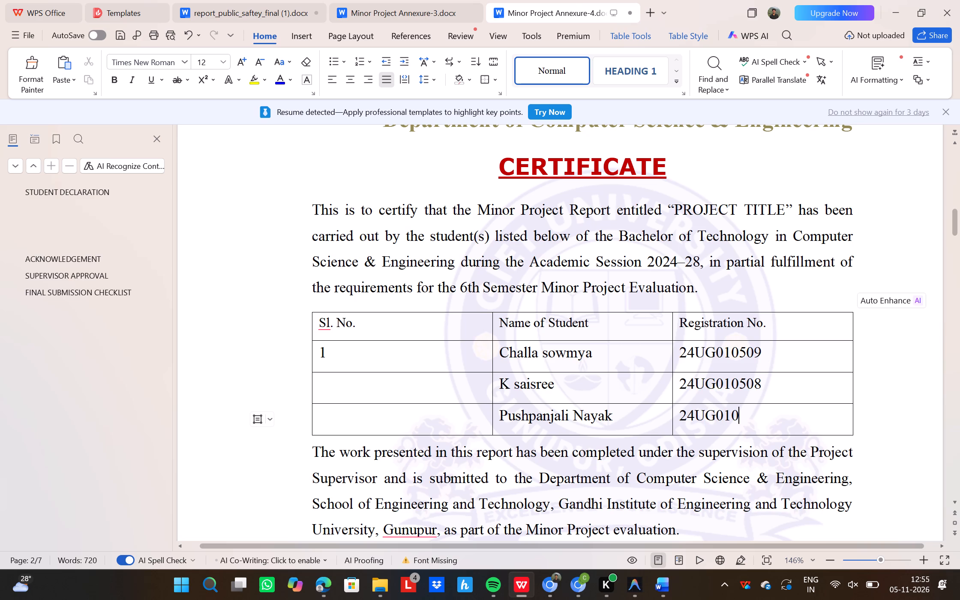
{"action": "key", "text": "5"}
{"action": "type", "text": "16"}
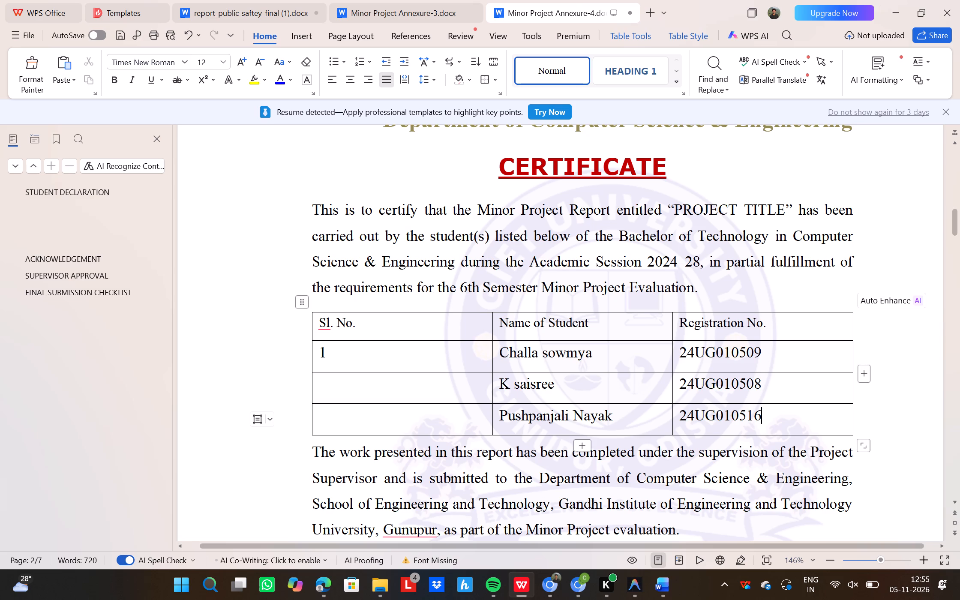
Number the second and third student rows 2 and 3, and add a period after all three serial numbers.
{"action": "left_click", "coordinate": [358, 390]}
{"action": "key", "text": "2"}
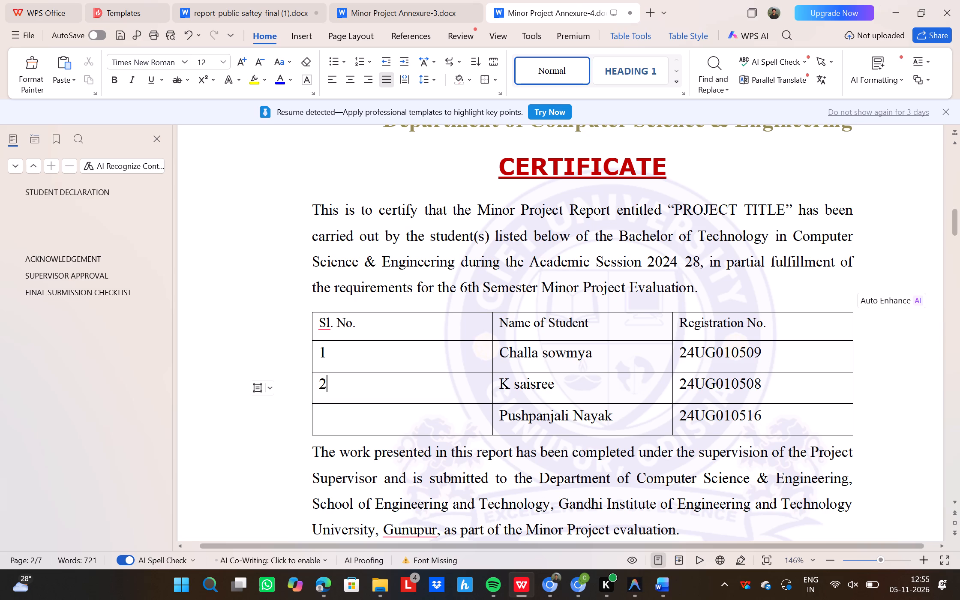
{"action": "left_click", "coordinate": [337, 408]}
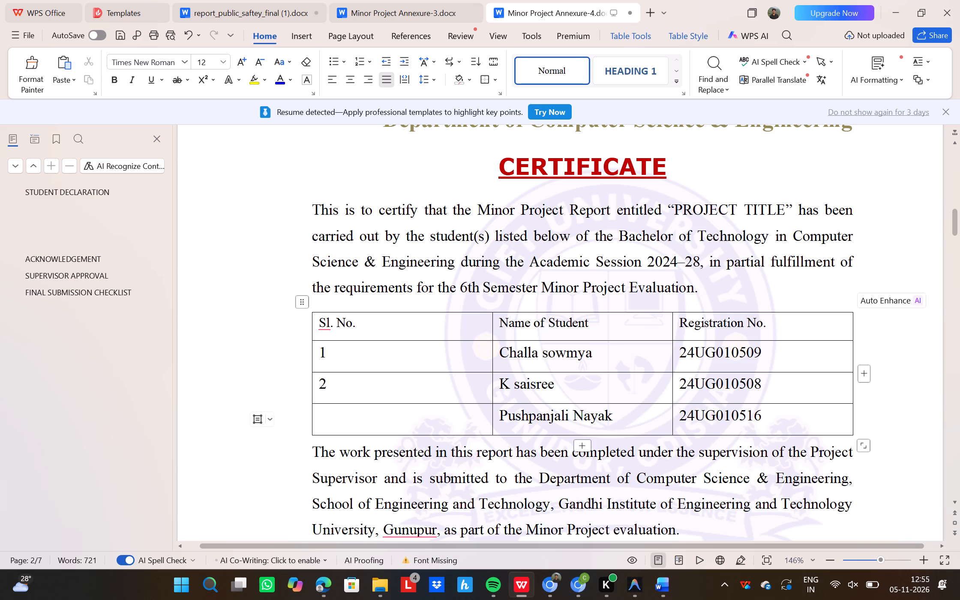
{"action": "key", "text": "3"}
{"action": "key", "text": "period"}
{"action": "left_click", "coordinate": [353, 387]}
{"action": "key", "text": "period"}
{"action": "left_click", "coordinate": [351, 352]}
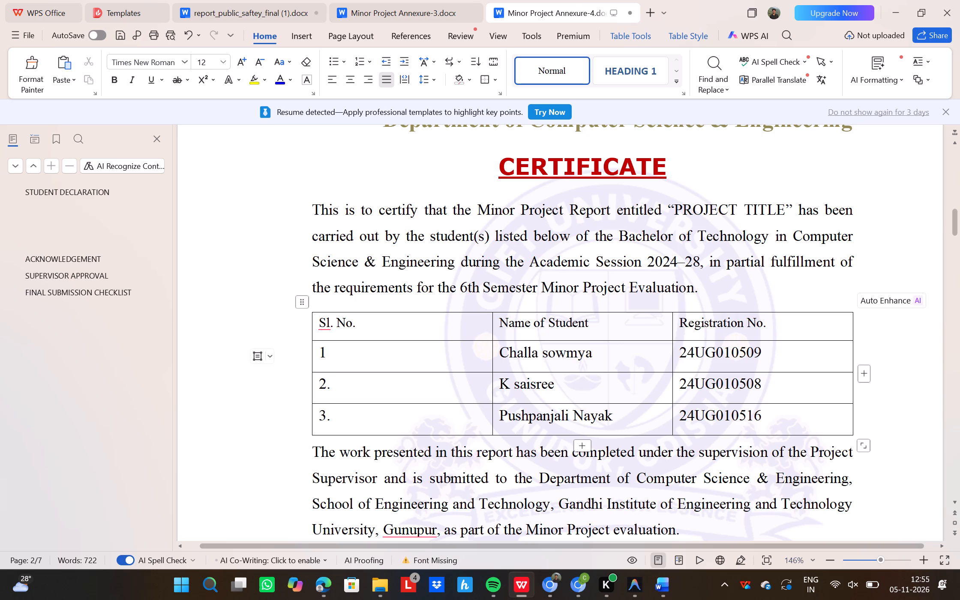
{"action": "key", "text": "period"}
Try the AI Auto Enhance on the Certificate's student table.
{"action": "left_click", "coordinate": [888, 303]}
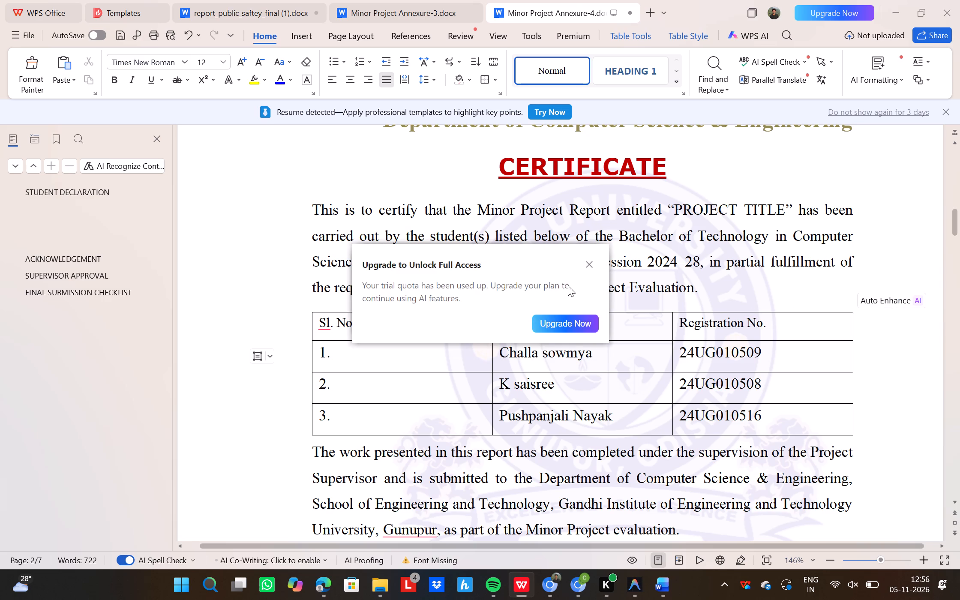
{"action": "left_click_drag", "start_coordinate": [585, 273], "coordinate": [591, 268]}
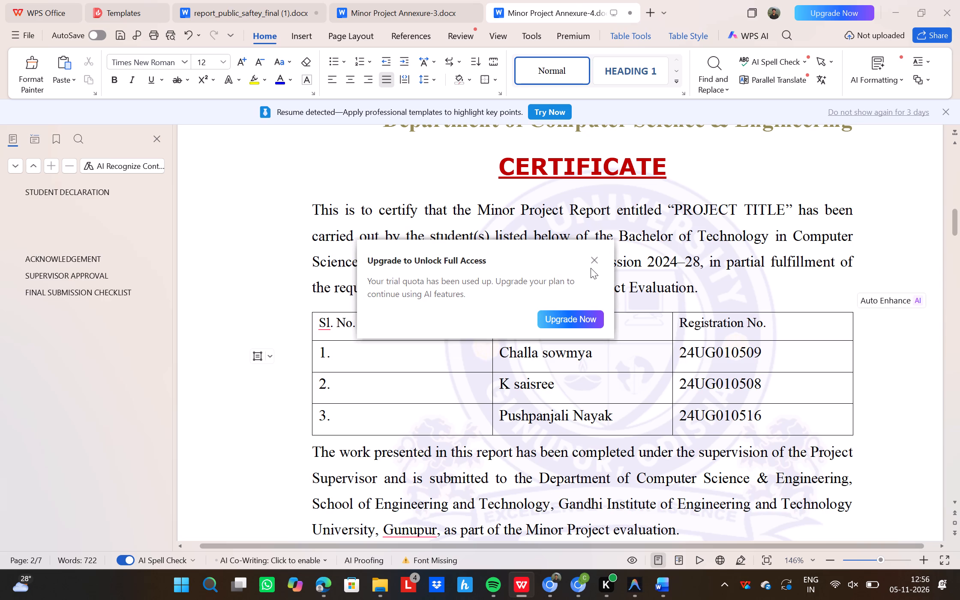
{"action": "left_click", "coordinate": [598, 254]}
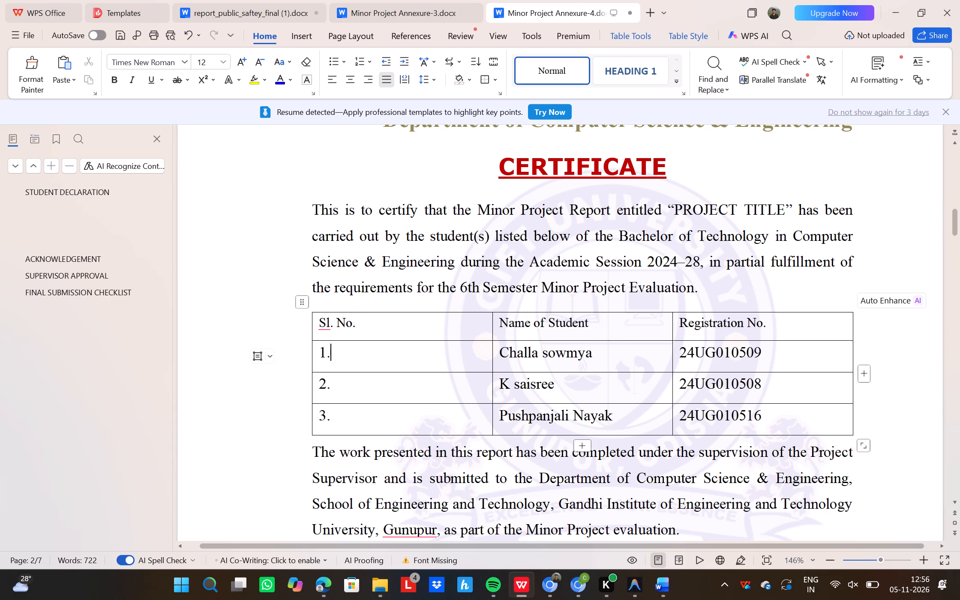
Delete the third student's row from the Certificate table.
{"action": "left_click", "coordinate": [316, 431]}
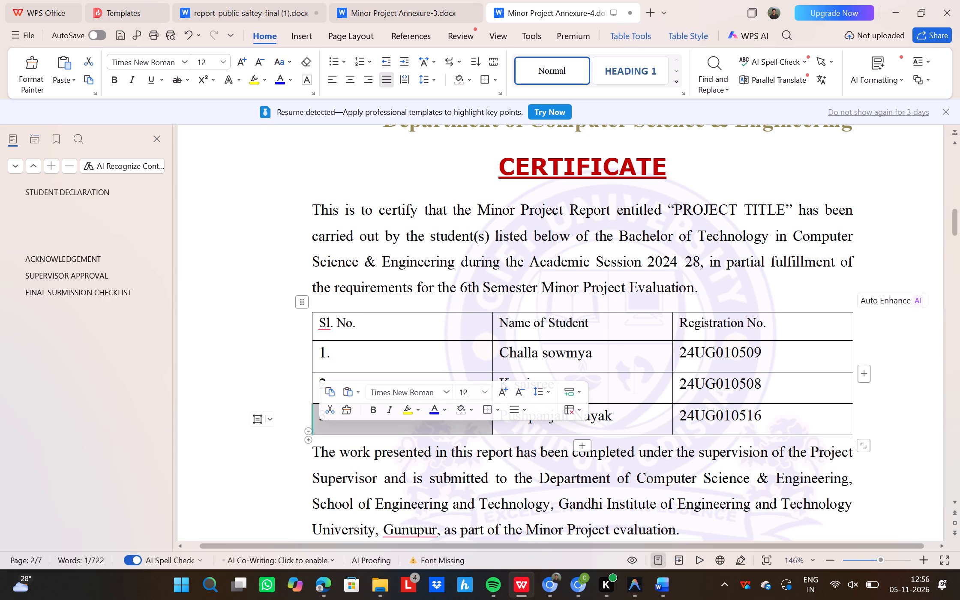
{"action": "left_click", "coordinate": [308, 432]}
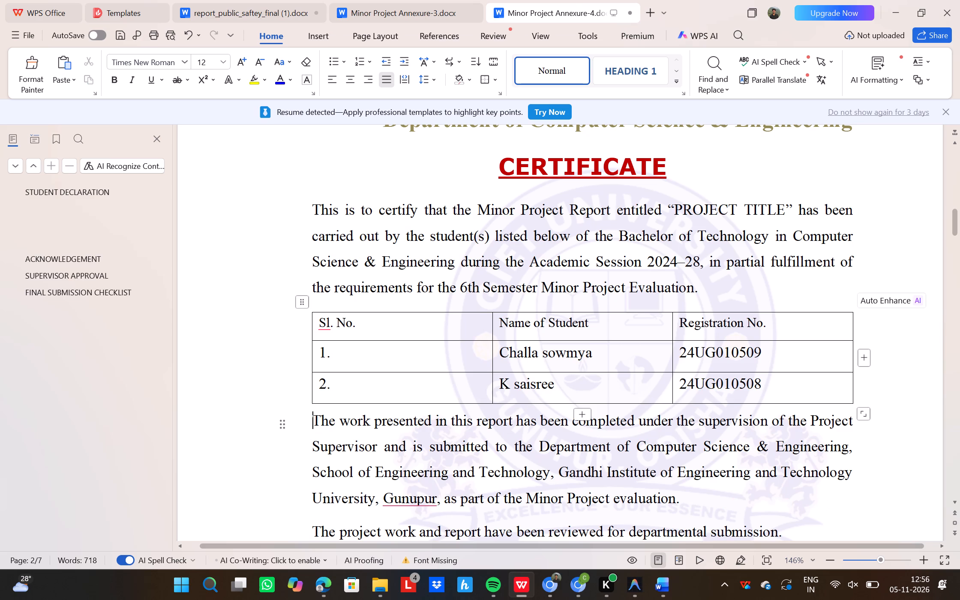
Add a new row at the bottom of the Certificate's student table and number it "3.".
{"action": "left_click_drag", "start_coordinate": [313, 404], "coordinate": [312, 411]}
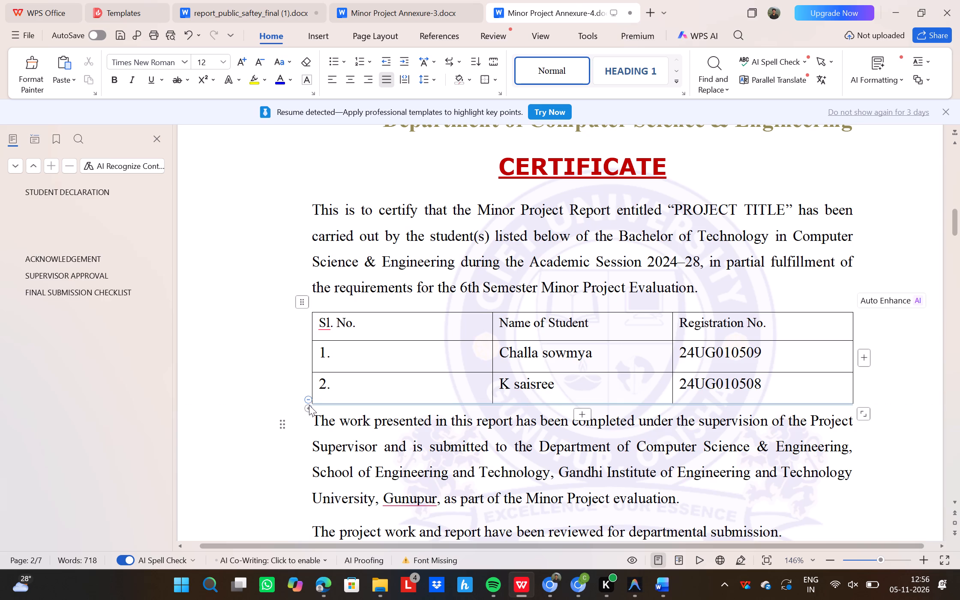
{"action": "left_click", "coordinate": [309, 408]}
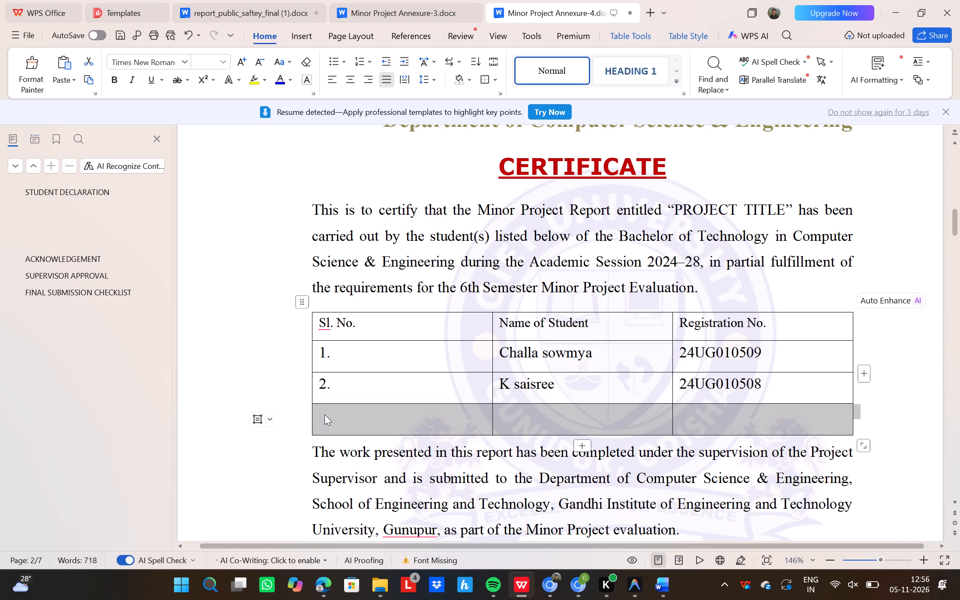
{"action": "left_click", "coordinate": [324, 414]}
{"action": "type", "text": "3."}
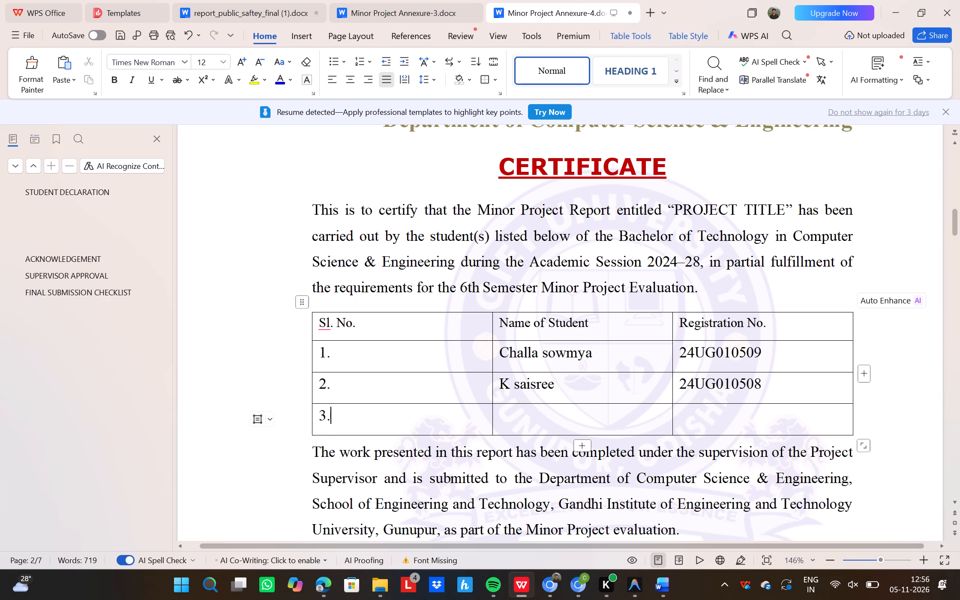
Enter the third student's name in the new row of the Certificate table.
{"action": "left_click", "coordinate": [510, 422]}
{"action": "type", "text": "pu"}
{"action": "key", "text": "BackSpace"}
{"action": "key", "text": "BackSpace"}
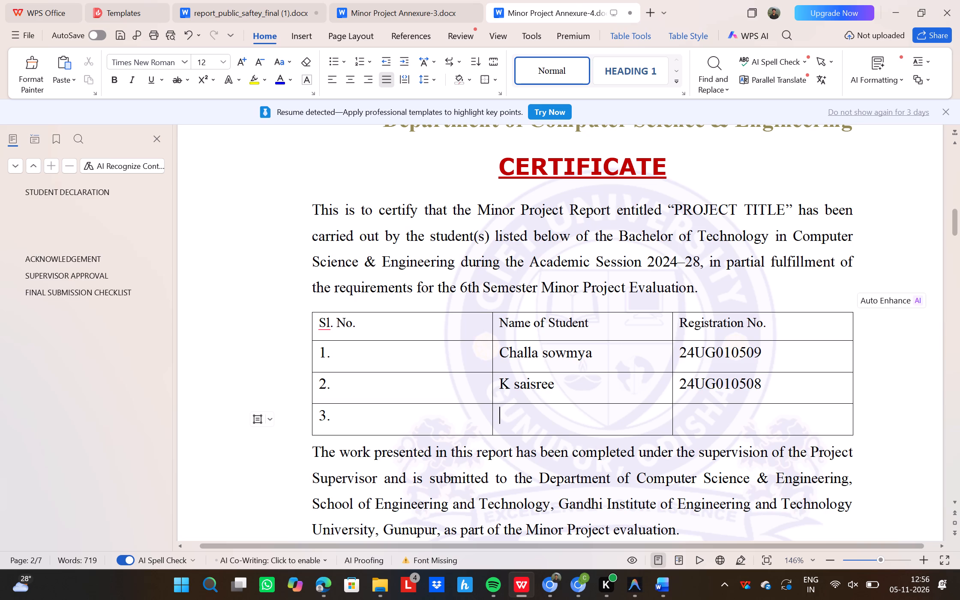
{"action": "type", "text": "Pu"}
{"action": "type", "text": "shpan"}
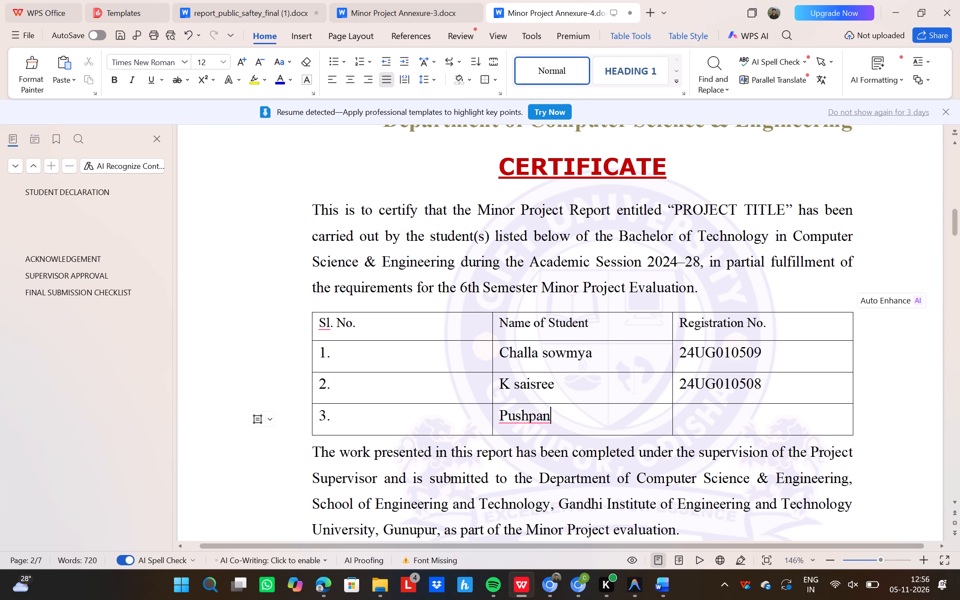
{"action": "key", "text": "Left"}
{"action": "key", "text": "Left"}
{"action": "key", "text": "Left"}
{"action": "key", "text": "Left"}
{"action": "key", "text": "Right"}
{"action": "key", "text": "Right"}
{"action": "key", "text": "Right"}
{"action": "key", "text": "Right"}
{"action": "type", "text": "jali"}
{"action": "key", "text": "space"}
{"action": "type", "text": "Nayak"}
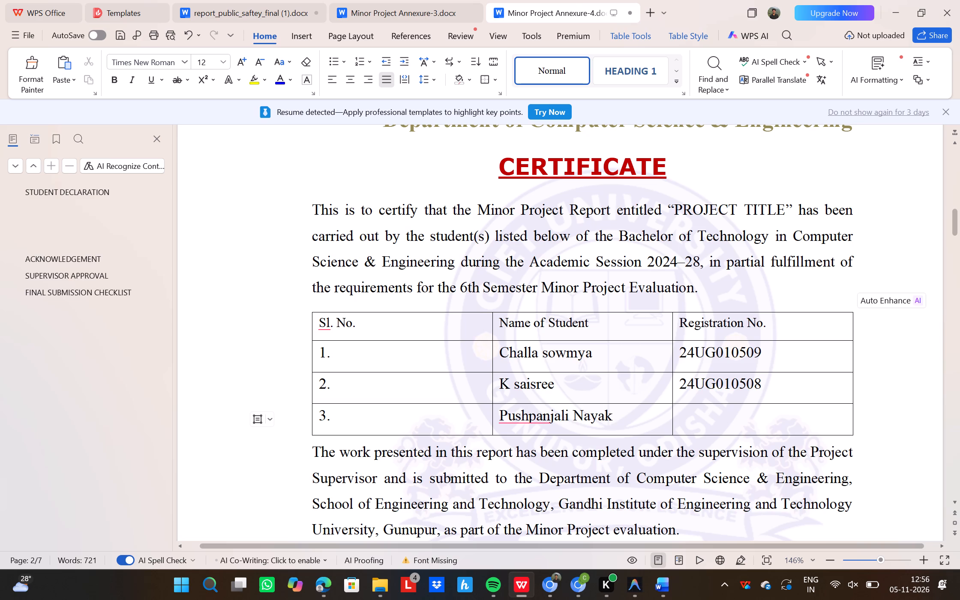
Enter the third student's registration number in the Certificate table, with the UG letters in capitals.
{"action": "left_click", "coordinate": [711, 415]}
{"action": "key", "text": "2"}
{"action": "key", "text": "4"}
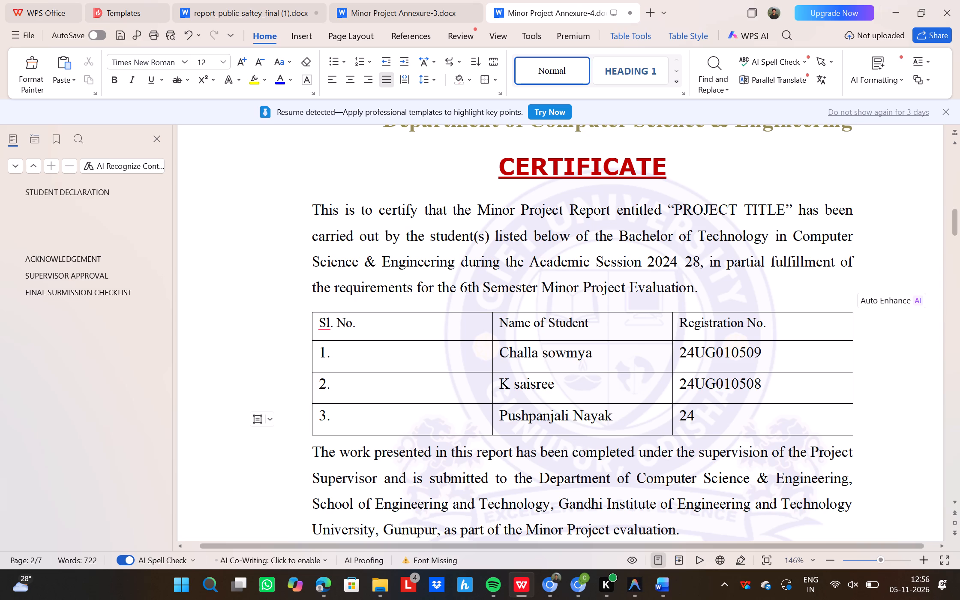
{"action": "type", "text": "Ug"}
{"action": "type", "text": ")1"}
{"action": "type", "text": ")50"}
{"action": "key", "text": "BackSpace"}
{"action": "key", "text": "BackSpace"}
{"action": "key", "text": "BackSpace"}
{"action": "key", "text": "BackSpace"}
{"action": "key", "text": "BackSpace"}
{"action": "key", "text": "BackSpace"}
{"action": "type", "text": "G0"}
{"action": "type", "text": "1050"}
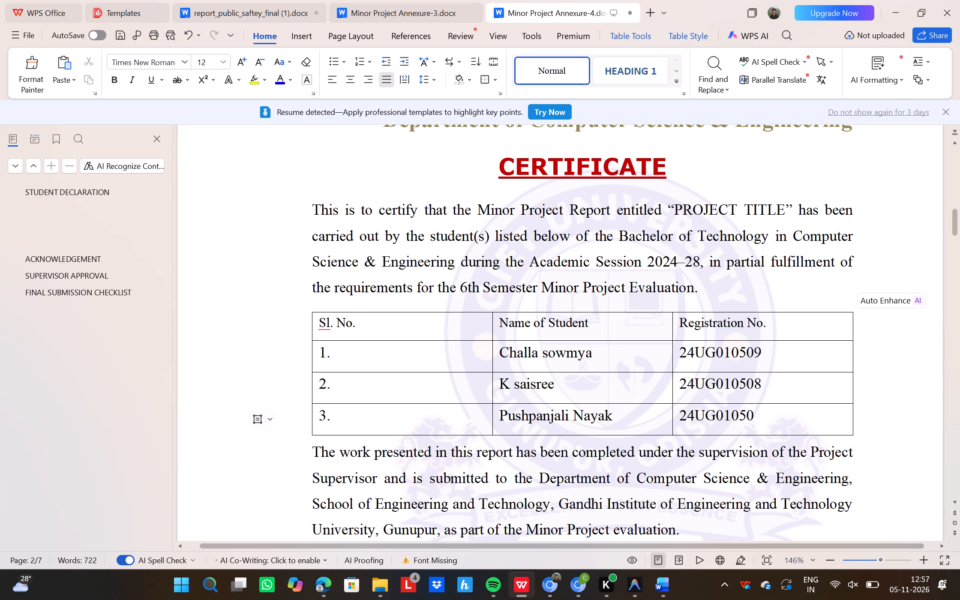
Correct the final digits of the third student's registration number in the Certificate's student table.
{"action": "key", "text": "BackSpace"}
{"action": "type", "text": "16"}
Enter the supervisor's name with the title "Mr." after the Name label in the Project Supervisor cell of the signature table.
{"action": "scroll", "coordinate": [868, 372], "scroll_direction": "down", "scroll_amount": 4}
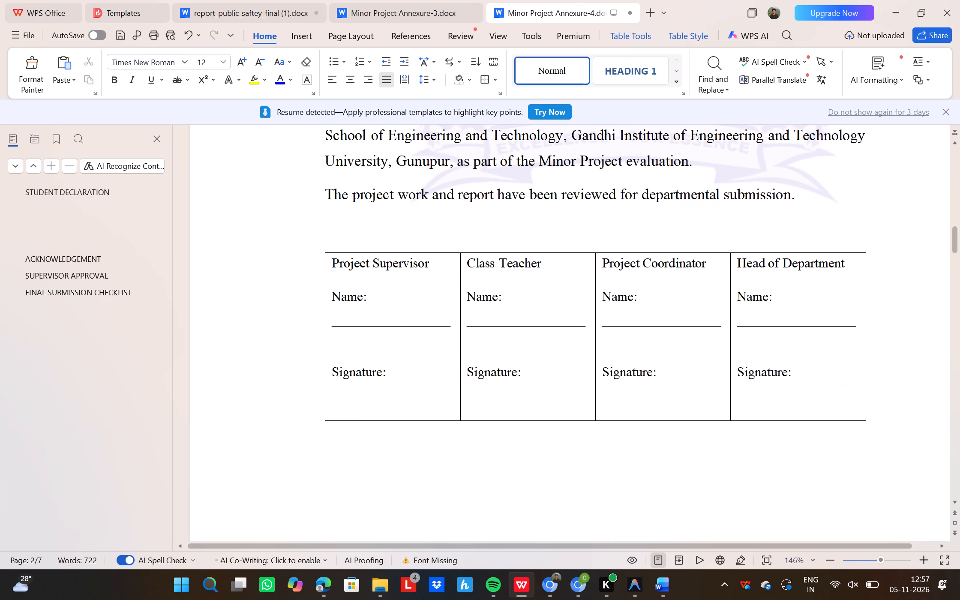
{"action": "left_click", "coordinate": [382, 295]}
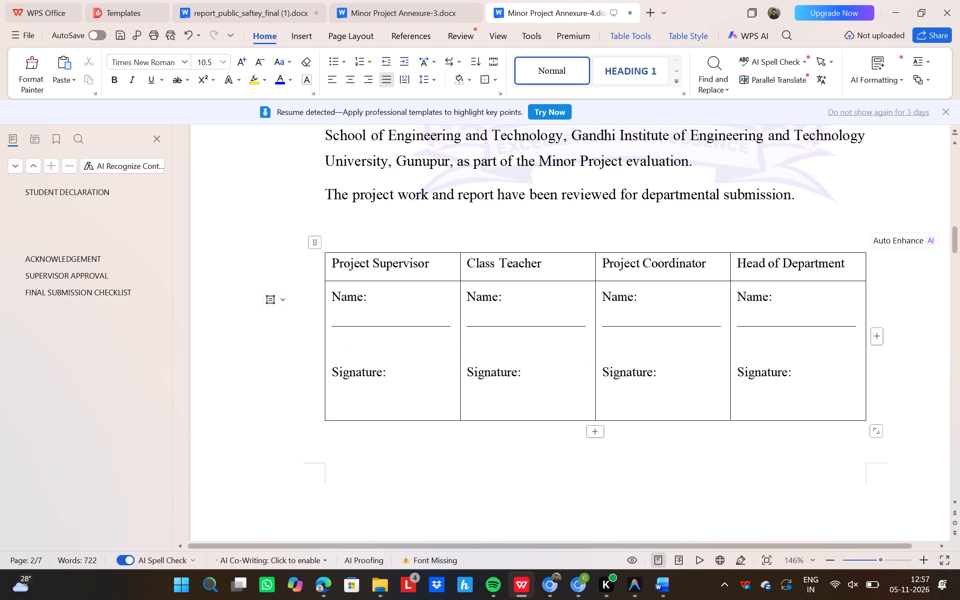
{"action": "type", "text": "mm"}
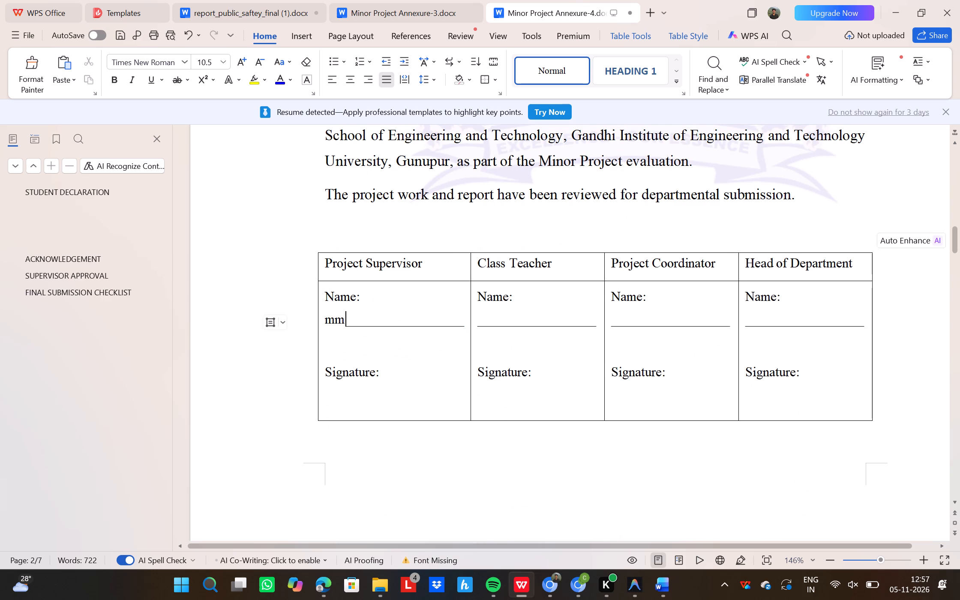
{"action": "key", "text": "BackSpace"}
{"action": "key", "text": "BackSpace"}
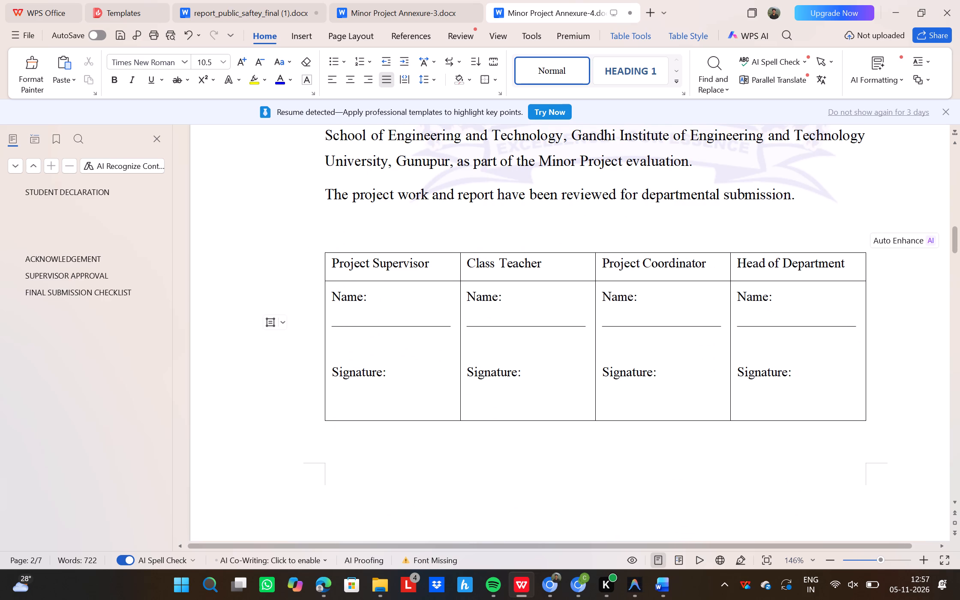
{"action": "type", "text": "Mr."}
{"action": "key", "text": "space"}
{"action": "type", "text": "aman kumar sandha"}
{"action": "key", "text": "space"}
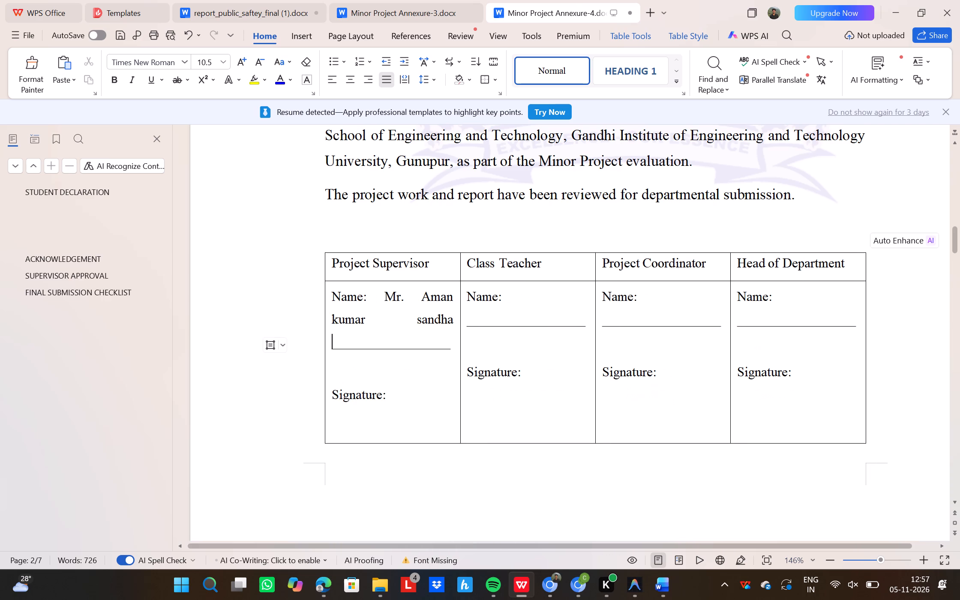
Remove the space before the supervisor's surname and move the full name onto its own line below the Name label.
{"action": "left_click", "coordinate": [414, 321]}
{"action": "key", "text": "BackSpace"}
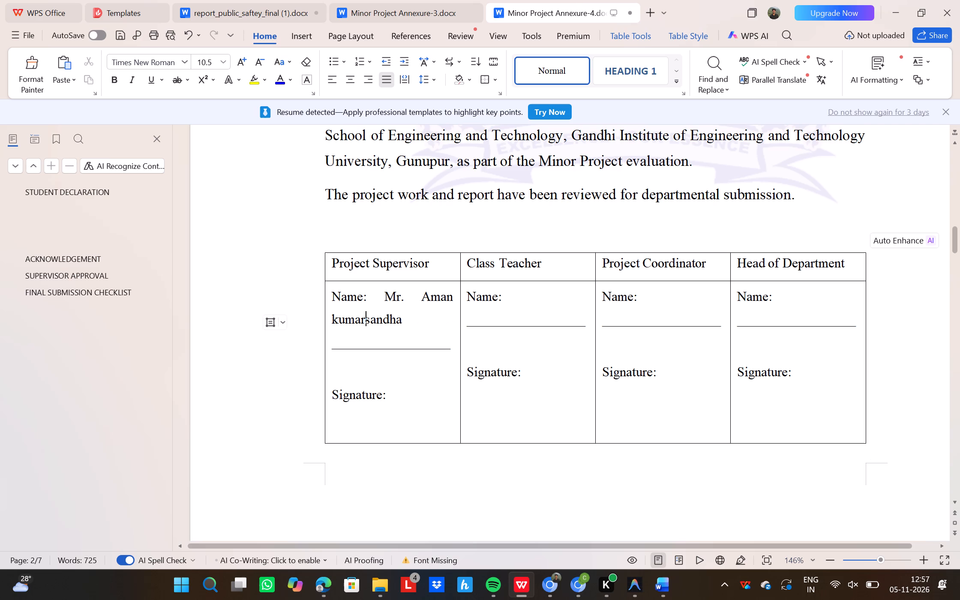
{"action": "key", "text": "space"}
{"action": "key", "text": "BackSpace"}
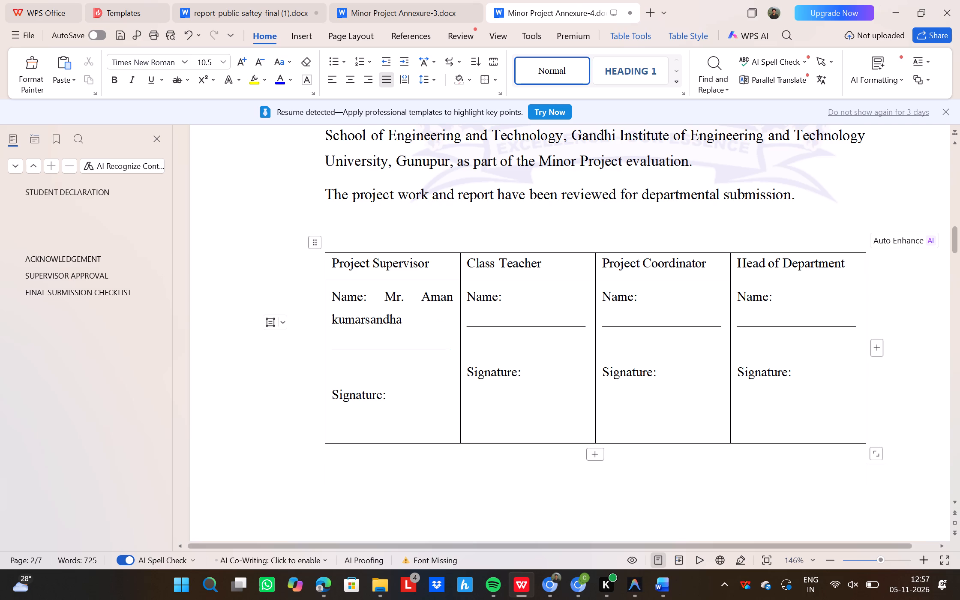
{"action": "left_click", "coordinate": [381, 295]}
{"action": "key", "text": "Return"}
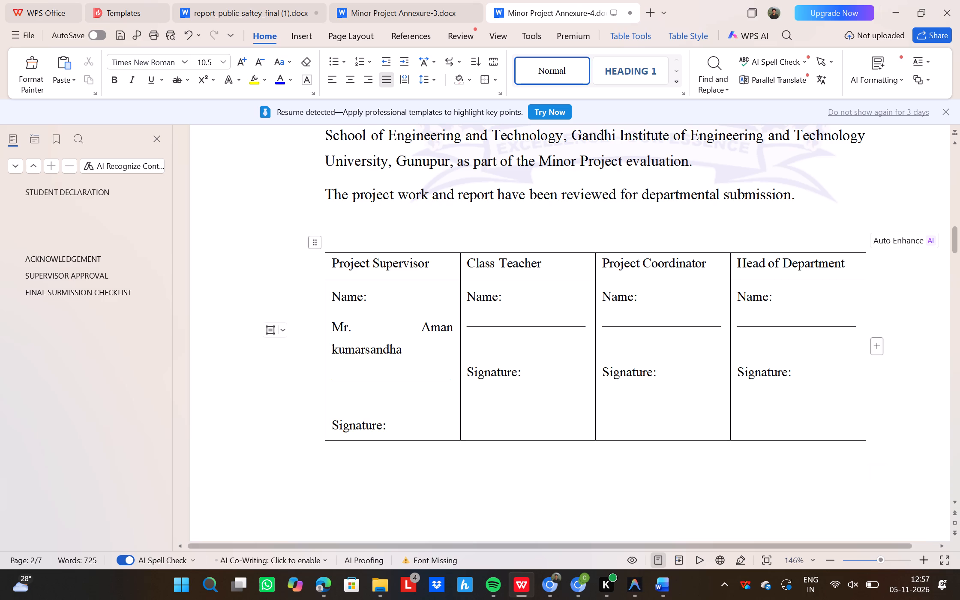
Correct the spacing in the Project Supervisor's name, closing the gap after "Mr." and separating the middle name and surname.
{"action": "left_click", "coordinate": [415, 332]}
{"action": "key", "text": "BackSpace"}
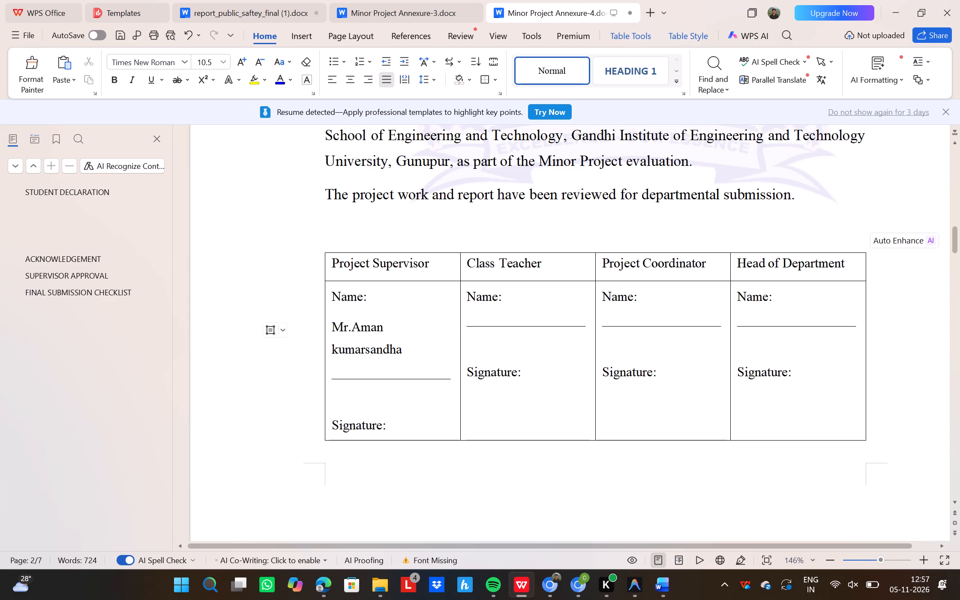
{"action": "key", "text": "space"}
{"action": "key", "text": "BackSpace"}
{"action": "left_click", "coordinate": [366, 347]}
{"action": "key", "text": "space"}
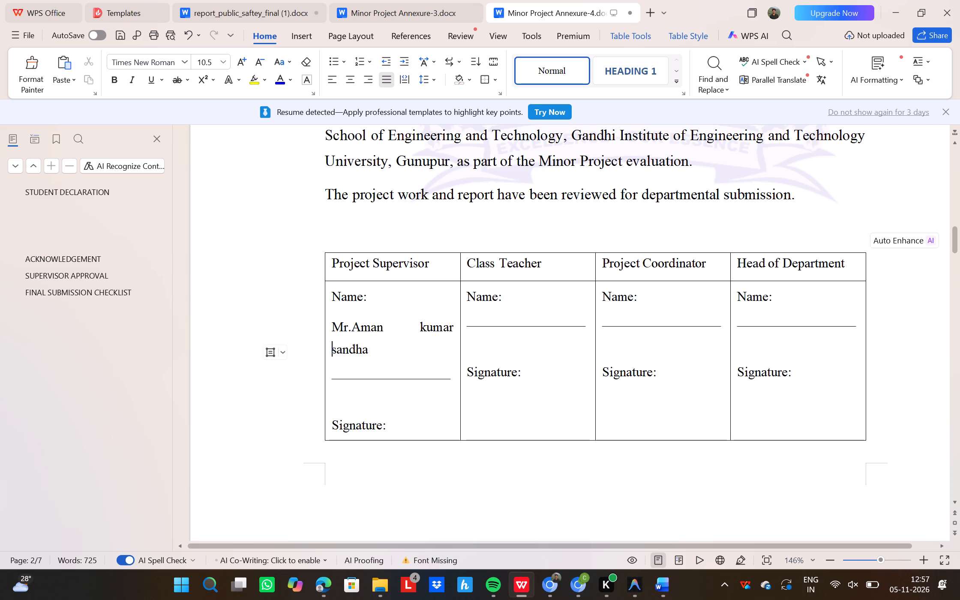
{"action": "left_click", "coordinate": [411, 328]}
{"action": "key", "text": "BackSpace"}
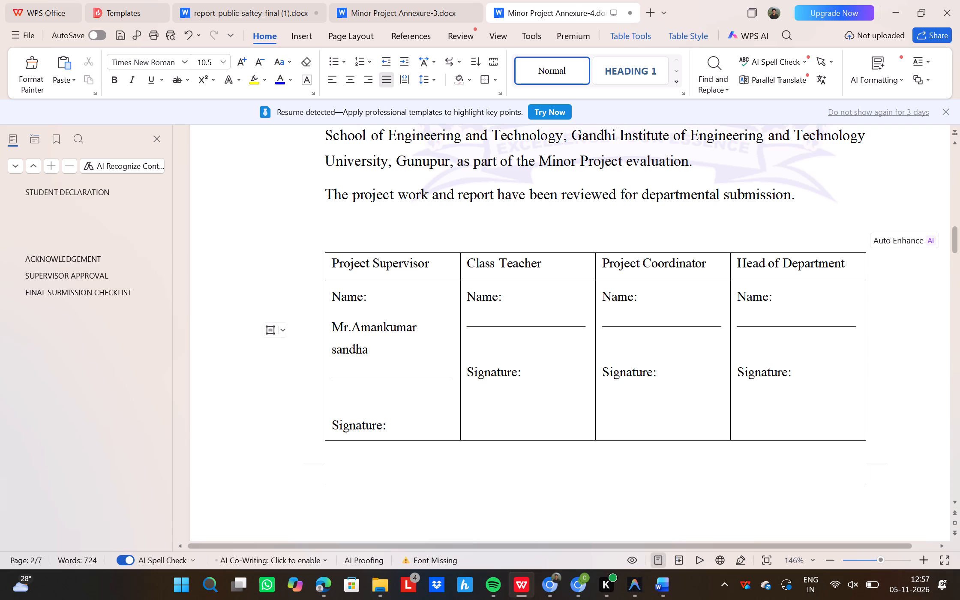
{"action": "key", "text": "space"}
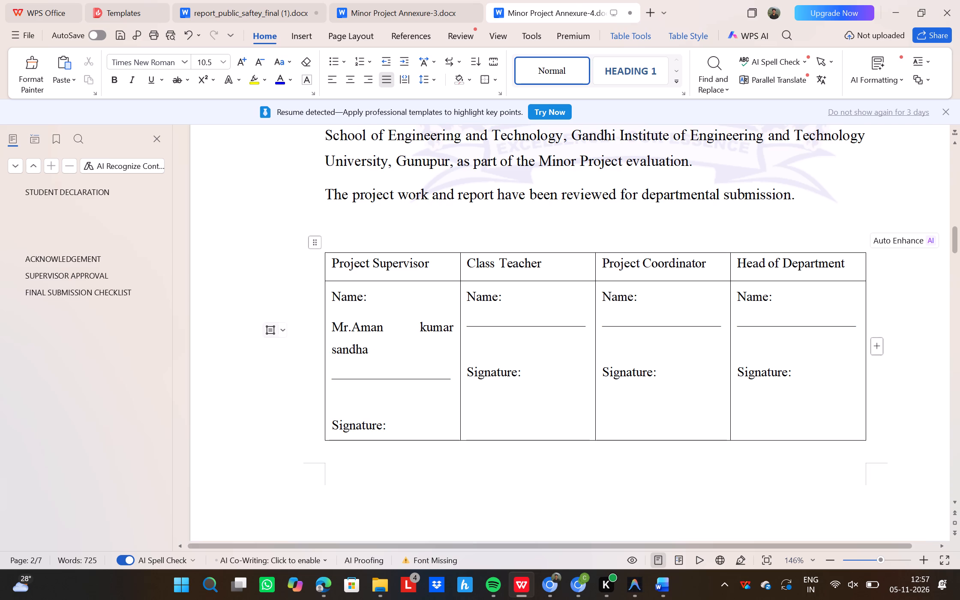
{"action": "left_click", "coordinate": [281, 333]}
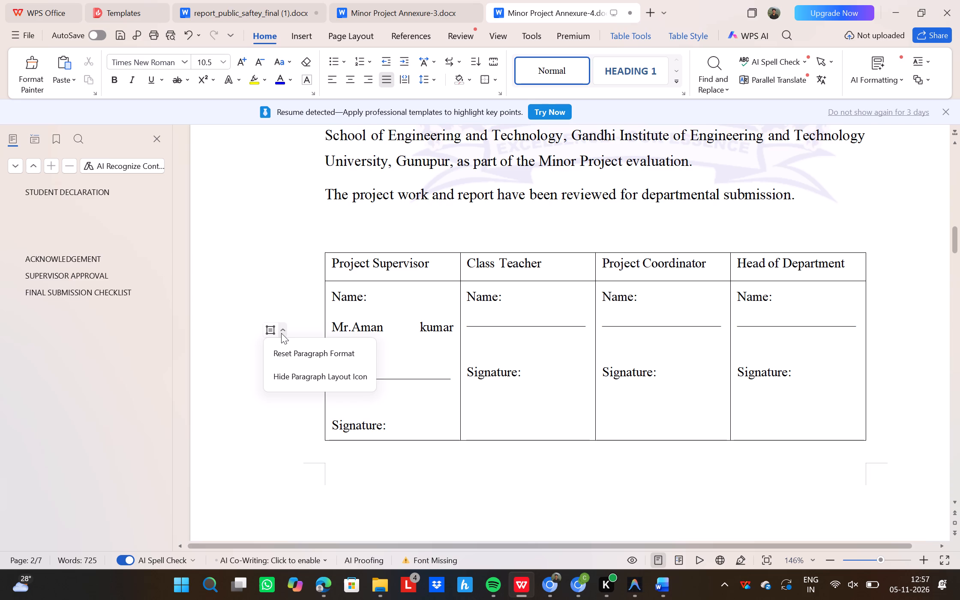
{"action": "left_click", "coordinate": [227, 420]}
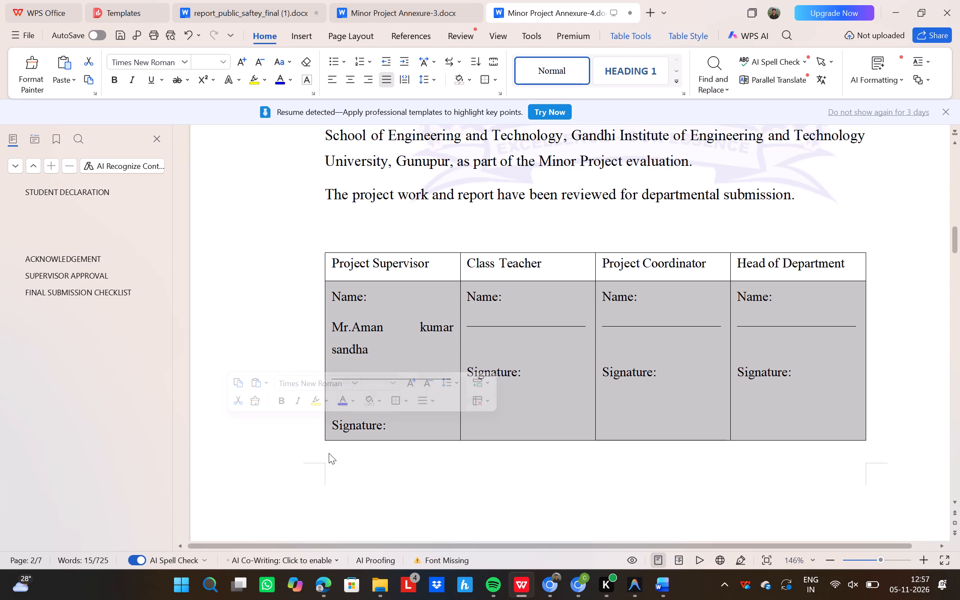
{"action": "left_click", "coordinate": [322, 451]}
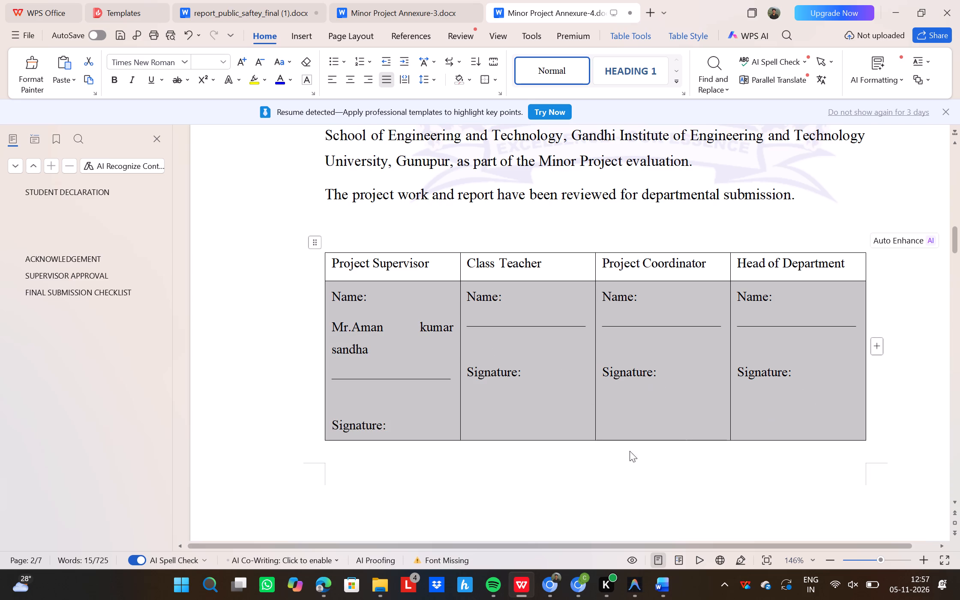
Add an empty column after Head of Department in the Certificate's signature table.
{"action": "left_click", "coordinate": [879, 354]}
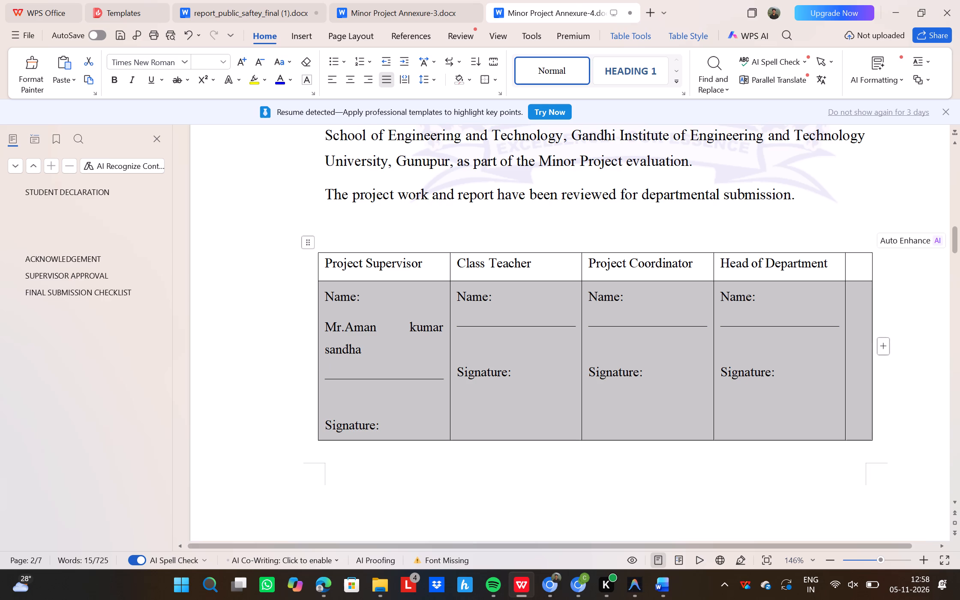
{"action": "left_click_drag", "start_coordinate": [329, 440], "coordinate": [330, 397]}
{"action": "left_click", "coordinate": [333, 511]}
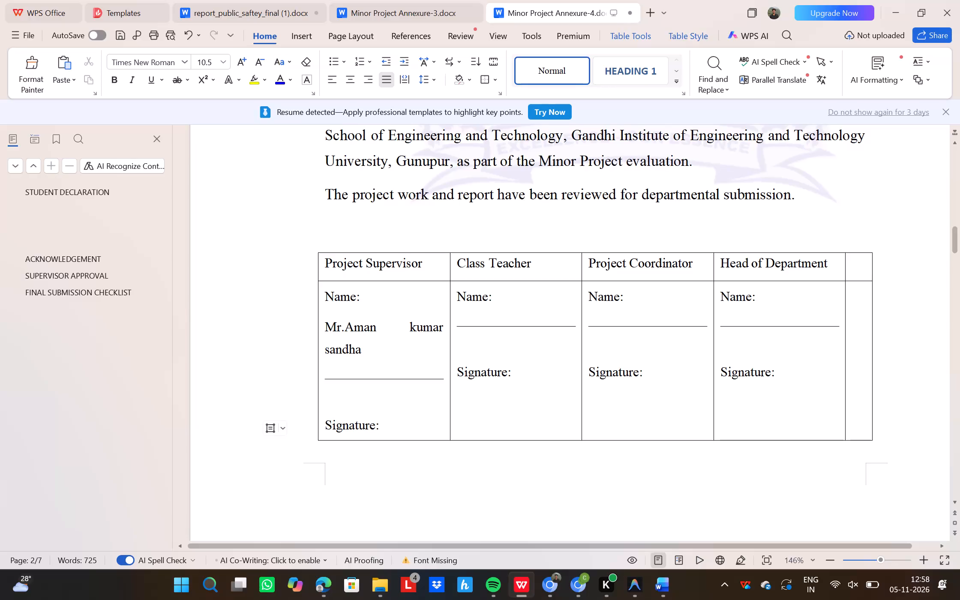
Remove the blank line above "Signature:" in the Project Supervisor cell, then shorten the underscore line and pad it with spaces.
{"action": "left_click", "coordinate": [351, 401]}
{"action": "key", "text": "BackSpace"}
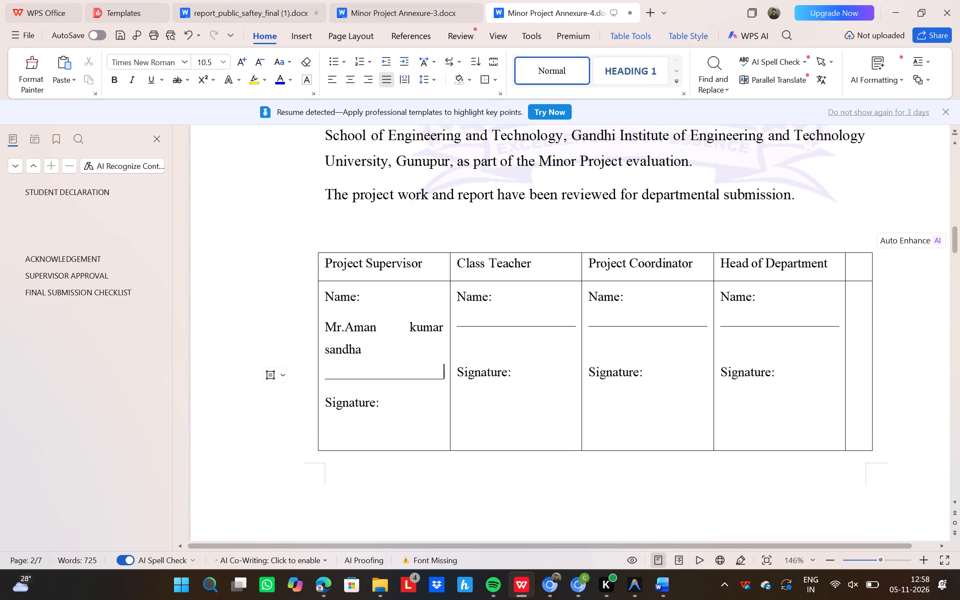
{"action": "key", "text": "BackSpace"}
{"action": "key", "text": "BackSpace"}
{"action": "key", "text": "BackSpace"}
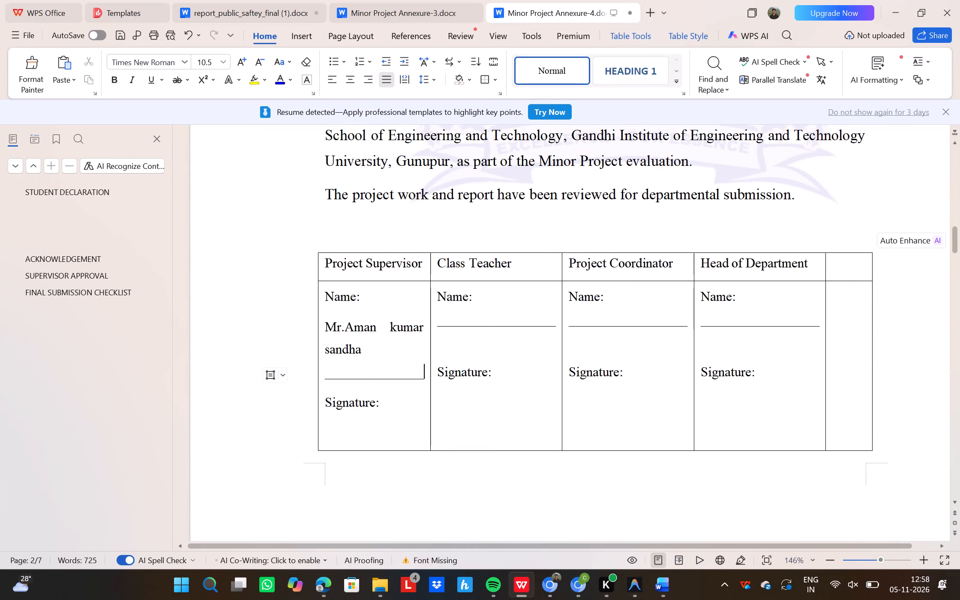
{"action": "key", "text": "BackSpace"}
{"action": "key", "text": "BackSpace"}
{"action": "key", "text": "BackSpace"}
{"action": "key", "text": "BackSpace"}
{"action": "key", "text": "BackSpace"}
{"action": "key", "text": "BackSpace"}
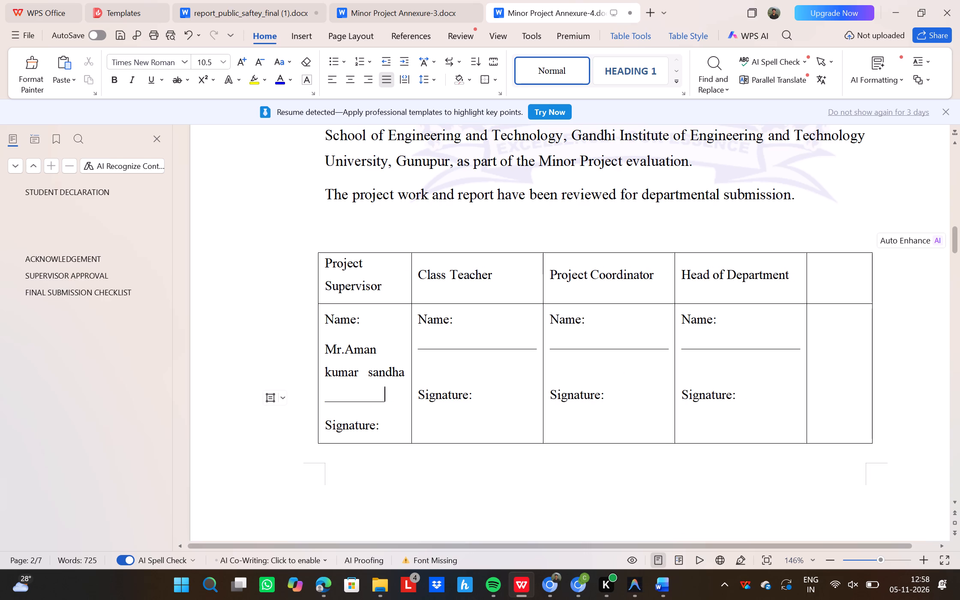
{"action": "key", "text": "BackSpace"}
{"action": "key", "text": "BackSpace"}
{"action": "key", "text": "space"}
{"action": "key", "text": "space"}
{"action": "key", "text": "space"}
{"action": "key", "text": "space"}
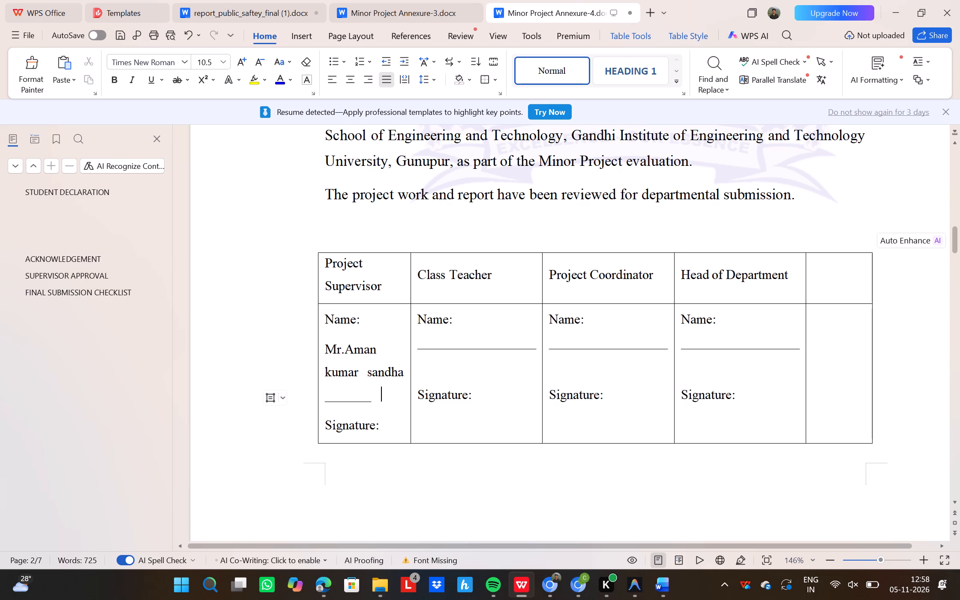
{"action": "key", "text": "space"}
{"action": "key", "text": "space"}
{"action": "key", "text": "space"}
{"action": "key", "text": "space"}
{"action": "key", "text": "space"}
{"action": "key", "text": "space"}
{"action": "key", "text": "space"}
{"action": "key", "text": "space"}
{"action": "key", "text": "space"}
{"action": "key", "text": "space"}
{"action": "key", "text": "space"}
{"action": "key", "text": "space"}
Widen the Project Supervisor column of the signature table so the supervisor's name fits on one line.
{"action": "left_click_drag", "start_coordinate": [412, 401], "coordinate": [457, 402]}
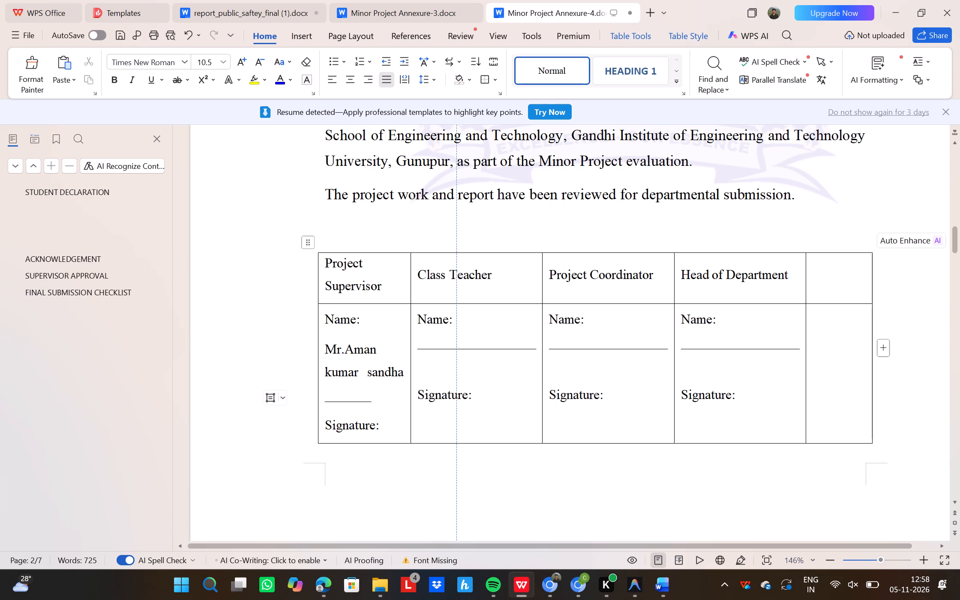
{"action": "left_click_drag", "start_coordinate": [457, 402], "coordinate": [469, 406]}
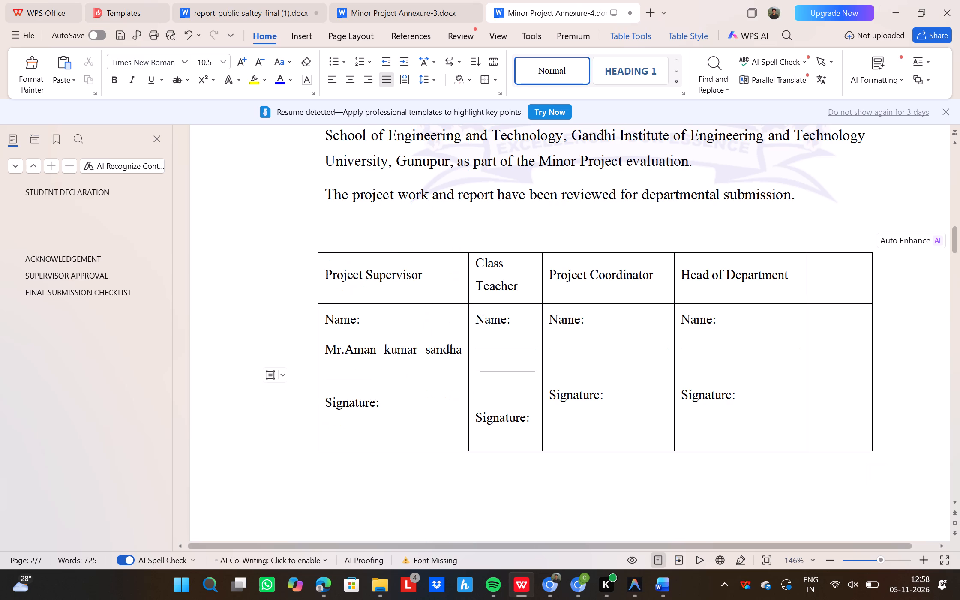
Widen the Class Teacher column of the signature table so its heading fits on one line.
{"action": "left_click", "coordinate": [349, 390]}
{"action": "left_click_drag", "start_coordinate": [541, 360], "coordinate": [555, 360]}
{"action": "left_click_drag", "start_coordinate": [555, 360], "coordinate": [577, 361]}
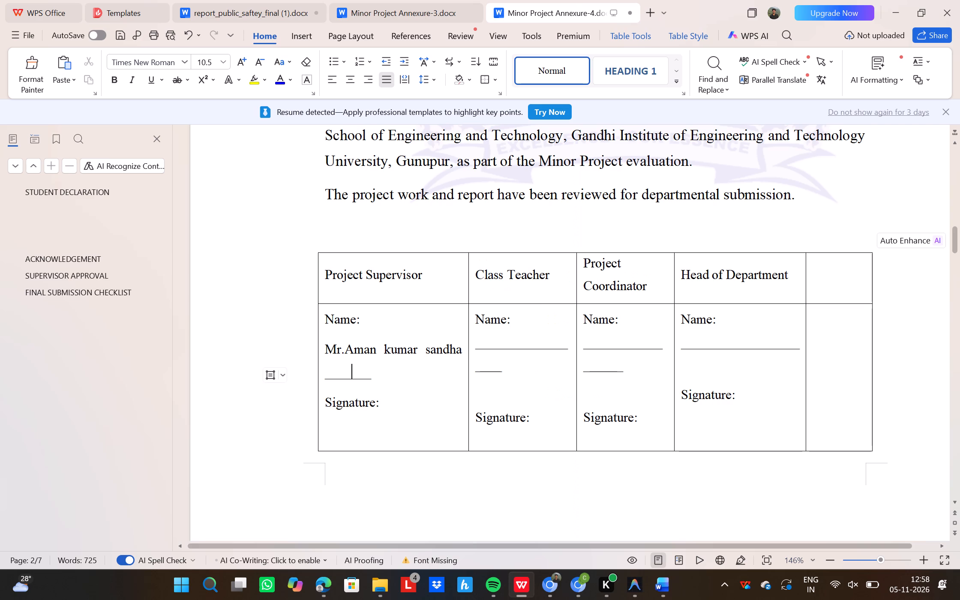
Enter the same name as the project supervisor's, prefixed with "Mr.", on the Name line of the Class Teacher cell.
{"action": "left_click", "coordinate": [485, 336]}
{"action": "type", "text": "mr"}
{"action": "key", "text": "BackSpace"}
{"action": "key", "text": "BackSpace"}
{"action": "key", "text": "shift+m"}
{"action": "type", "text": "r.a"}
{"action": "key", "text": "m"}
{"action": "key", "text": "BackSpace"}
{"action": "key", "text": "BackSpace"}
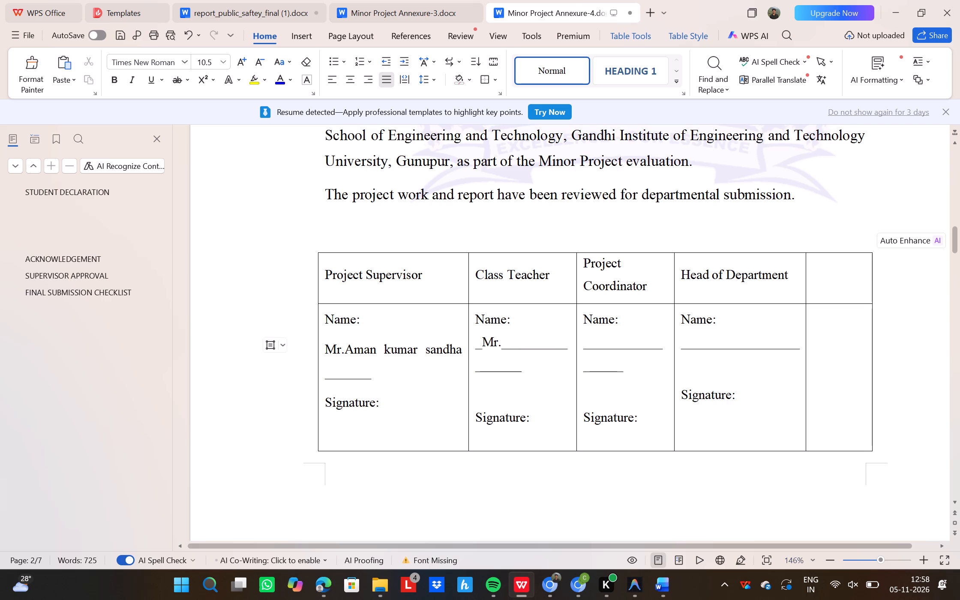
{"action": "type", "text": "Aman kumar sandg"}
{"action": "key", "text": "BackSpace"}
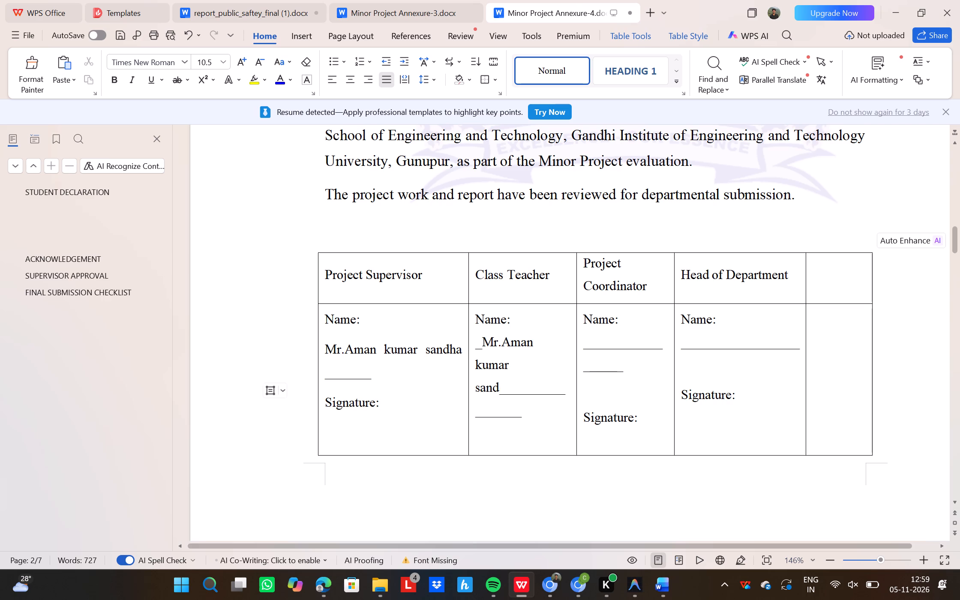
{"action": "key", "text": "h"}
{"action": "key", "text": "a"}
Widen the Class Teacher column of the signature table to about the width of the Project Supervisor column.
{"action": "left_click_drag", "start_coordinate": [578, 357], "coordinate": [601, 360]}
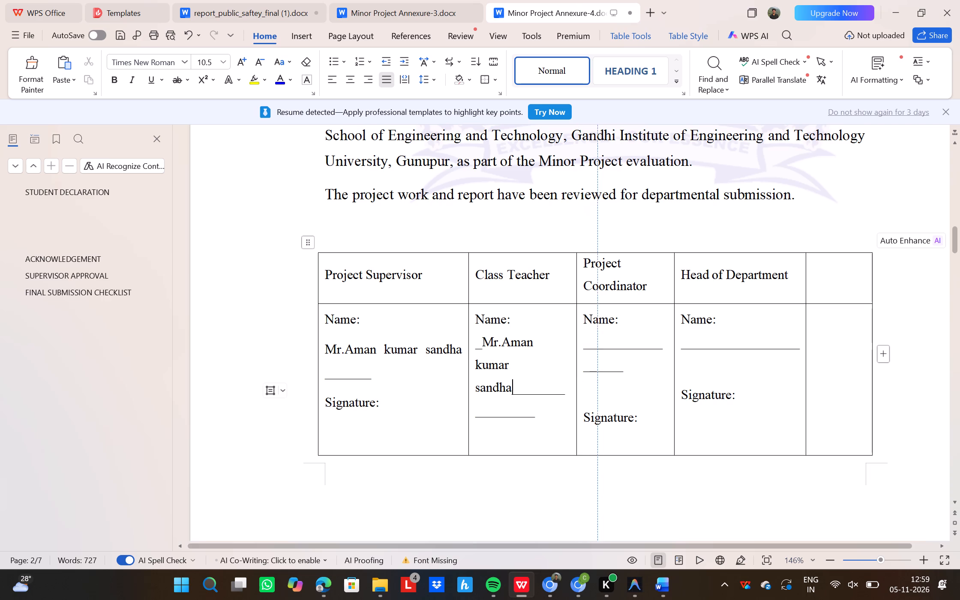
{"action": "left_click_drag", "start_coordinate": [601, 360], "coordinate": [622, 360]}
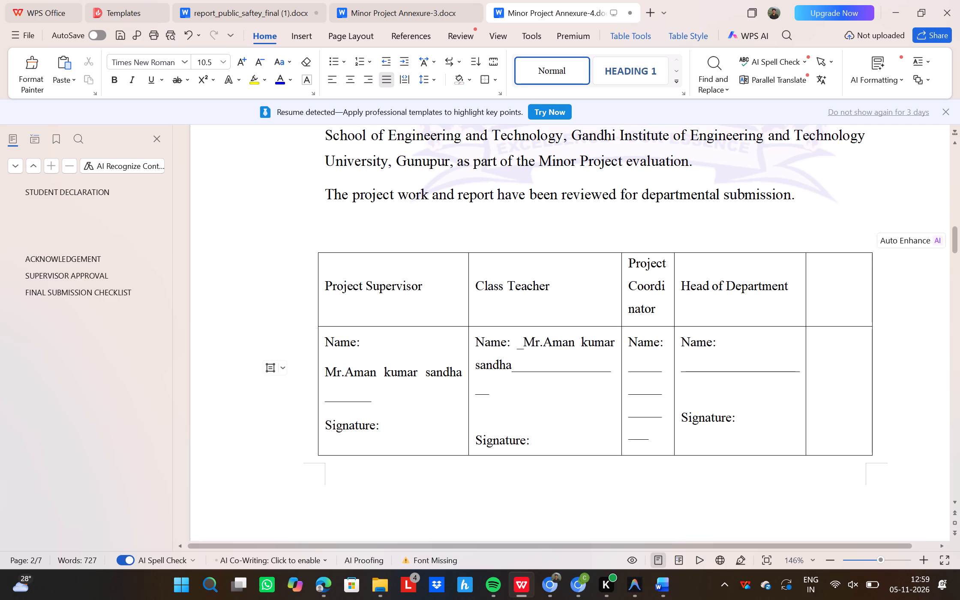
Widen the Project Coordinator column of the signature table so its heading fits on one line.
{"action": "left_click_drag", "start_coordinate": [675, 357], "coordinate": [759, 365]}
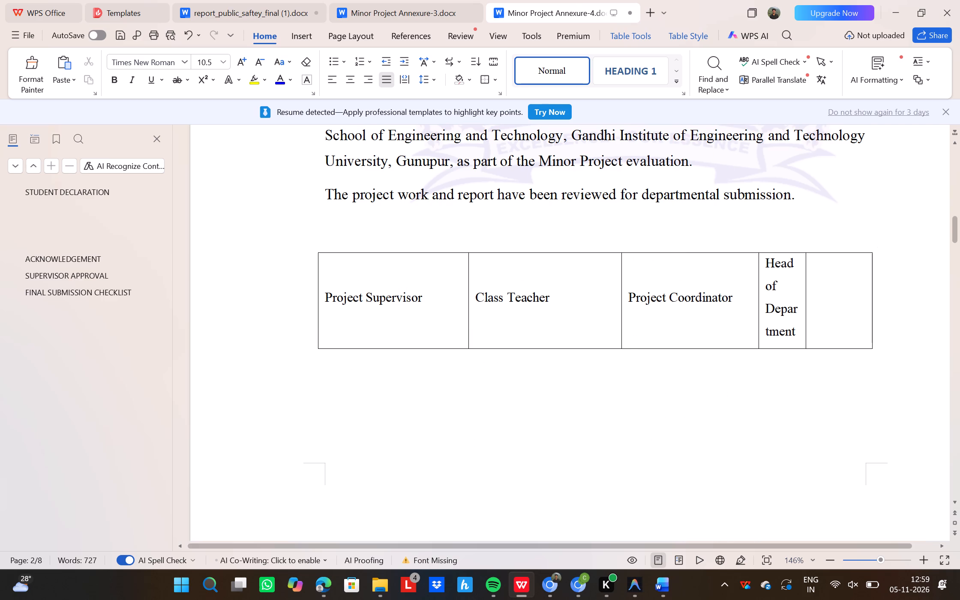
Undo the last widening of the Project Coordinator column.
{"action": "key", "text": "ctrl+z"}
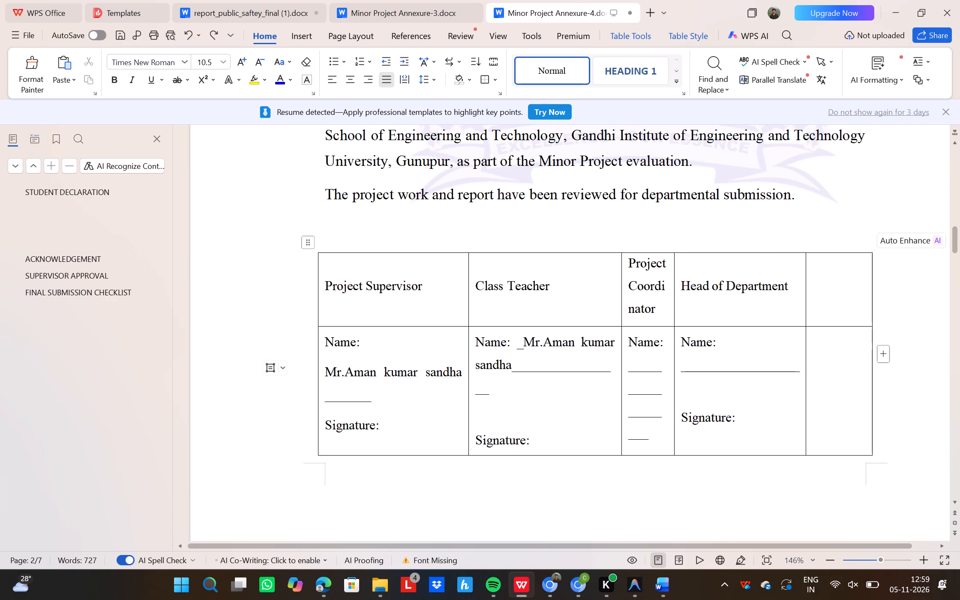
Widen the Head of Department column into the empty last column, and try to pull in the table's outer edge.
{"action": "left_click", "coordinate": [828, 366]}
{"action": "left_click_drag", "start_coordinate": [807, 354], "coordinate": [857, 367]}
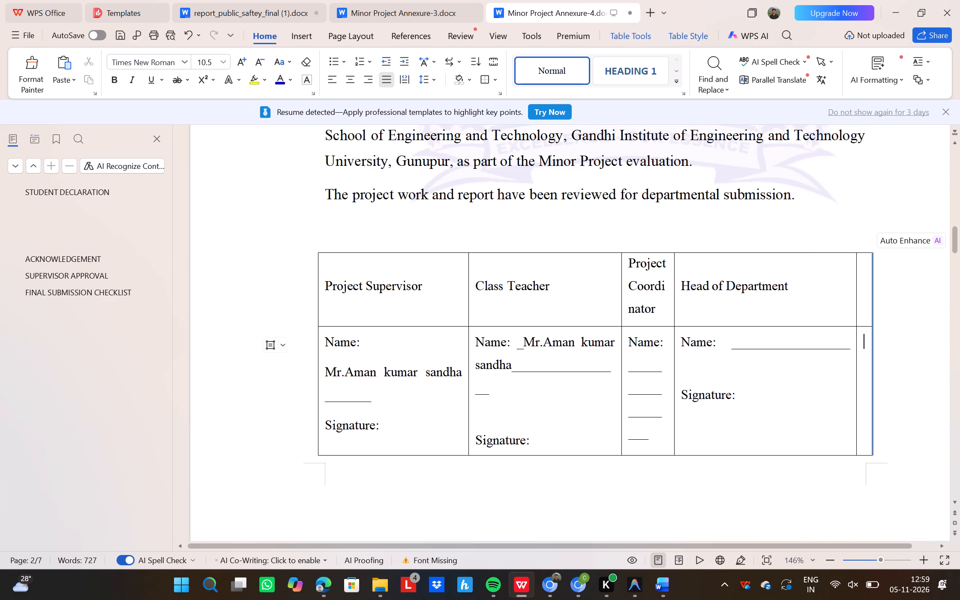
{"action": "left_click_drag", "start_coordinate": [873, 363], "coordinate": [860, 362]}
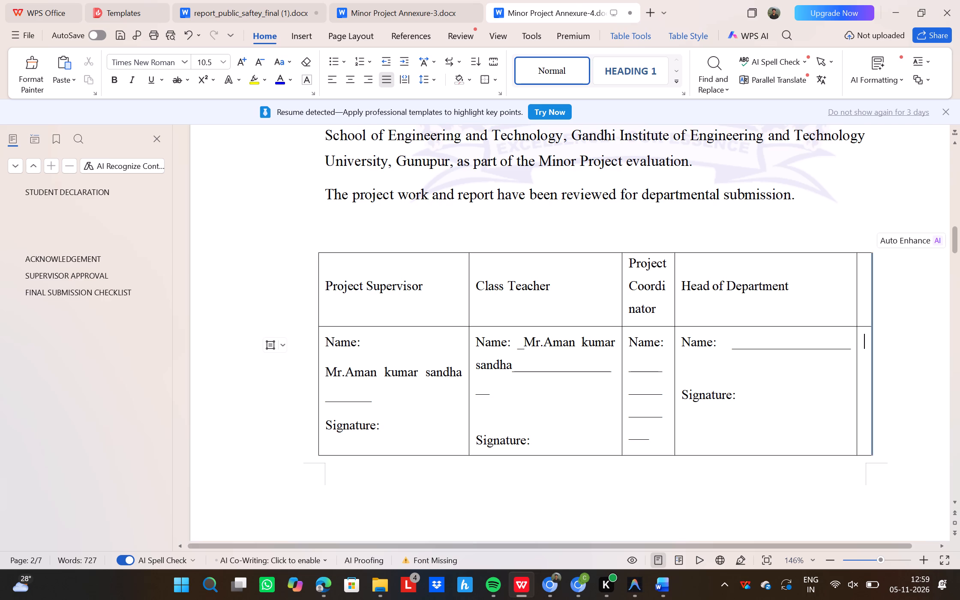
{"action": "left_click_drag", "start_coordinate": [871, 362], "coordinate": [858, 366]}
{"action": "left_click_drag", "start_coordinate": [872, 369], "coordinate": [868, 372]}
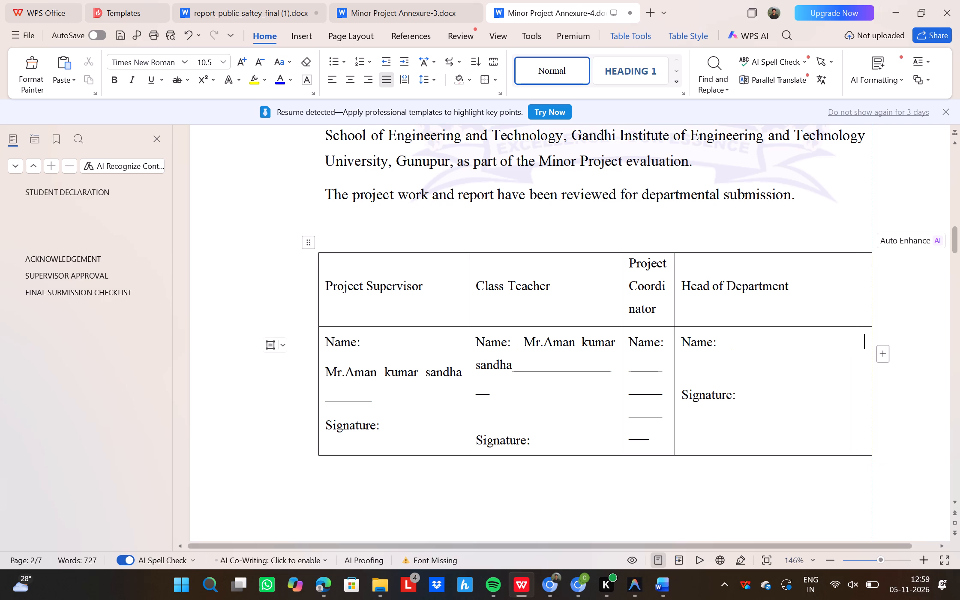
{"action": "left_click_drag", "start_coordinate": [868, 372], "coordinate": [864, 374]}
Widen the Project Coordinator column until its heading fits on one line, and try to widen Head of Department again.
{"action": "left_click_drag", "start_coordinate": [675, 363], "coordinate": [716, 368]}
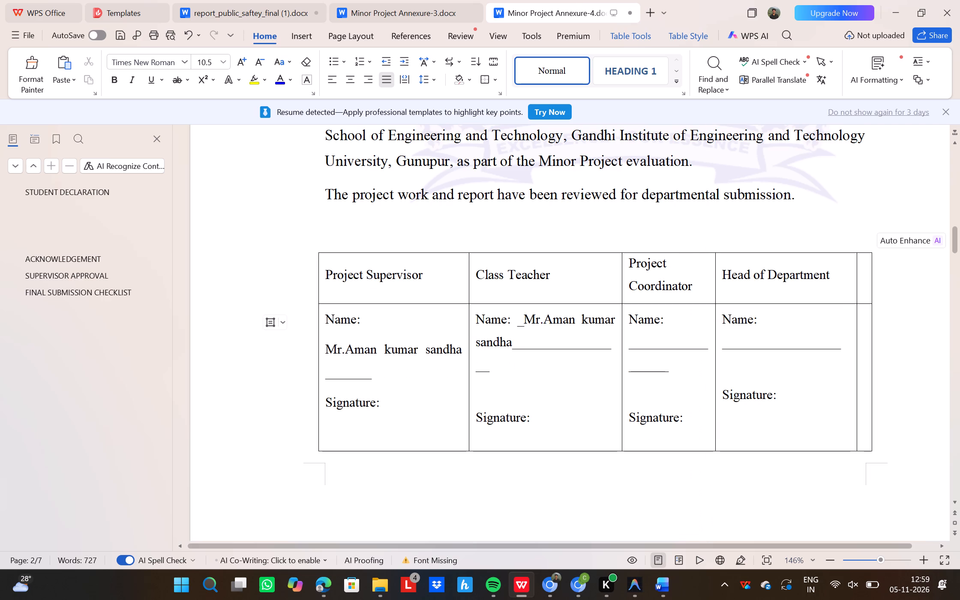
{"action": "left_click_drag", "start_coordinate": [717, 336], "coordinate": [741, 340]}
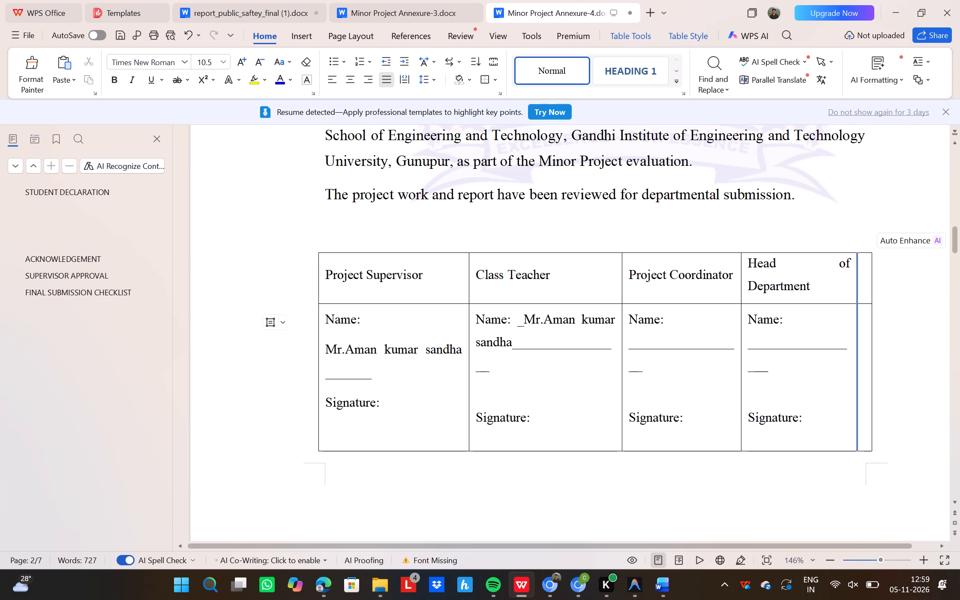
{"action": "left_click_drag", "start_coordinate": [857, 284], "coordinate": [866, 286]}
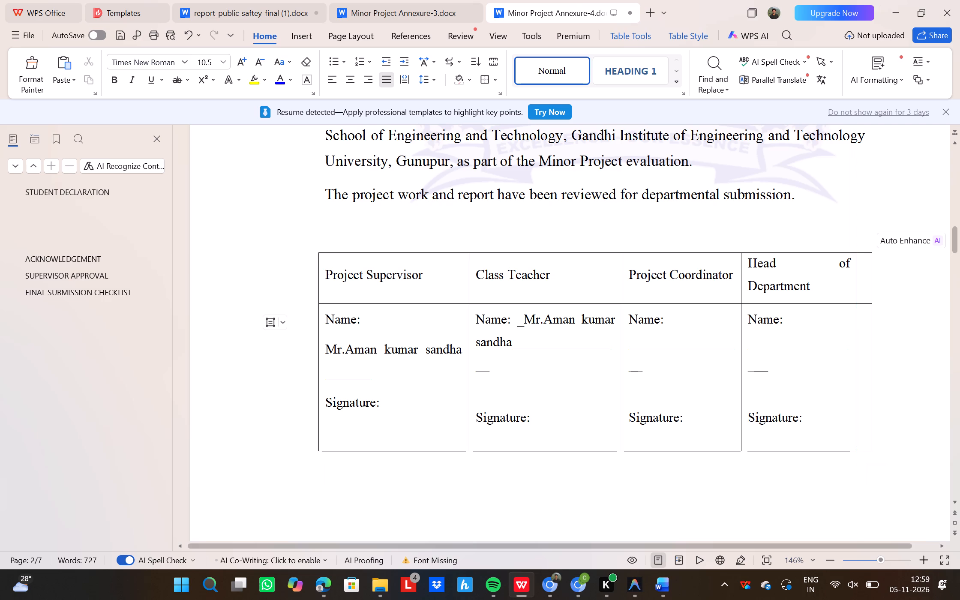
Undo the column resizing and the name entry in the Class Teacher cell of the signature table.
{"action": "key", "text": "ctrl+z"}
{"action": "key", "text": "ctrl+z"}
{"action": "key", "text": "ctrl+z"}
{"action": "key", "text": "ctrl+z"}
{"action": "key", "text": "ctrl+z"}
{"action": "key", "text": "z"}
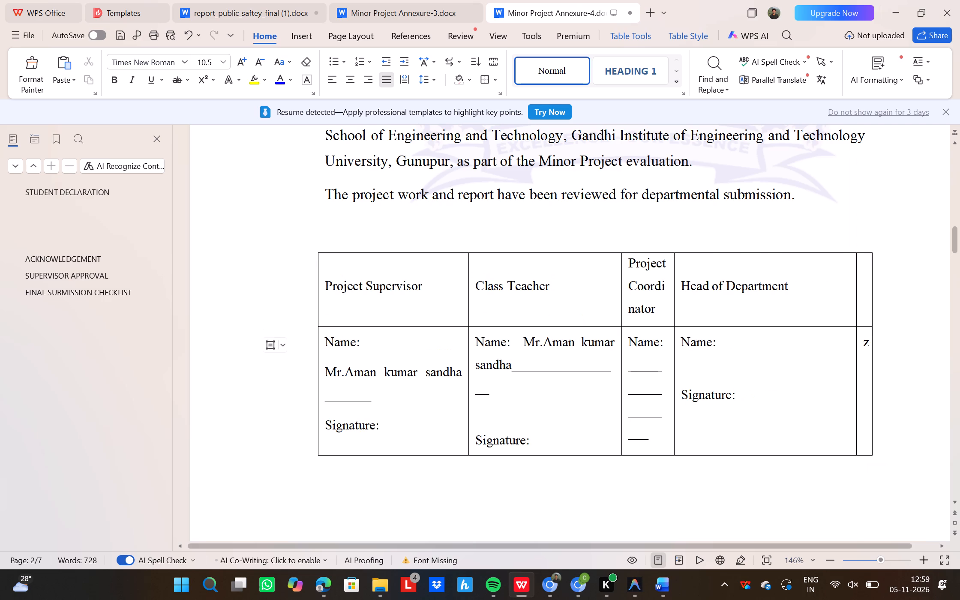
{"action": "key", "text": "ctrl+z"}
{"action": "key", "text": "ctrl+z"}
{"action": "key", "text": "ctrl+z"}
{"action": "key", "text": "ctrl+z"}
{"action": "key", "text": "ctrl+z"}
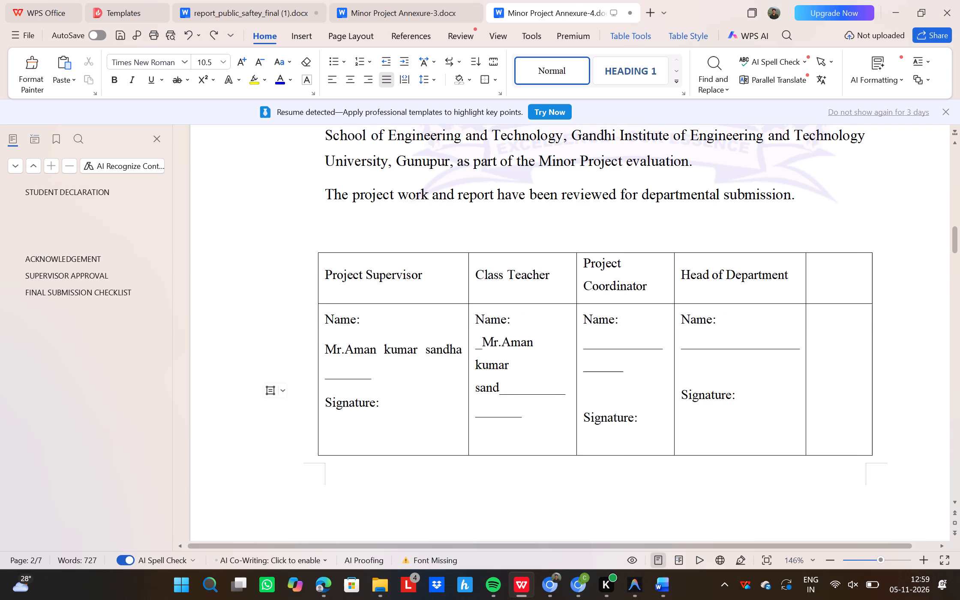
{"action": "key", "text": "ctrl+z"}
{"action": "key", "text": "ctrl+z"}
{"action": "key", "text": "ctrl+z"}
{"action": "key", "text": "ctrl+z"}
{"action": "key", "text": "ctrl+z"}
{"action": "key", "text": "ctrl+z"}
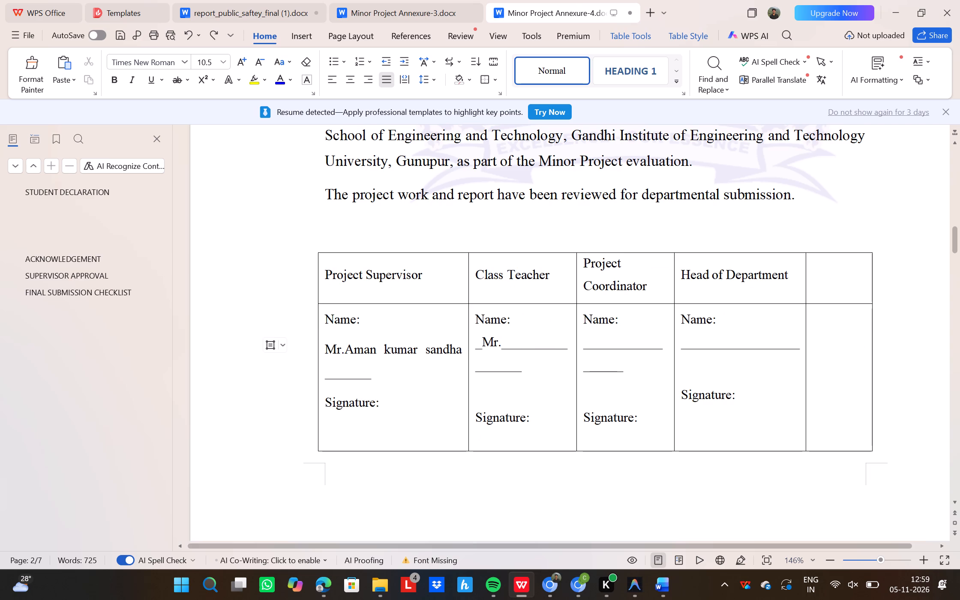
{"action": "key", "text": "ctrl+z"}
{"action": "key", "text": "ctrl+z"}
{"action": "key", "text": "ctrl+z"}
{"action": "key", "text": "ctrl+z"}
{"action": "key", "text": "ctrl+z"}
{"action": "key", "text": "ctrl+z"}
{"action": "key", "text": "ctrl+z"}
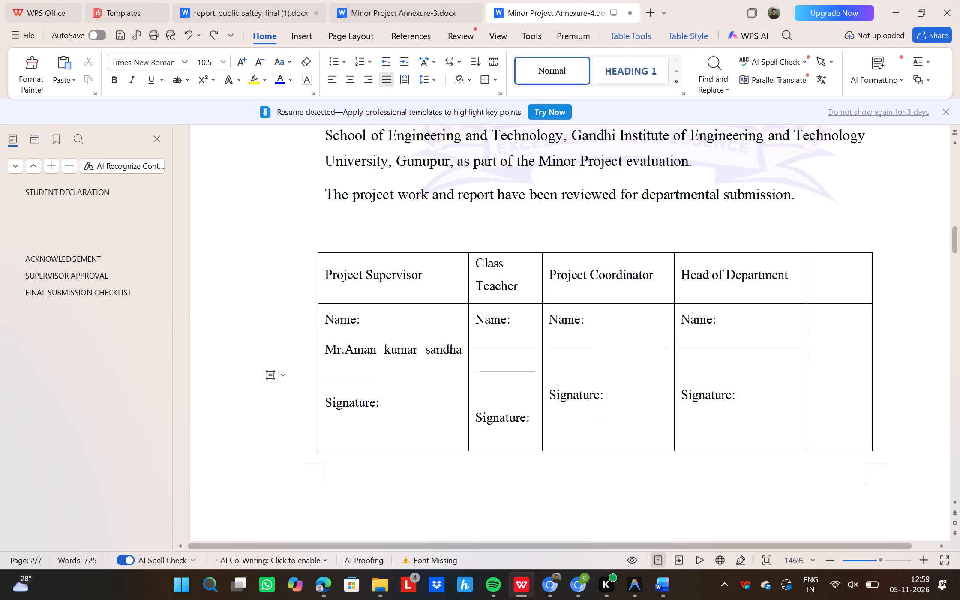
Undo the earlier signature table edits back to four equal columns with the full underscore line in the Project Supervisor cell.
{"action": "key", "text": "ctrl+z"}
{"action": "key", "text": "ctrl+z"}
{"action": "key", "text": "ctrl+z"}
{"action": "key", "text": "ctrl+z"}
{"action": "key", "text": "ctrl+z"}
{"action": "key", "text": "ctrl+z"}
{"action": "key", "text": "ctrl+z"}
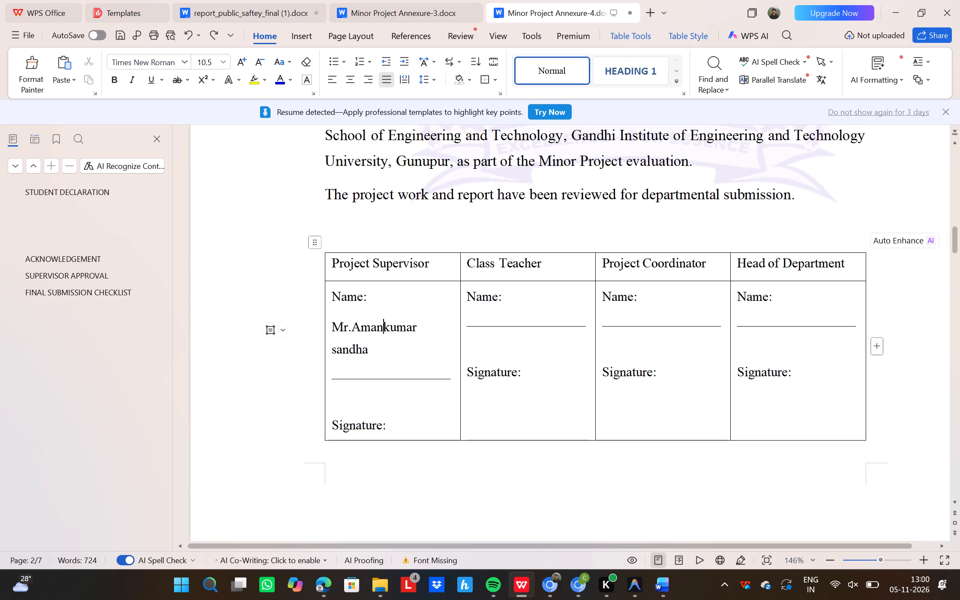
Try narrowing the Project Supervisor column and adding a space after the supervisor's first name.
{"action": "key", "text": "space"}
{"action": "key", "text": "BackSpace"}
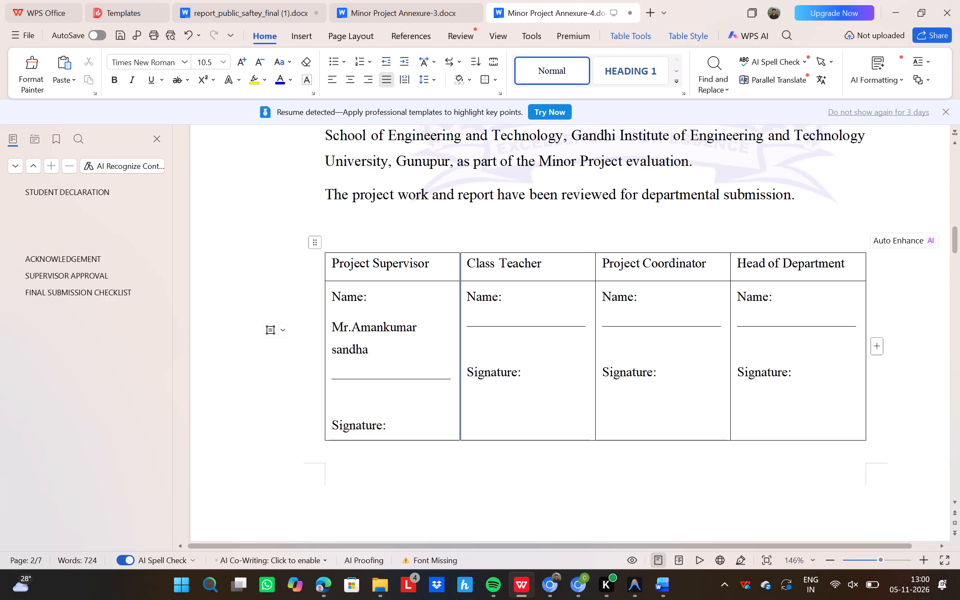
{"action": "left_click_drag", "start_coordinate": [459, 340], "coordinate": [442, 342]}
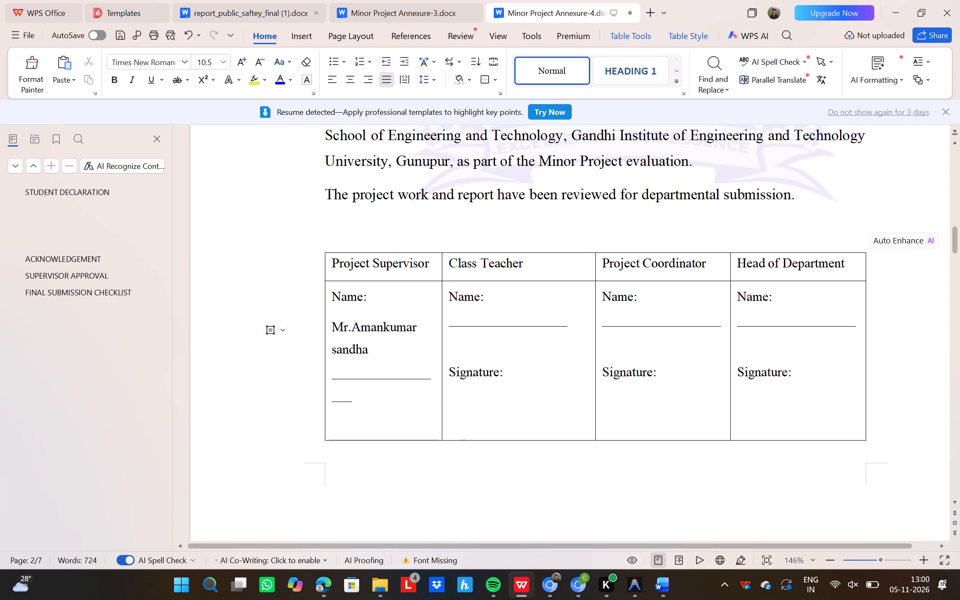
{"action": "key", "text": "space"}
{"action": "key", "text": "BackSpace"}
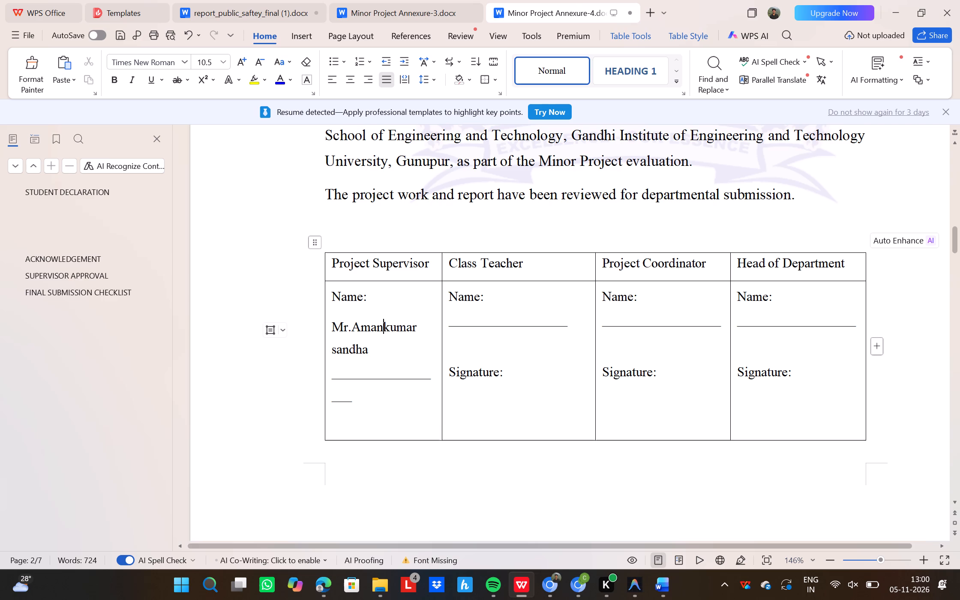
Undo all remaining edits in the signature table until the Project Supervisor's name line is blank with its original underscores.
{"action": "key", "text": "ctrl+z"}
{"action": "key", "text": "ctrl+z"}
{"action": "key", "text": "ctrl+z"}
{"action": "key", "text": "ctrl+z"}
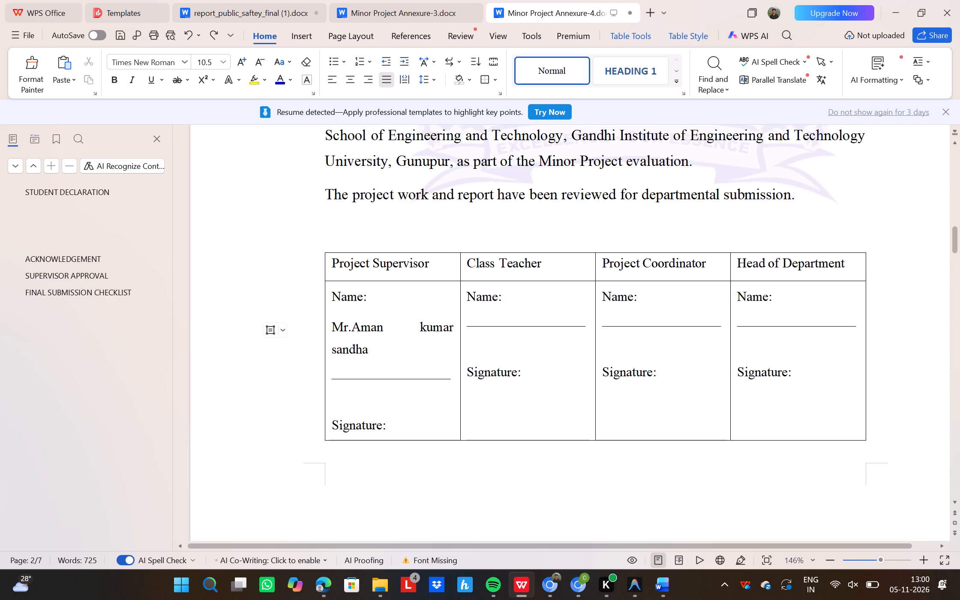
{"action": "key", "text": "ctrl+z"}
{"action": "key", "text": "ctrl+z"}
{"action": "key", "text": "ctrl+z"}
{"action": "key", "text": "ctrl+z"}
{"action": "key", "text": "ctrl+z"}
{"action": "key", "text": "ctrl+z"}
{"action": "key", "text": "ctrl+z"}
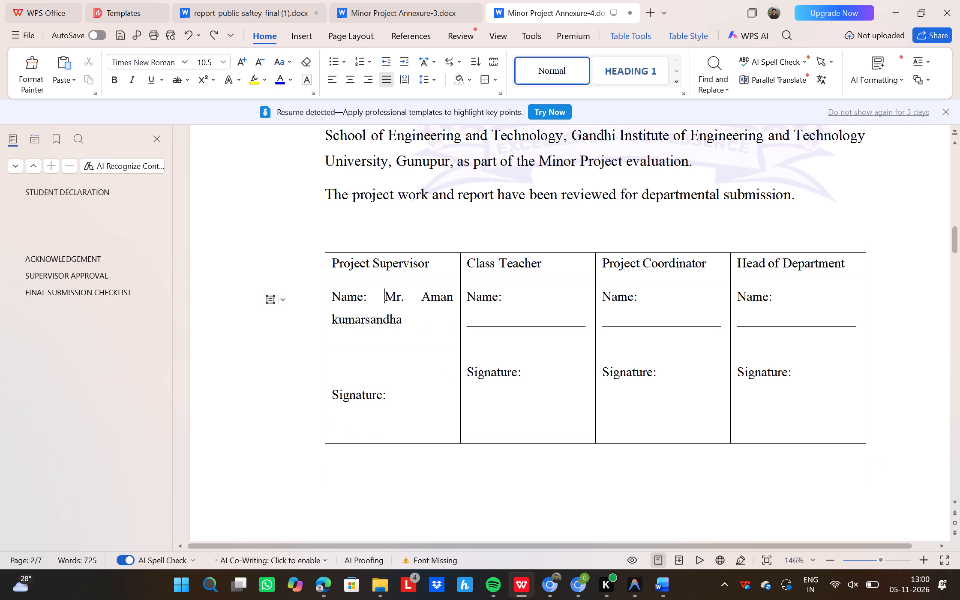
{"action": "key", "text": "ctrl+z"}
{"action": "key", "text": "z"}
{"action": "key", "text": "ctrl+z"}
{"action": "key", "text": "ctrl+z"}
{"action": "key", "text": "ctrl+z"}
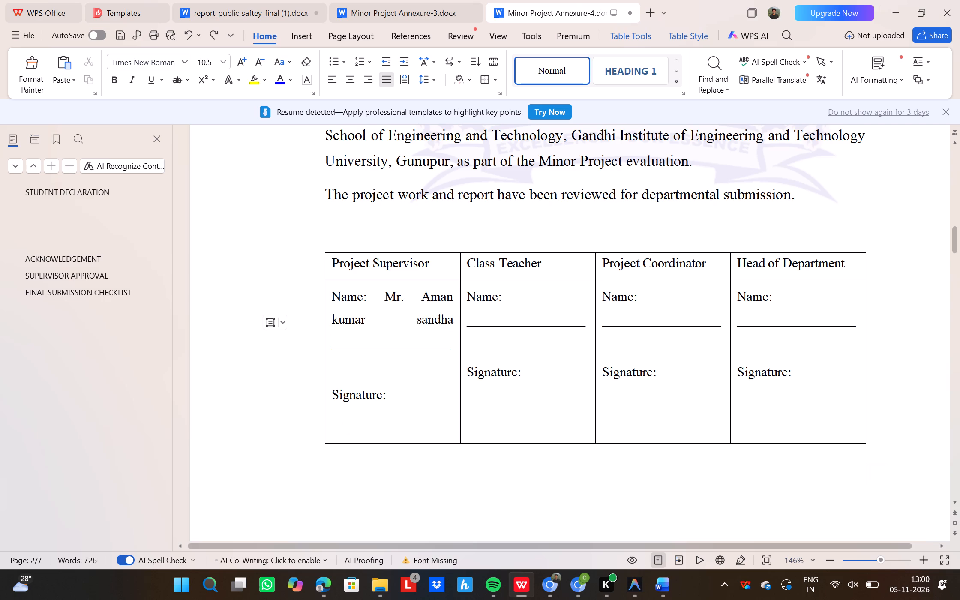
{"action": "key", "text": "ctrl+z"}
{"action": "key", "text": "ctrl+z"}
{"action": "key", "text": "ctrl+z"}
{"action": "key", "text": "ctrl+z"}
{"action": "key", "text": "ctrl+z"}
{"action": "key", "text": "ctrl+z"}
{"action": "key", "text": "ctrl+z"}
{"action": "key", "text": "ctrl+z"}
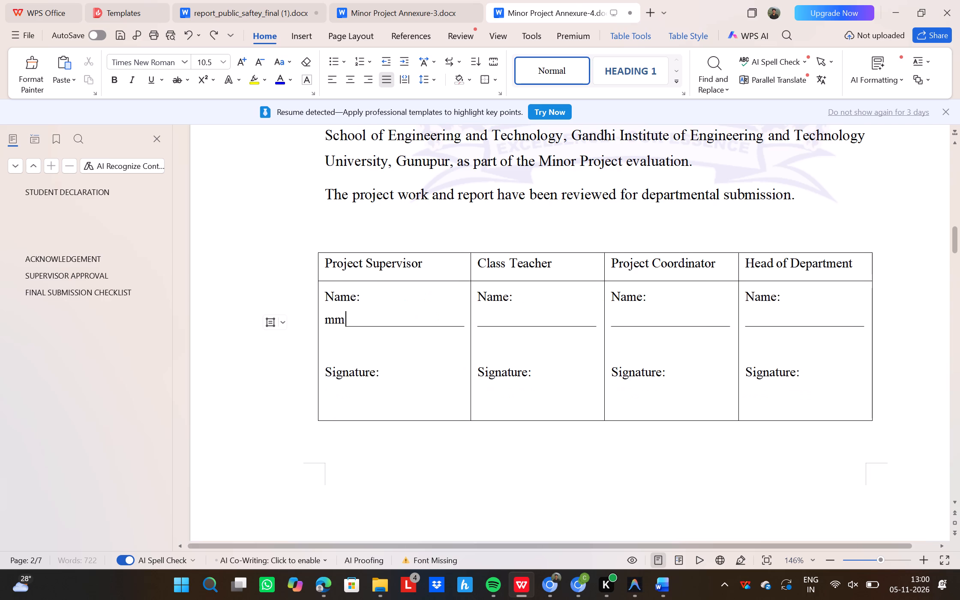
{"action": "key", "text": "ctrl+z"}
{"action": "key", "text": "ctrl+z"}
{"action": "key", "text": "ctrl+z"}
{"action": "key", "text": "ctrl+z"}
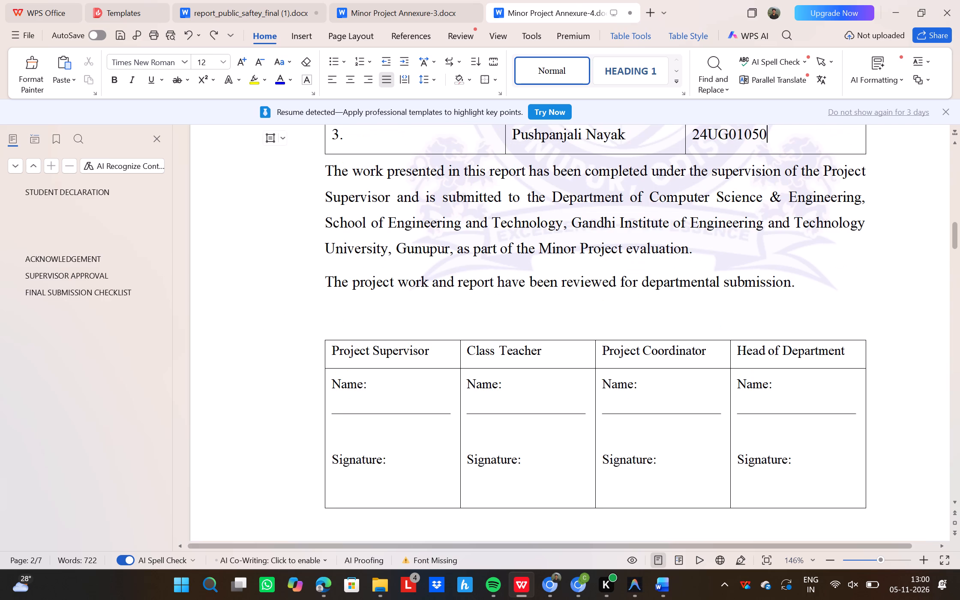
Enter "Mr." and the supervisor's first name, without a space between them, on the Project Supervisor's name line.
{"action": "left_click", "coordinate": [378, 404]}
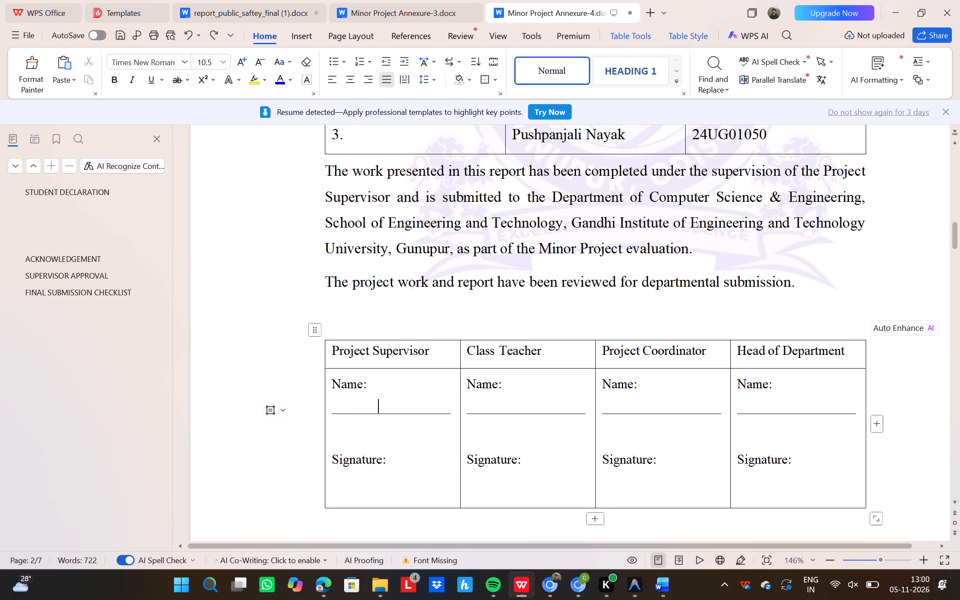
{"action": "left_click", "coordinate": [336, 410]}
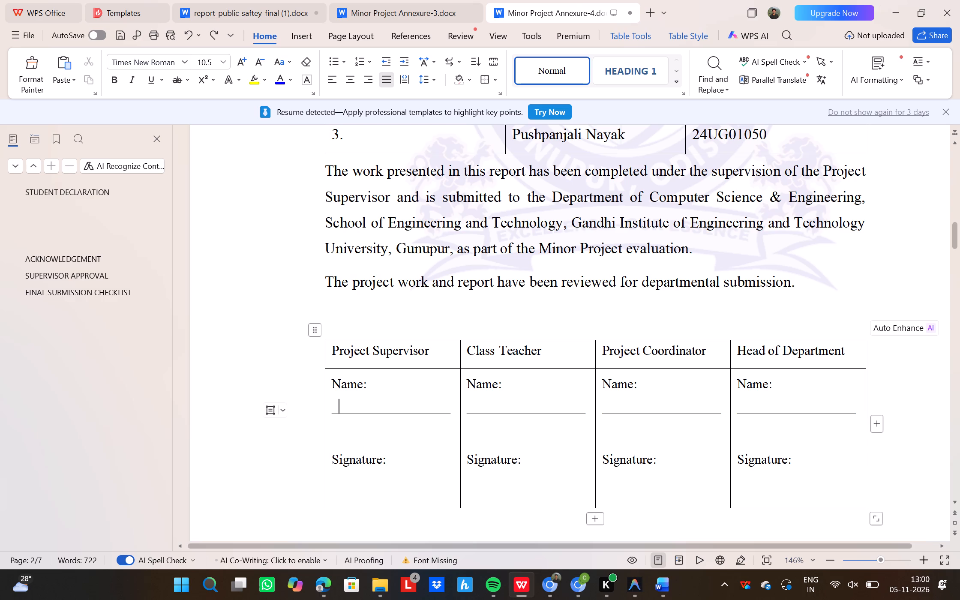
{"action": "left_click", "coordinate": [331, 408]}
{"action": "left_click", "coordinate": [337, 408]}
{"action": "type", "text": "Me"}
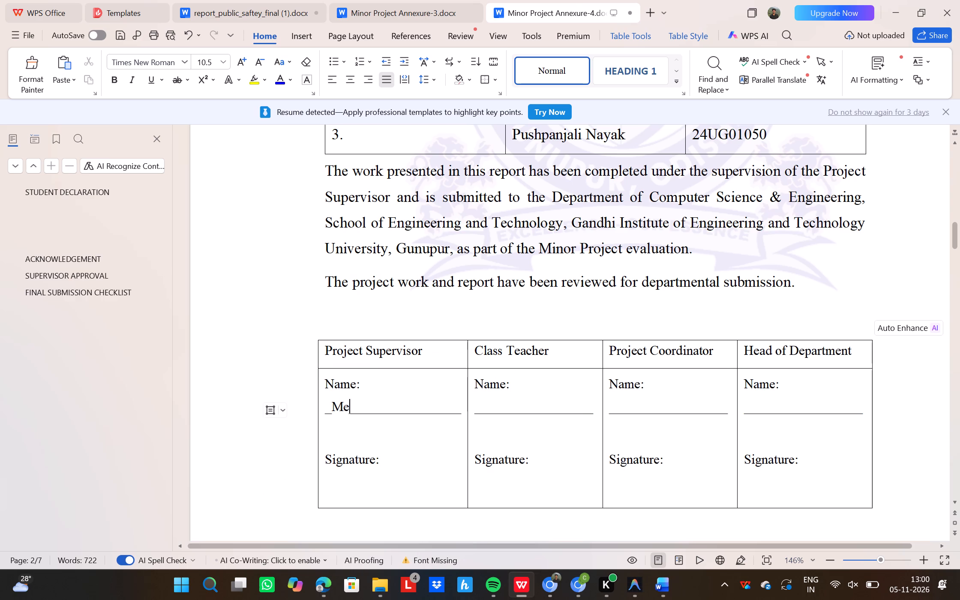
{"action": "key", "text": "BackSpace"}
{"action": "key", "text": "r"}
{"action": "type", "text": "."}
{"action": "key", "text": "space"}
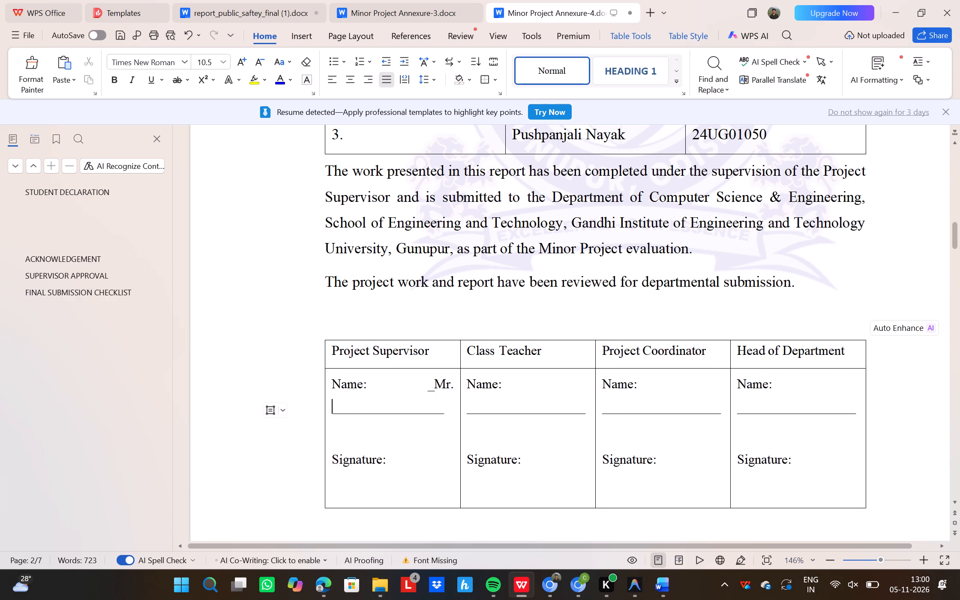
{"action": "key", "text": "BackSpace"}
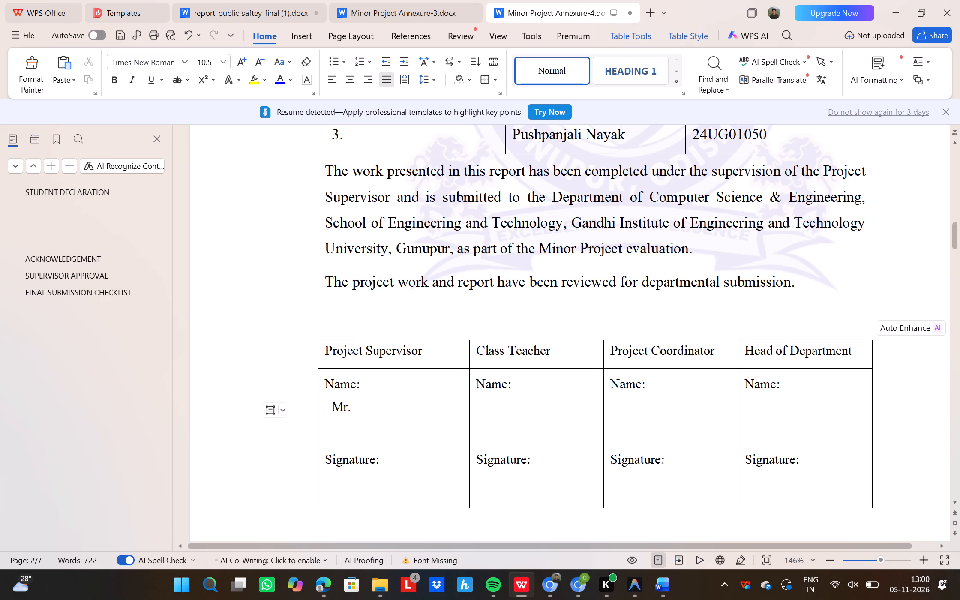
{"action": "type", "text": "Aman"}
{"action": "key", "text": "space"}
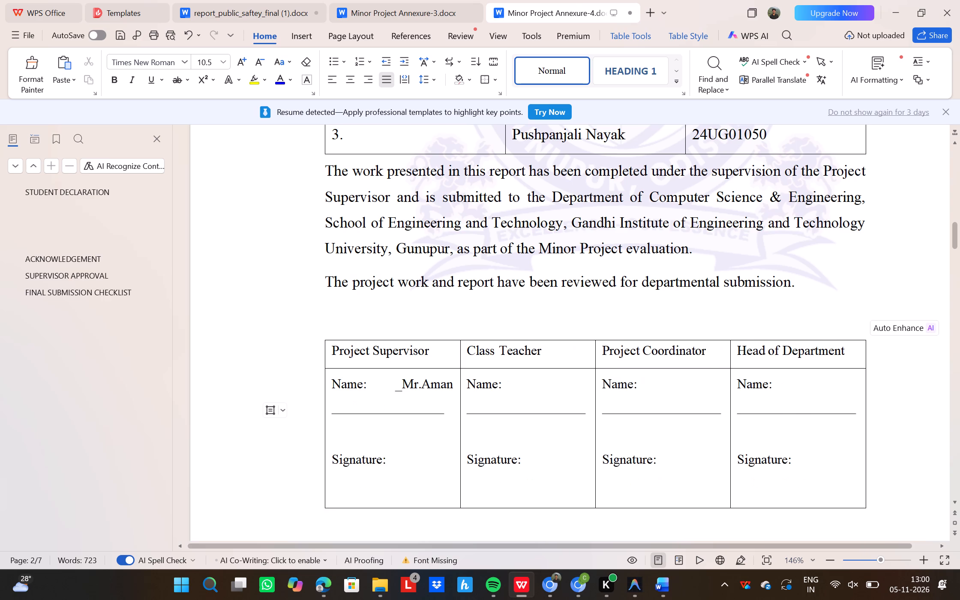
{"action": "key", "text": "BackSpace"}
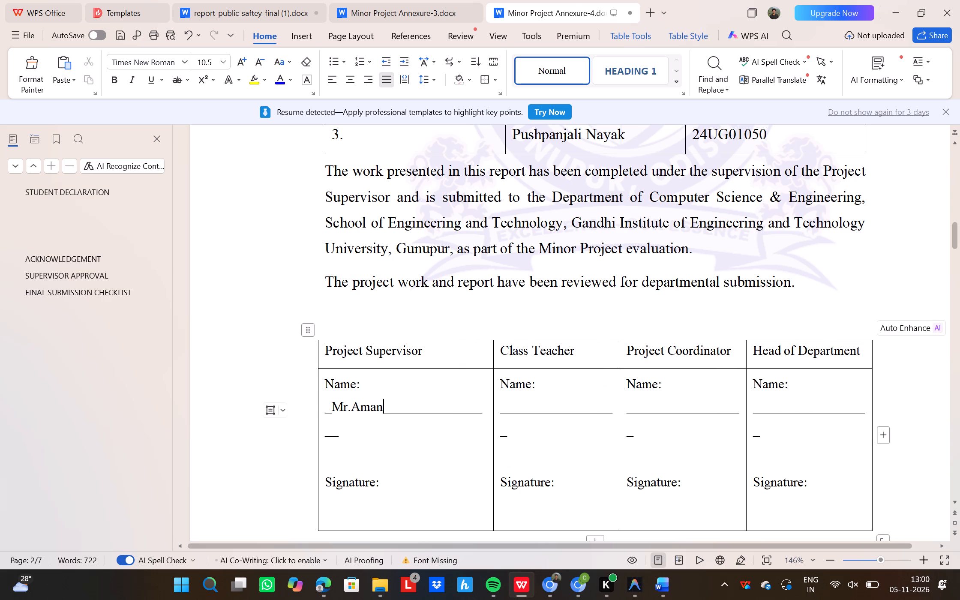
Remove the underscore in front of "Mr." on the Project Supervisor's name line.
{"action": "left_click", "coordinate": [330, 410]}
{"action": "key", "text": "BackSpace"}
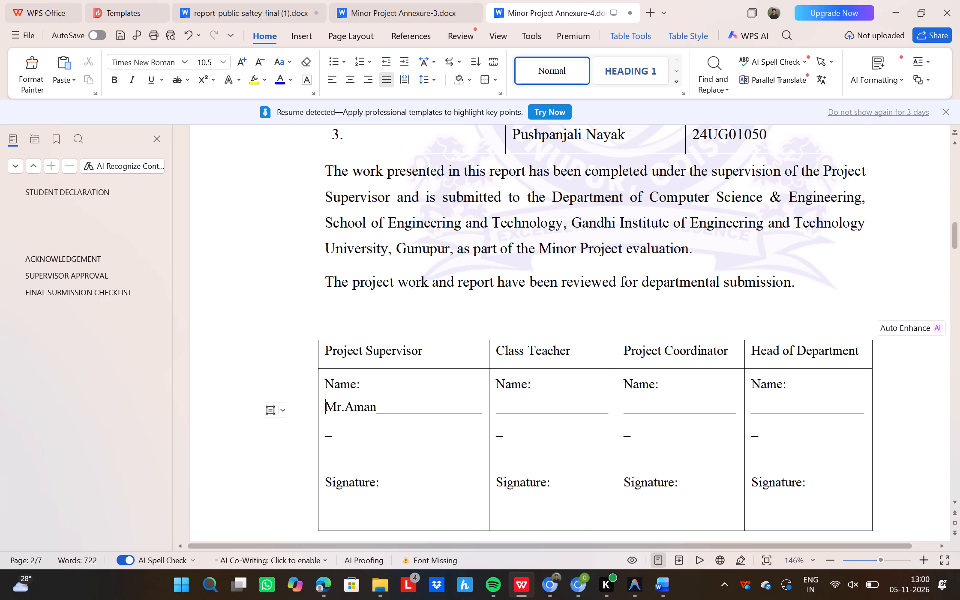
Append the supervisor's middle name directly to the first name, followed by a space and the surname, in lowercase.
{"action": "key", "text": "Right"}
{"action": "key", "text": "Right"}
{"action": "key", "text": "Right"}
{"action": "key", "text": "Right"}
{"action": "key", "text": "Right"}
{"action": "key", "text": "Right"}
{"action": "key", "text": "Right"}
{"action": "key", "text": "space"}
{"action": "key", "text": "BackSpace"}
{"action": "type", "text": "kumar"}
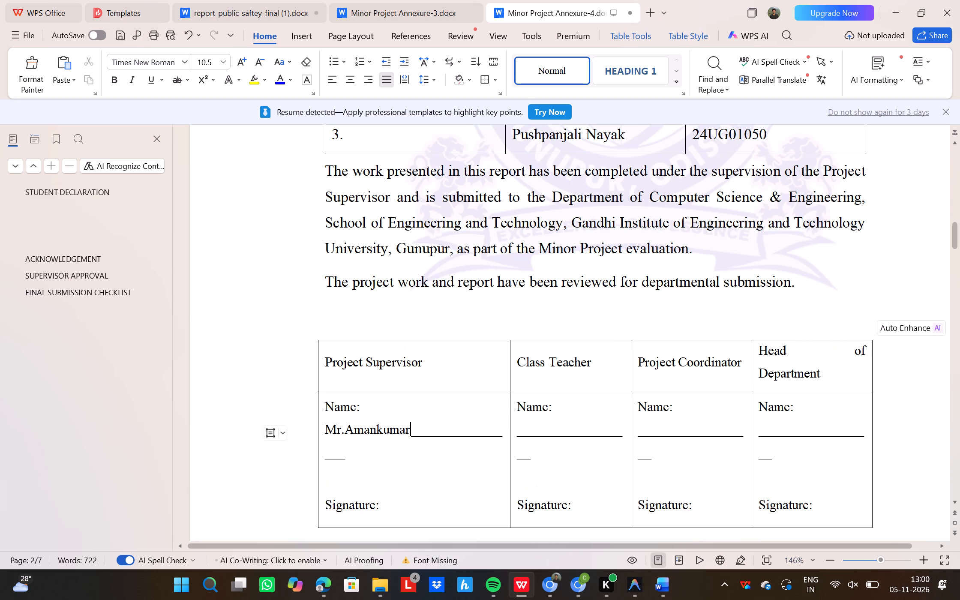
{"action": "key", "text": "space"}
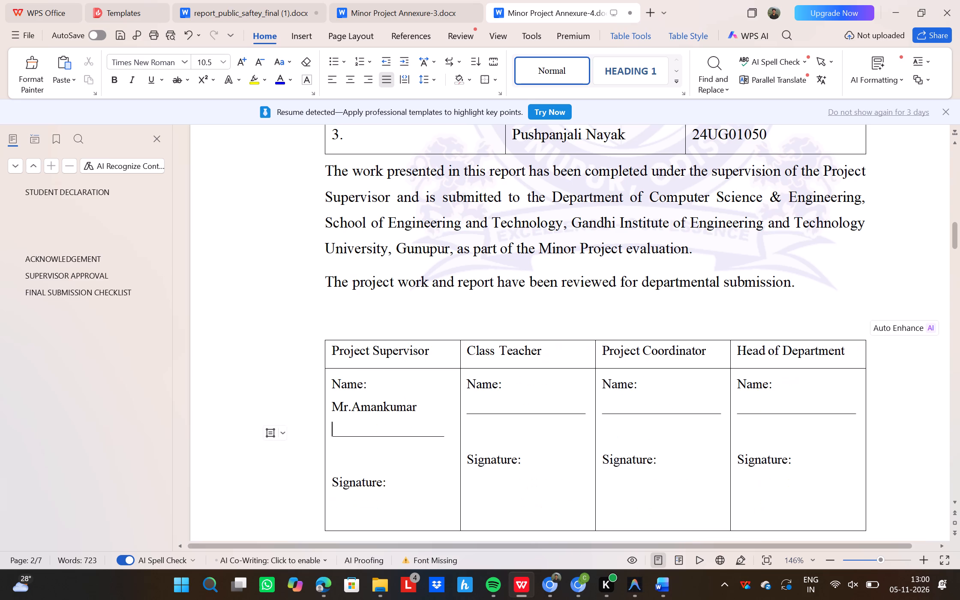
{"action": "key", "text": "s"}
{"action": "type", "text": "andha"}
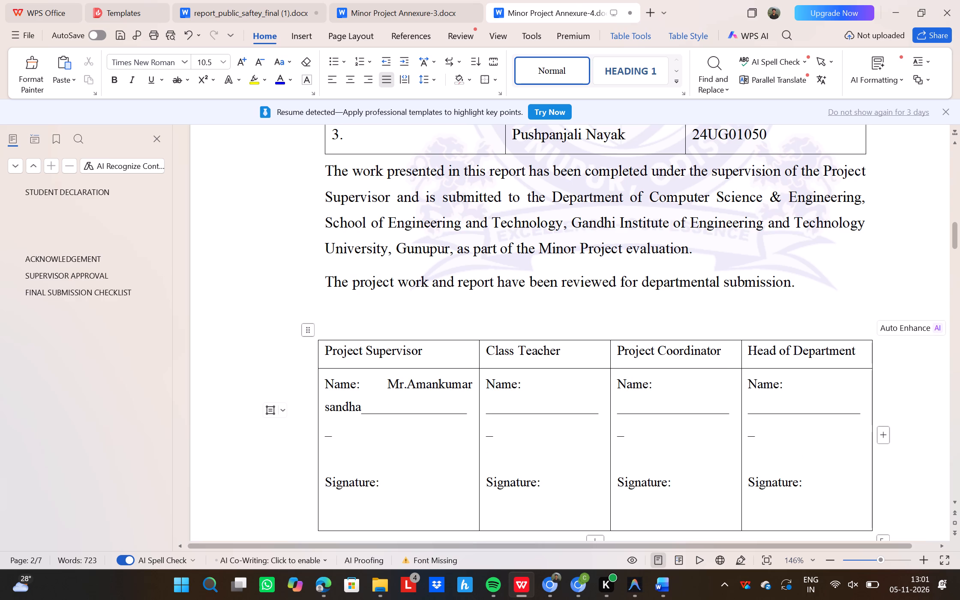
Narrow the Project Supervisor column of the signature table slightly, widening the Class Teacher column.
{"action": "left_click_drag", "start_coordinate": [479, 410], "coordinate": [468, 416]}
{"action": "left_click_drag", "start_coordinate": [468, 416], "coordinate": [465, 416]}
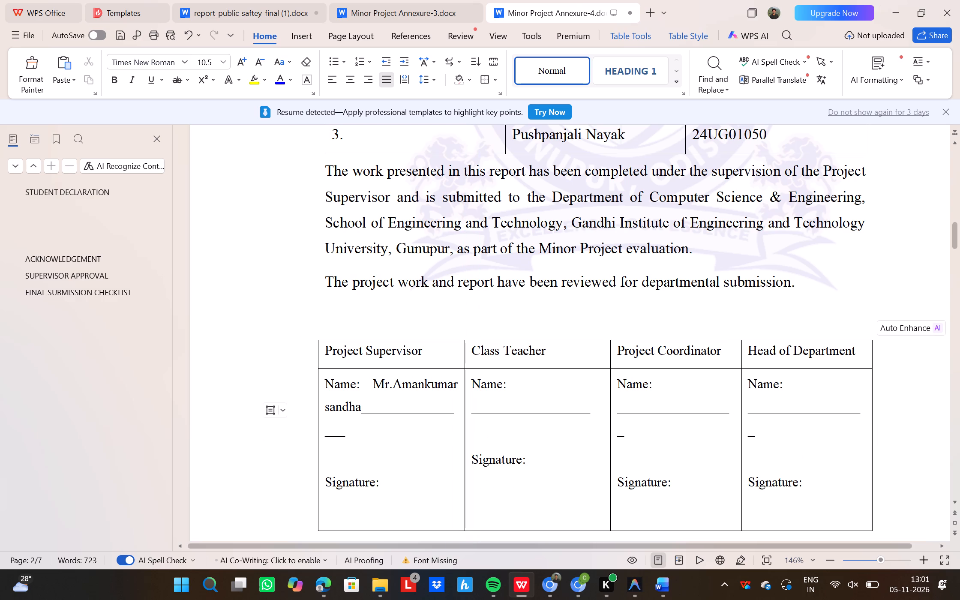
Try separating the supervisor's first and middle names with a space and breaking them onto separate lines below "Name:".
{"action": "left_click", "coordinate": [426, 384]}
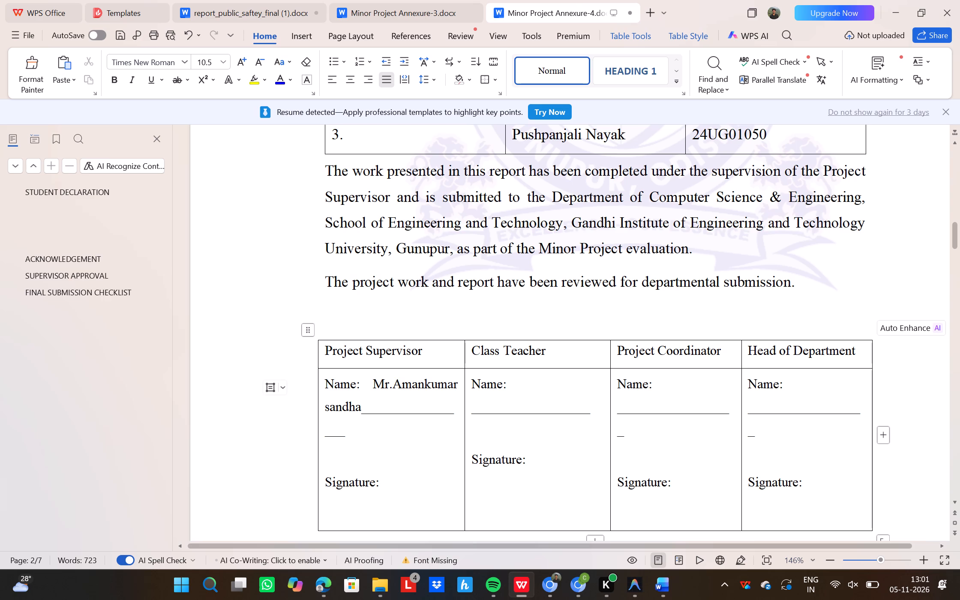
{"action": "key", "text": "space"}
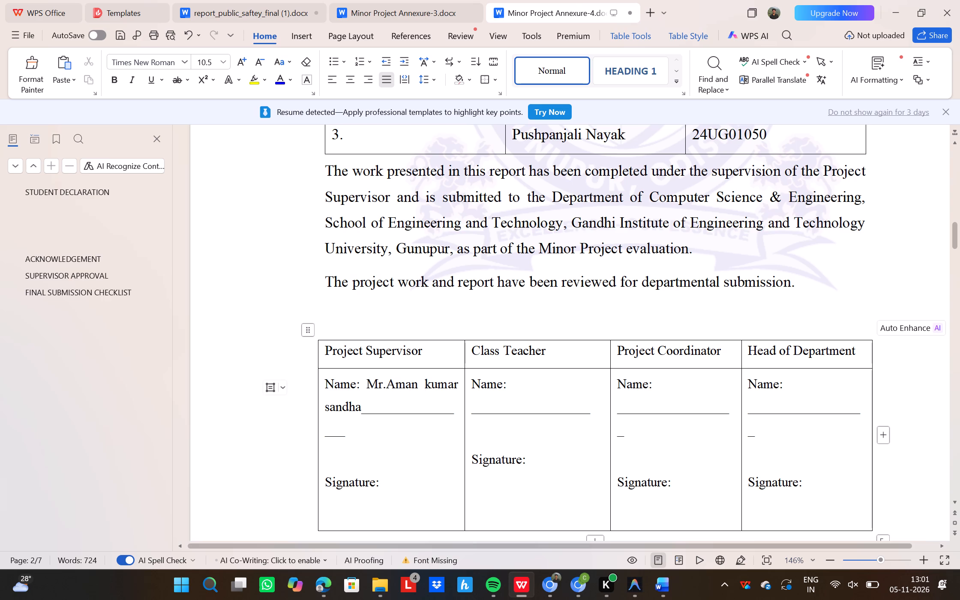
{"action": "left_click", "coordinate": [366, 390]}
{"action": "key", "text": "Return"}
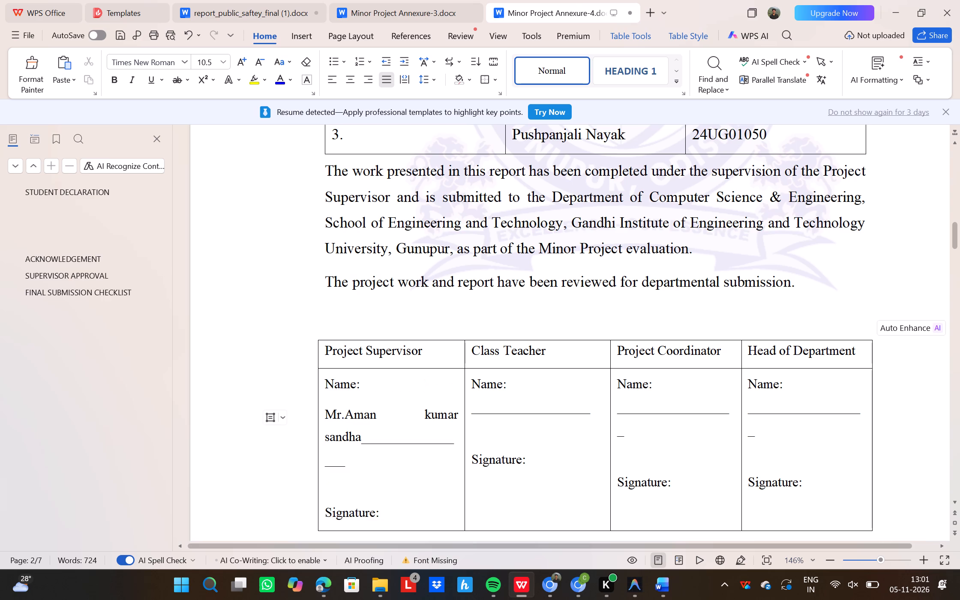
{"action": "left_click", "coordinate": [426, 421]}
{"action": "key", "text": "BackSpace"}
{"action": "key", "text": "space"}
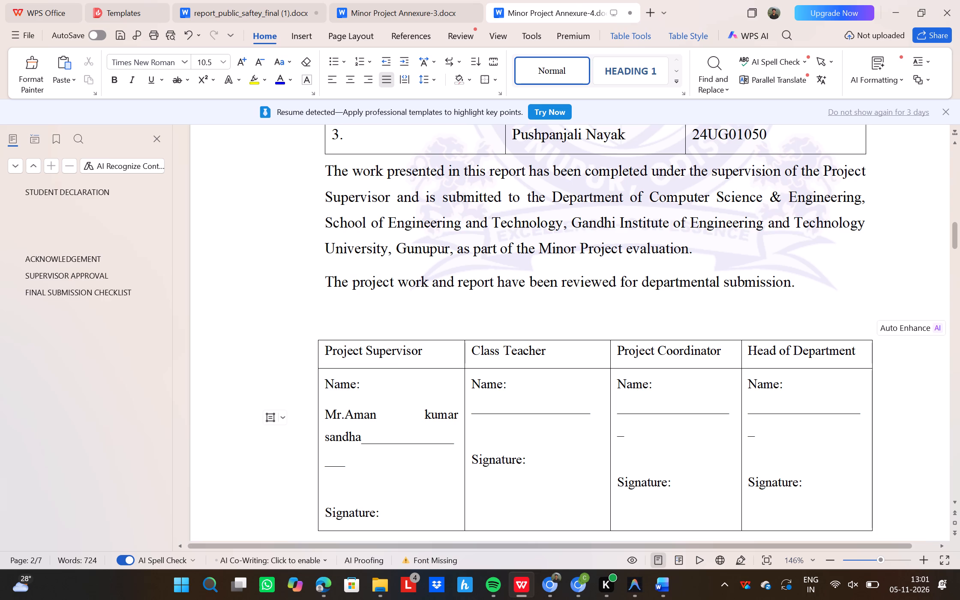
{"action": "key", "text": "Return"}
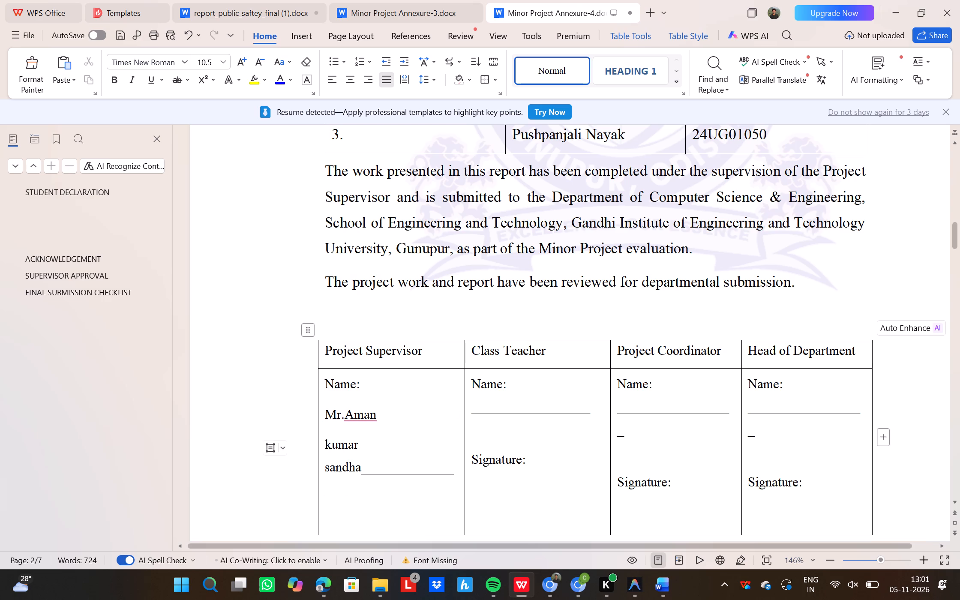
Join the supervisor's surname to the middle name without a space, with the middle name's initial capitalised.
{"action": "left_click", "coordinate": [325, 471]}
{"action": "key", "text": "BackSpace"}
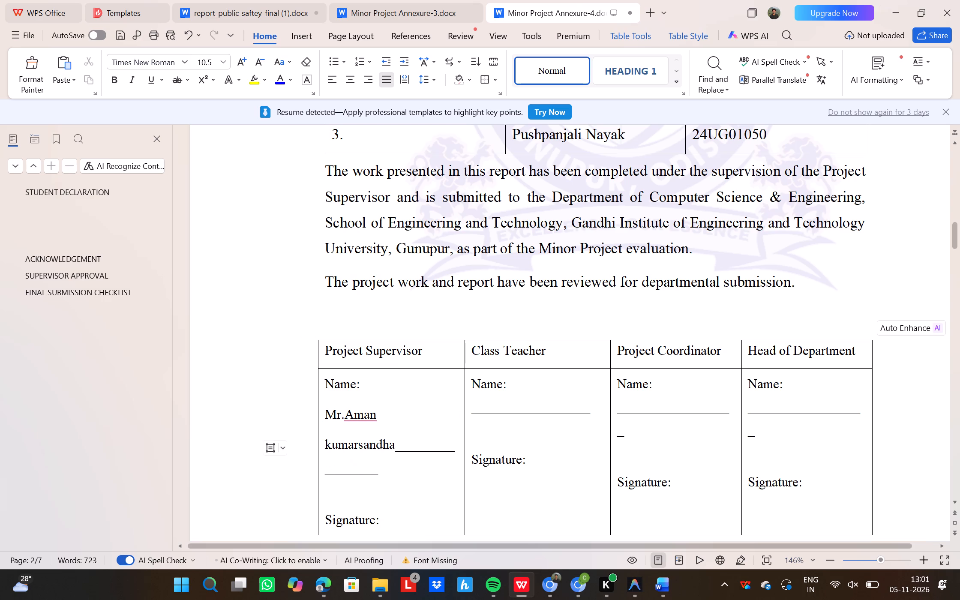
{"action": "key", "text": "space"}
{"action": "key", "text": "BackSpace"}
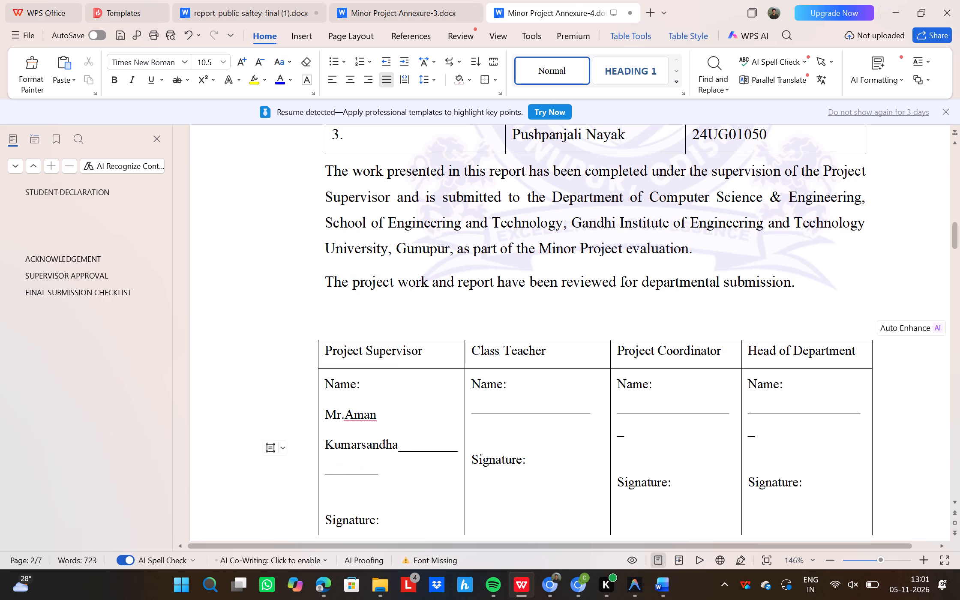
Delete the leftover underscores after the supervisor's surname, keeping only one.
{"action": "left_click", "coordinate": [370, 466]}
{"action": "key", "text": "BackSpace"}
{"action": "key", "text": "BackSpace"}
{"action": "key", "text": "BackSpace"}
{"action": "key", "text": "BackSpace"}
{"action": "key", "text": "BackSpace"}
{"action": "key", "text": "BackSpace"}
{"action": "key", "text": "BackSpace"}
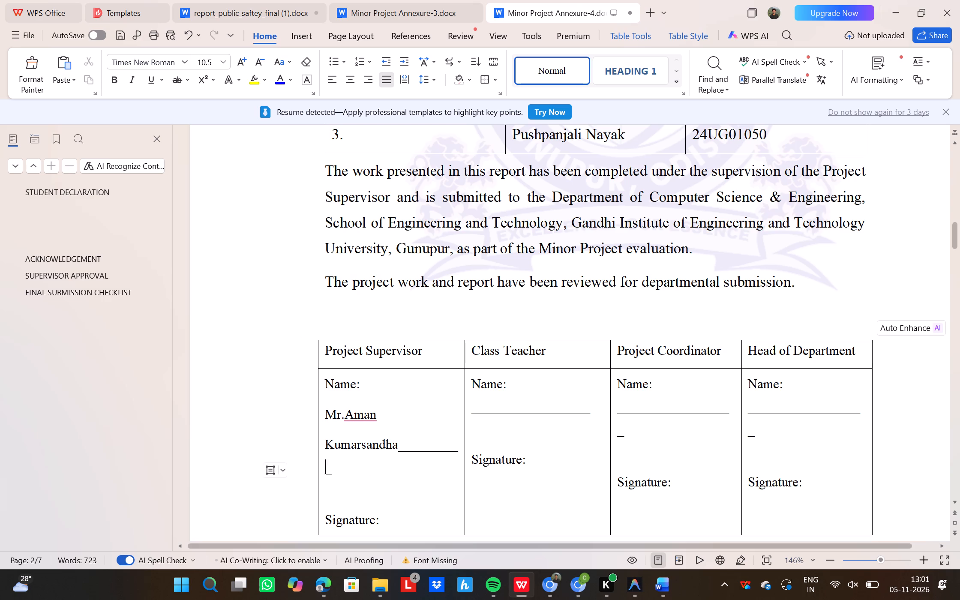
{"action": "key", "text": "BackSpace"}
{"action": "key", "text": "BackSpace"}
{"action": "key", "text": "BackSpace"}
{"action": "key", "text": "BackSpace"}
{"action": "key", "text": "BackSpace"}
{"action": "key", "text": "BackSpace"}
{"action": "key", "text": "BackSpace"}
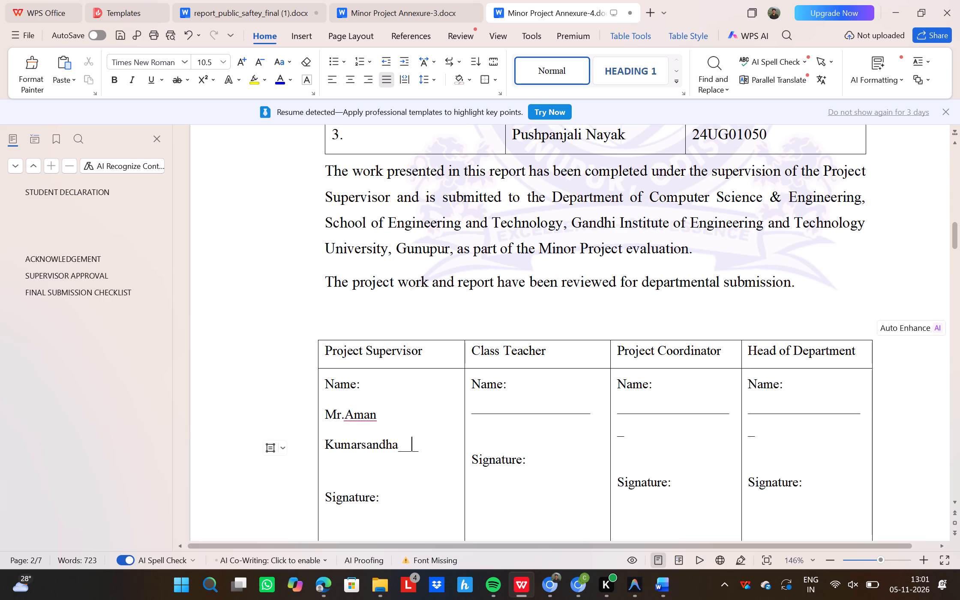
{"action": "key", "text": "BackSpace"}
{"action": "key", "text": "BackSpace"}
Capitalise the supervisor's surname and separate it from the middle name with a space.
{"action": "left_click", "coordinate": [360, 450]}
{"action": "key", "text": "Right"}
{"action": "key", "text": "BackSpace"}
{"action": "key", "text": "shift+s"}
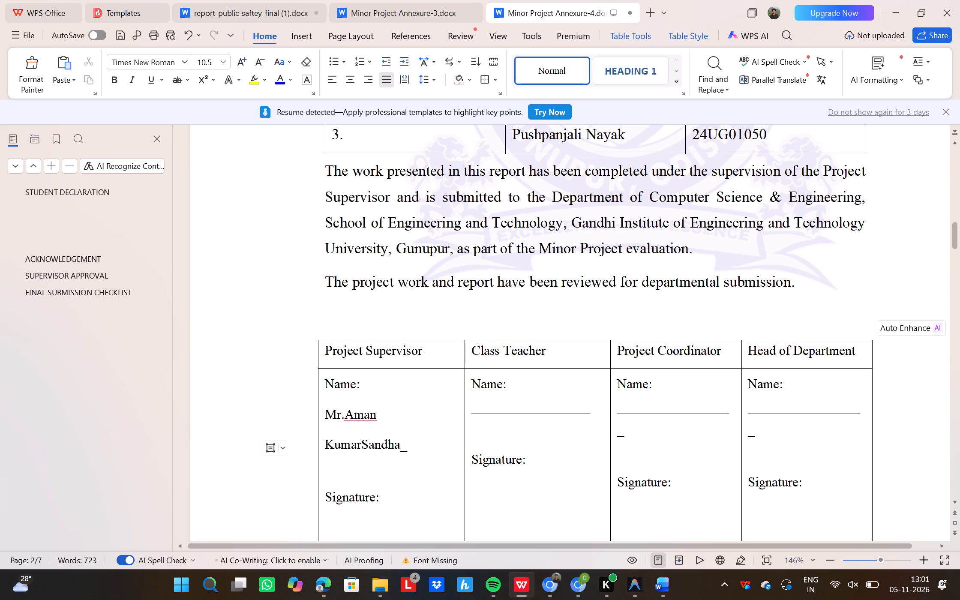
{"action": "key", "text": "Left"}
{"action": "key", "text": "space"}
Bring the supervisor's name back up beside "Name:", with one space after the label and one between first and middle names.
{"action": "left_click", "coordinate": [329, 444]}
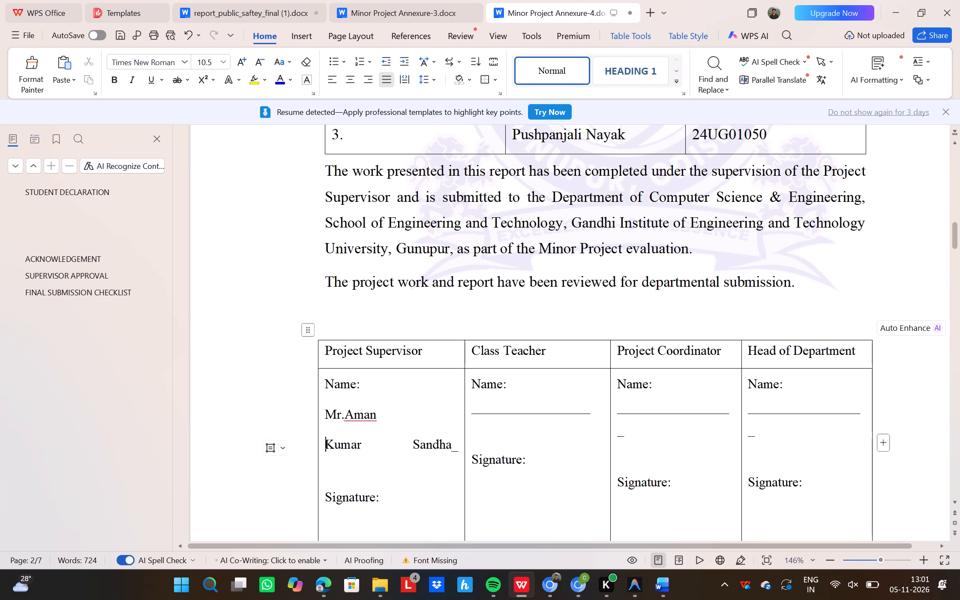
{"action": "key", "text": "BackSpace"}
{"action": "key", "text": "BackSpace"}
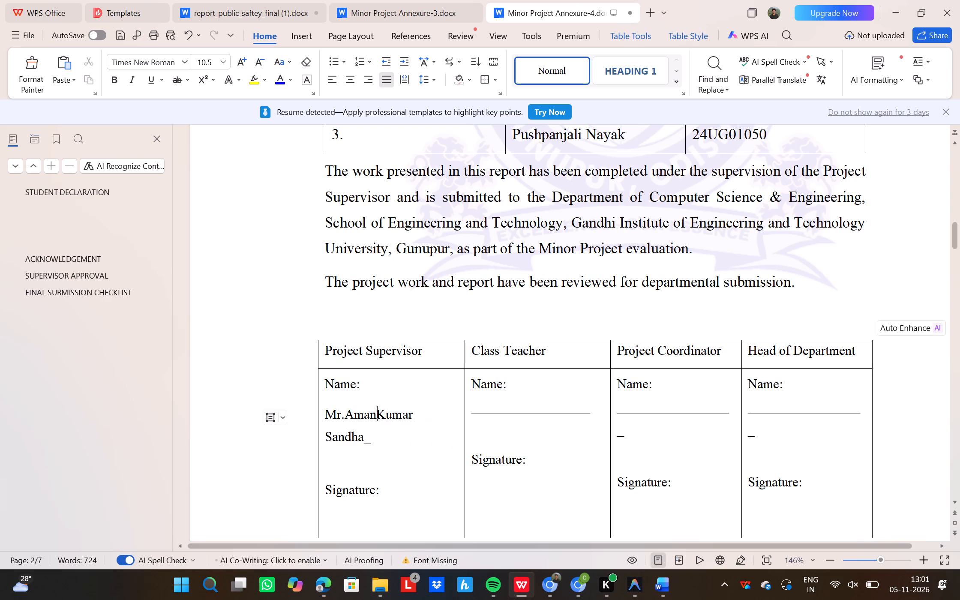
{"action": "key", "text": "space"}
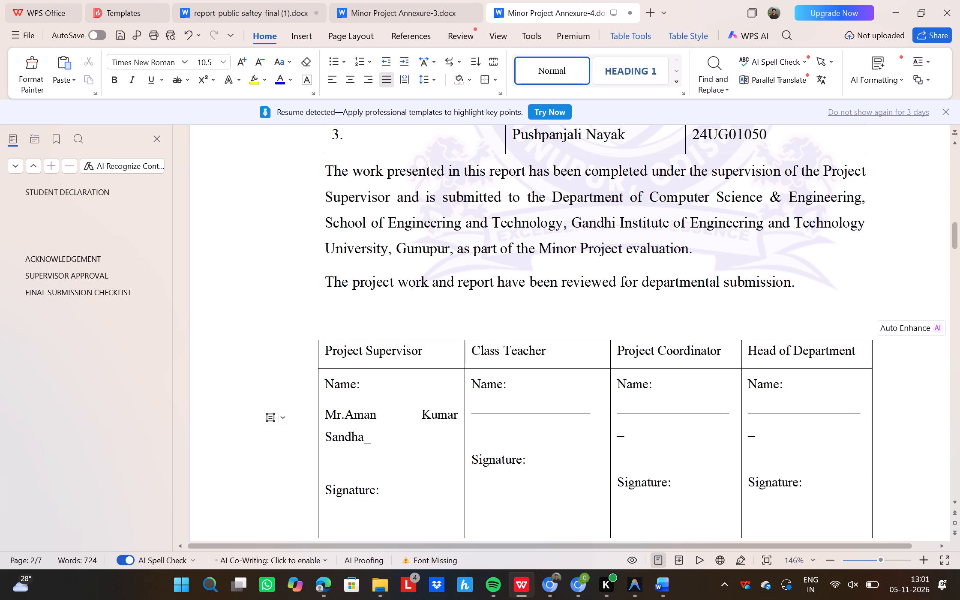
{"action": "key", "text": "BackSpace"}
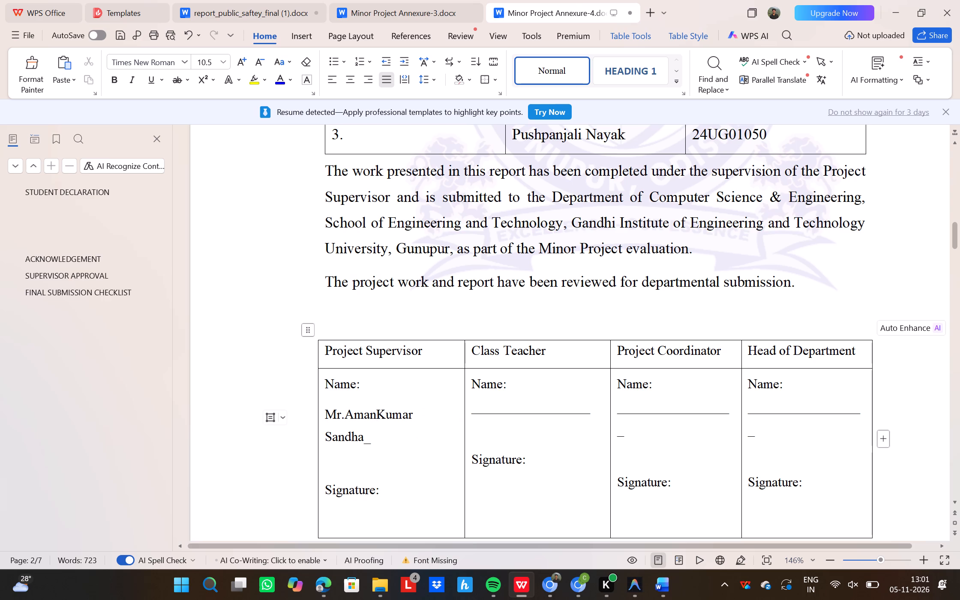
{"action": "left_click", "coordinate": [330, 413]}
{"action": "key", "text": "BackSpace"}
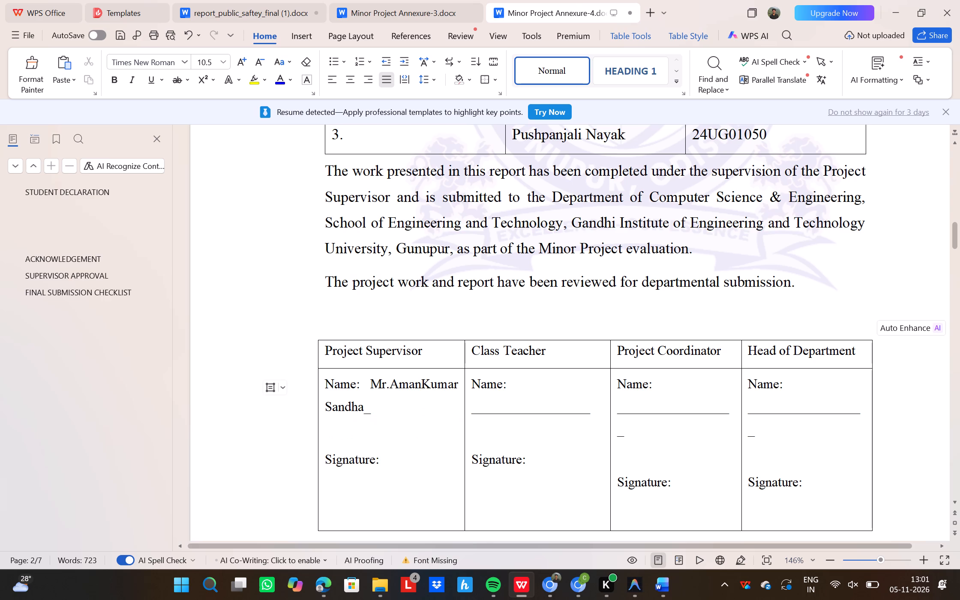
{"action": "key", "text": "BackSpace"}
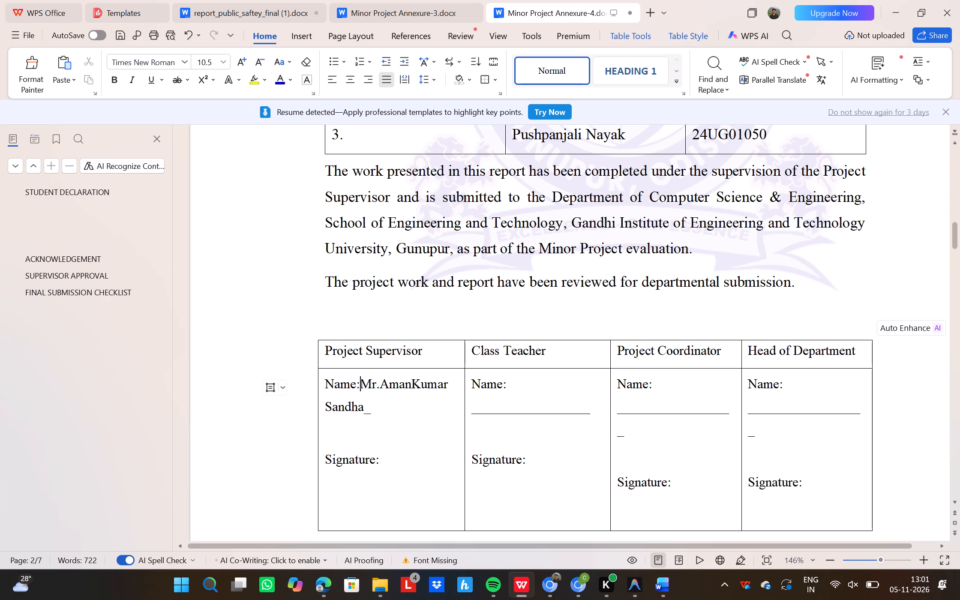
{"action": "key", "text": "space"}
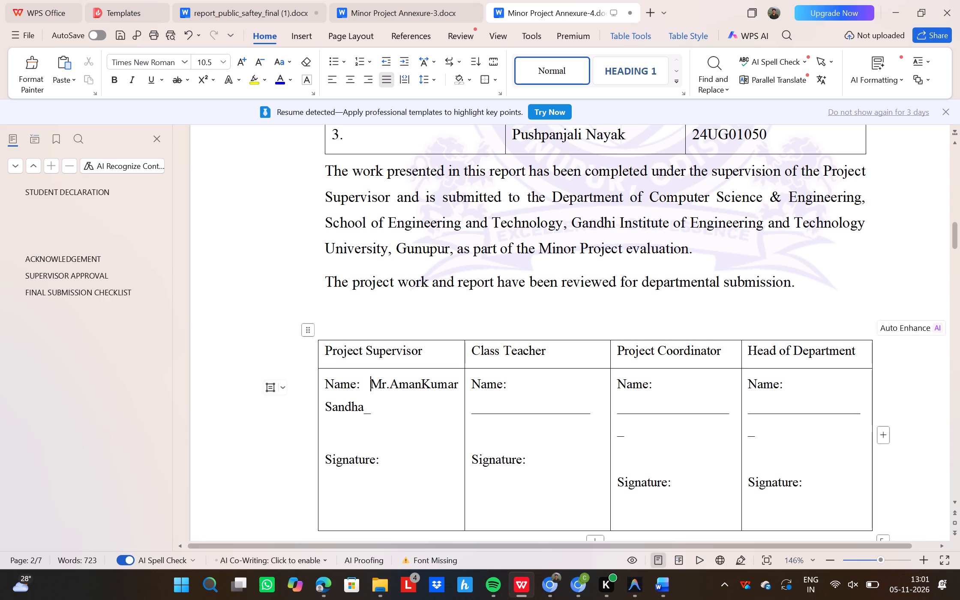
{"action": "left_click", "coordinate": [419, 384]}
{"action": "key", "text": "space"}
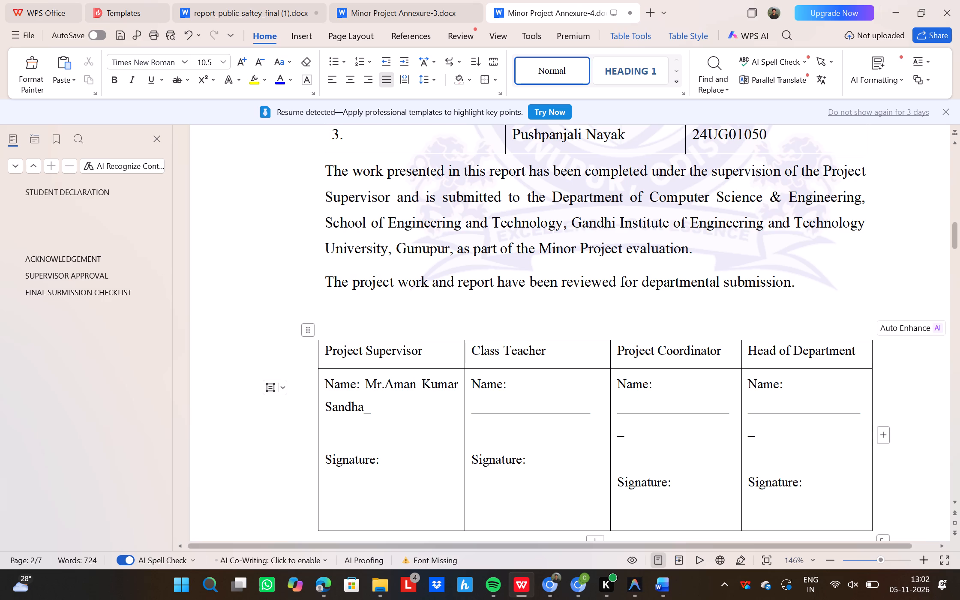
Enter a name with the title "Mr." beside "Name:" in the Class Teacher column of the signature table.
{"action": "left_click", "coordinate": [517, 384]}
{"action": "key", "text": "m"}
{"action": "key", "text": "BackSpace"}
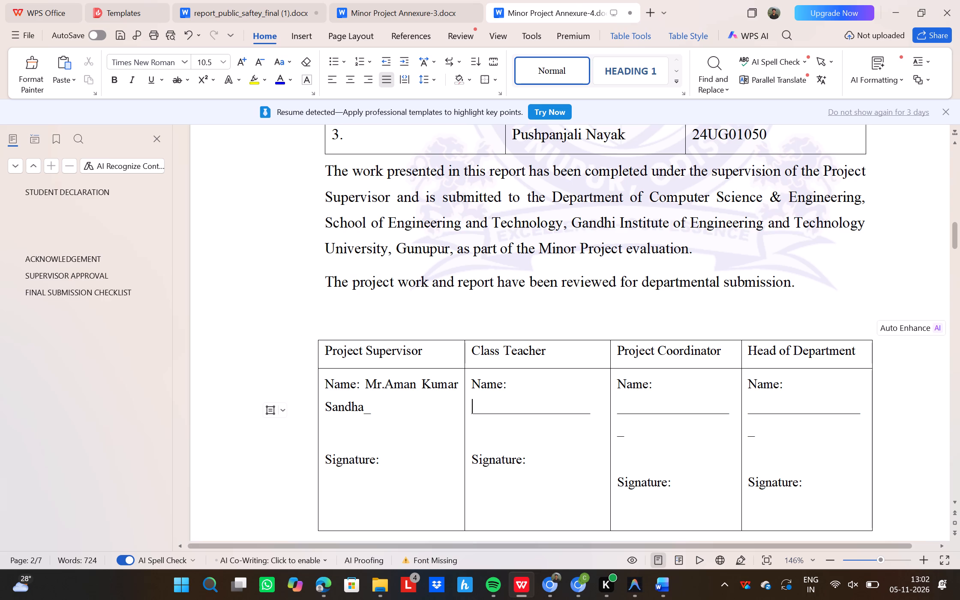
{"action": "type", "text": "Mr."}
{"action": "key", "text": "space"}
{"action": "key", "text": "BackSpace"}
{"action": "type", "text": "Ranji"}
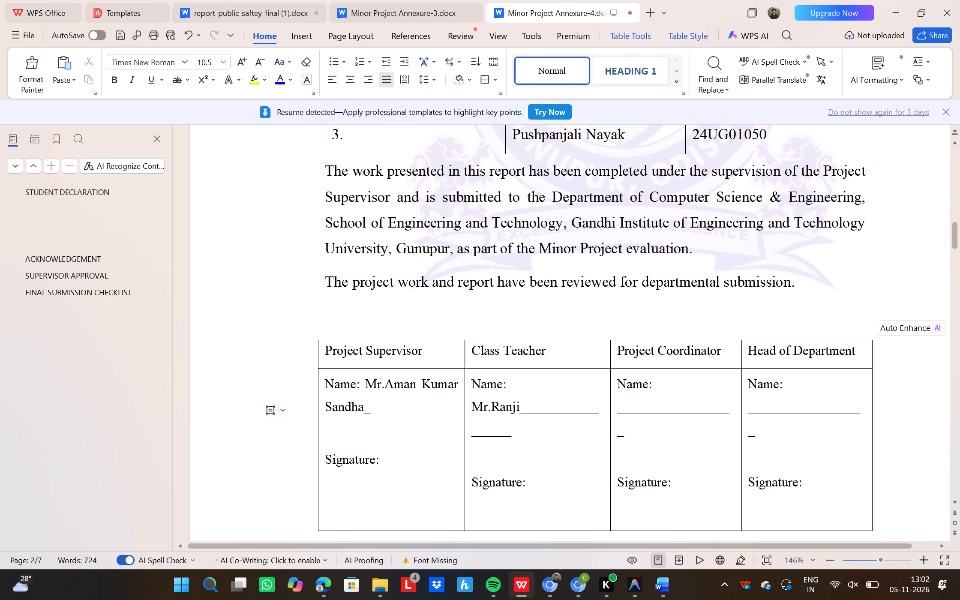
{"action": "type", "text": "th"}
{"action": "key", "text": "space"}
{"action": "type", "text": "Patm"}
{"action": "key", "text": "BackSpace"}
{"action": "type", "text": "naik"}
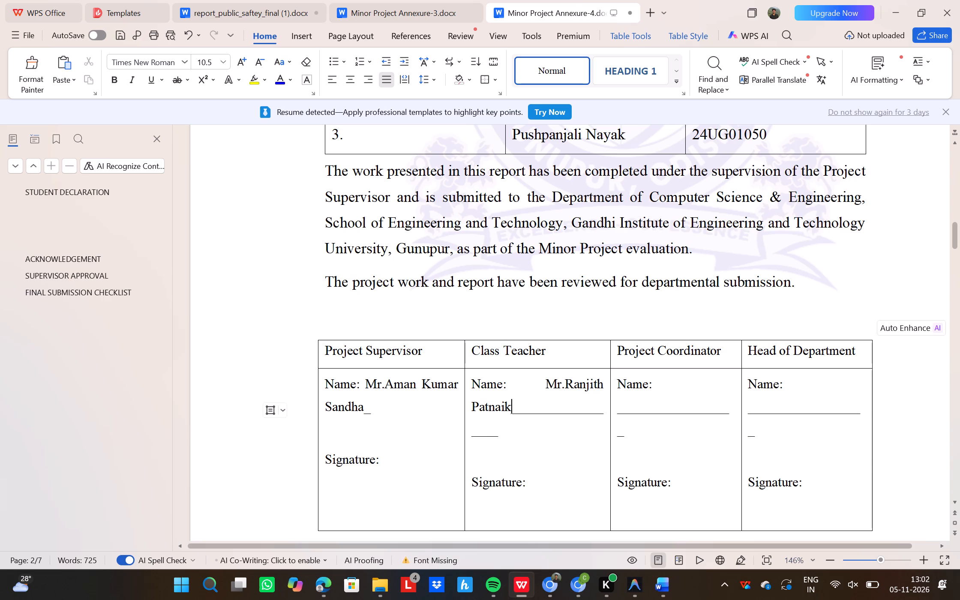
Remove the space between "Name:" and "Mr." in the Class Teacher column of the signature table.
{"action": "left_click", "coordinate": [546, 382]}
{"action": "key", "text": "BackSpace"}
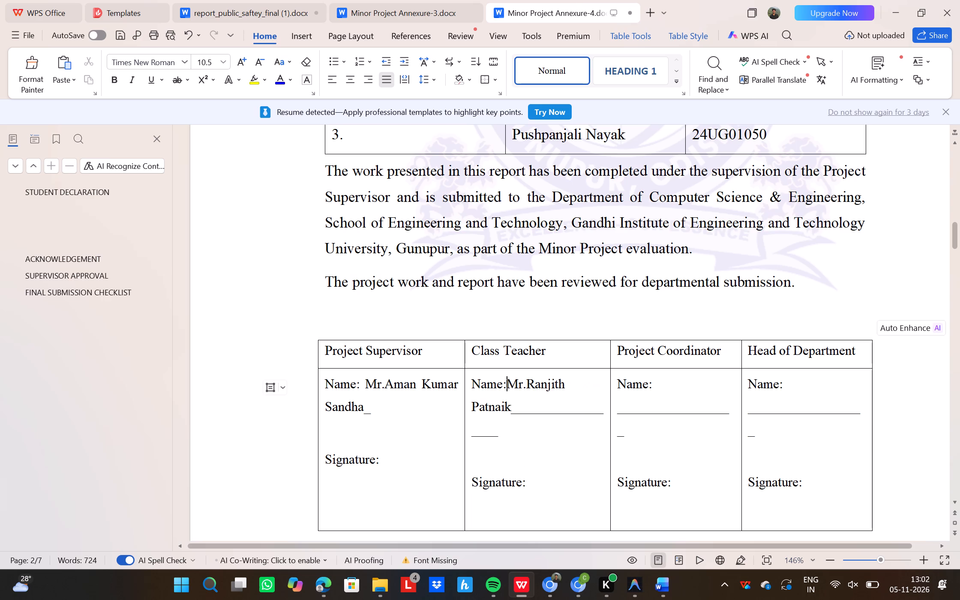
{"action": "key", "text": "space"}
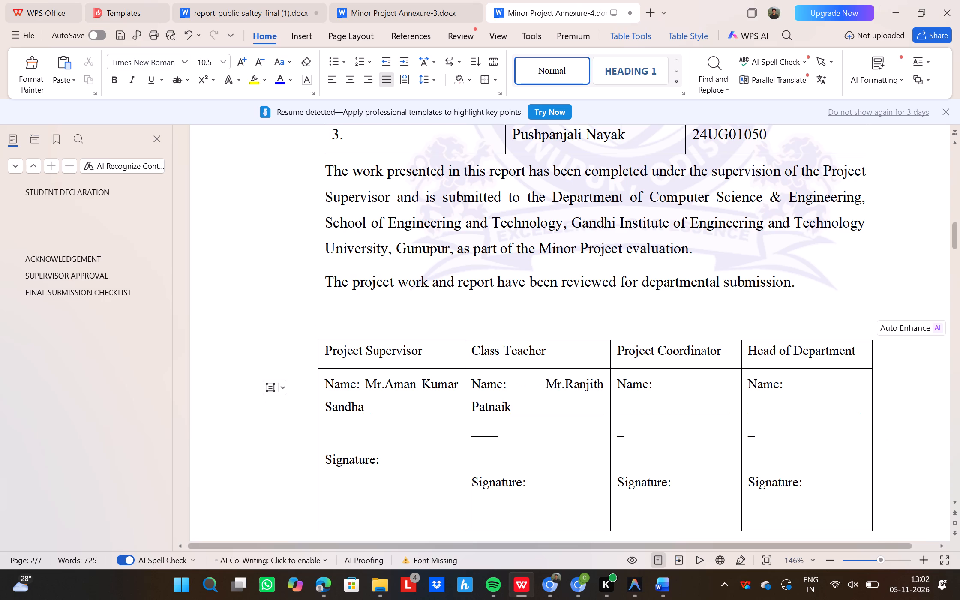
{"action": "key", "text": "BackSpace"}
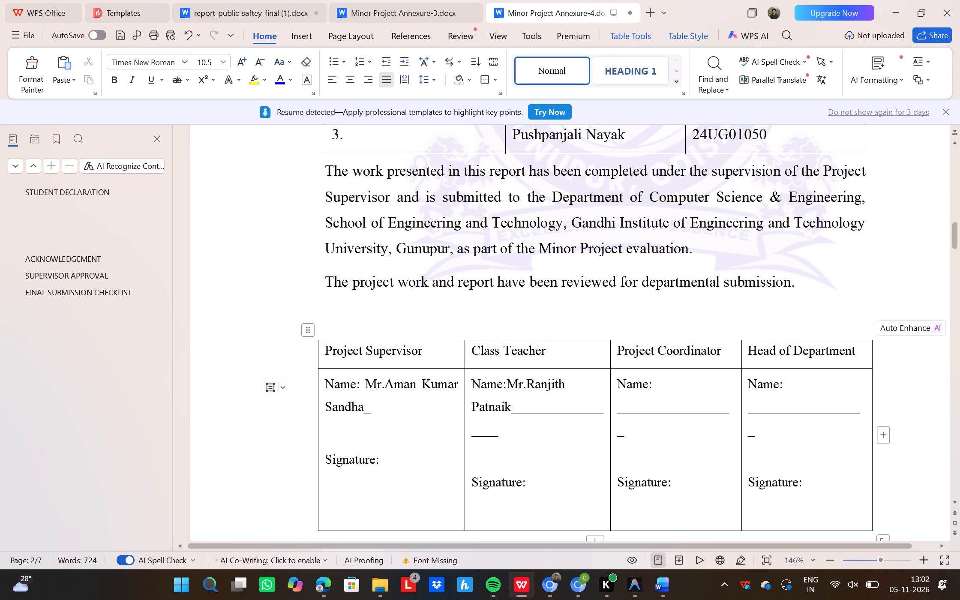
Delete all the leftover underscores after the class teacher's surname and end the name with a full stop.
{"action": "left_click", "coordinate": [501, 435]}
{"action": "key", "text": "BackSpace"}
{"action": "key", "text": "BackSpace"}
{"action": "key", "text": "BackSpace"}
{"action": "key", "text": "BackSpace"}
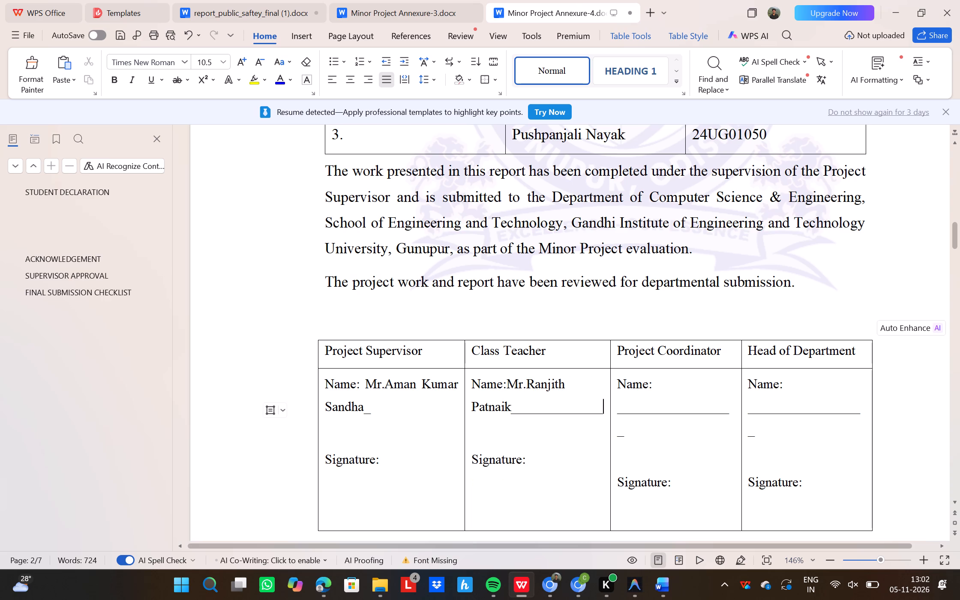
{"action": "key", "text": "BackSpace"}
{"action": "key", "text": "BackSpace"}
{"action": "key", "text": "BackSpace"}
{"action": "key", "text": "BackSpace"}
{"action": "key", "text": "BackSpace"}
{"action": "key", "text": "BackSpace"}
{"action": "key", "text": "BackSpace"}
{"action": "key", "text": "BackSpace"}
{"action": "key", "text": "BackSpace"}
{"action": "key", "text": "BackSpace"}
{"action": "key", "text": "BackSpace"}
{"action": "key", "text": "BackSpace"}
{"action": "key", "text": "BackSpace"}
{"action": "key", "text": "BackSpace"}
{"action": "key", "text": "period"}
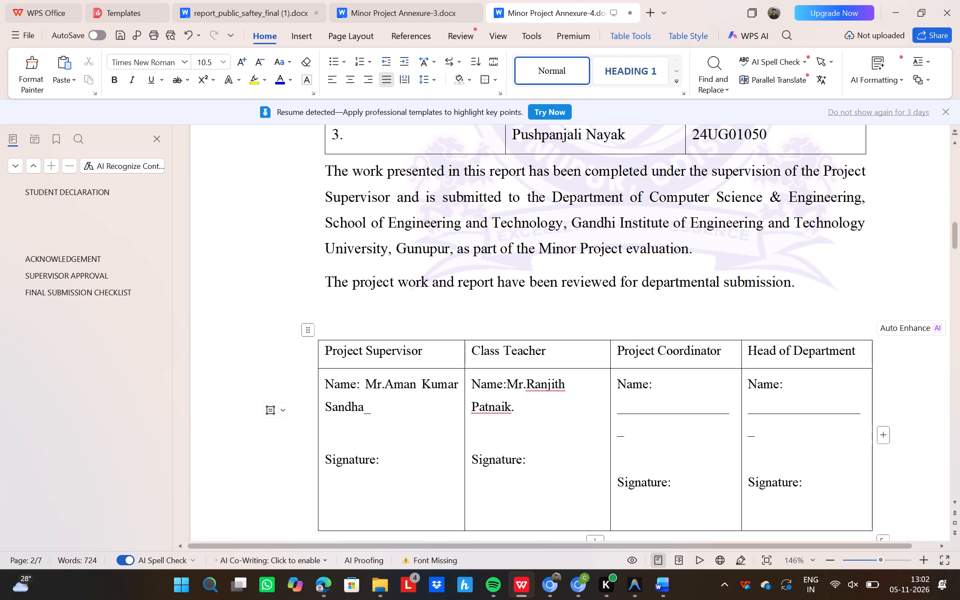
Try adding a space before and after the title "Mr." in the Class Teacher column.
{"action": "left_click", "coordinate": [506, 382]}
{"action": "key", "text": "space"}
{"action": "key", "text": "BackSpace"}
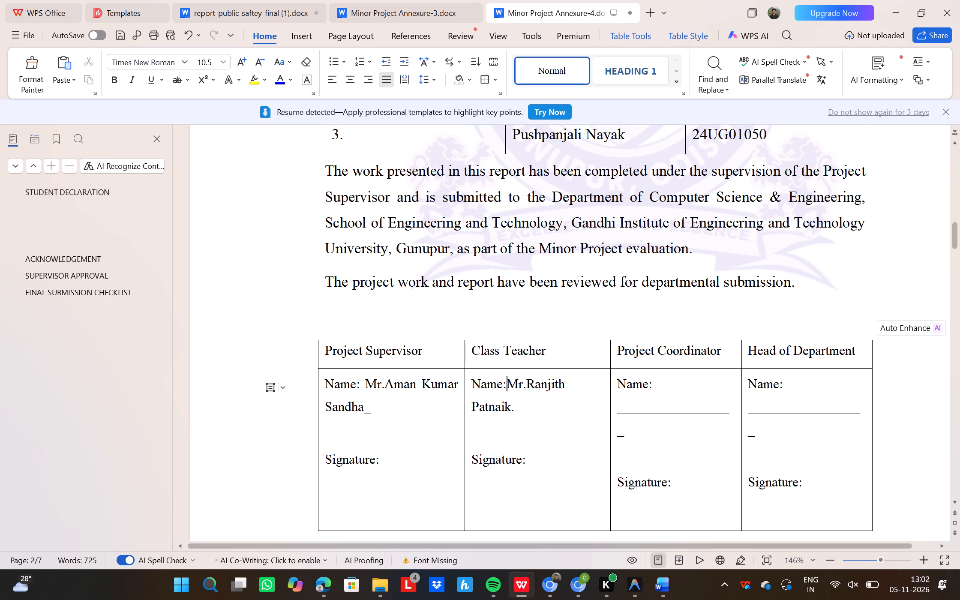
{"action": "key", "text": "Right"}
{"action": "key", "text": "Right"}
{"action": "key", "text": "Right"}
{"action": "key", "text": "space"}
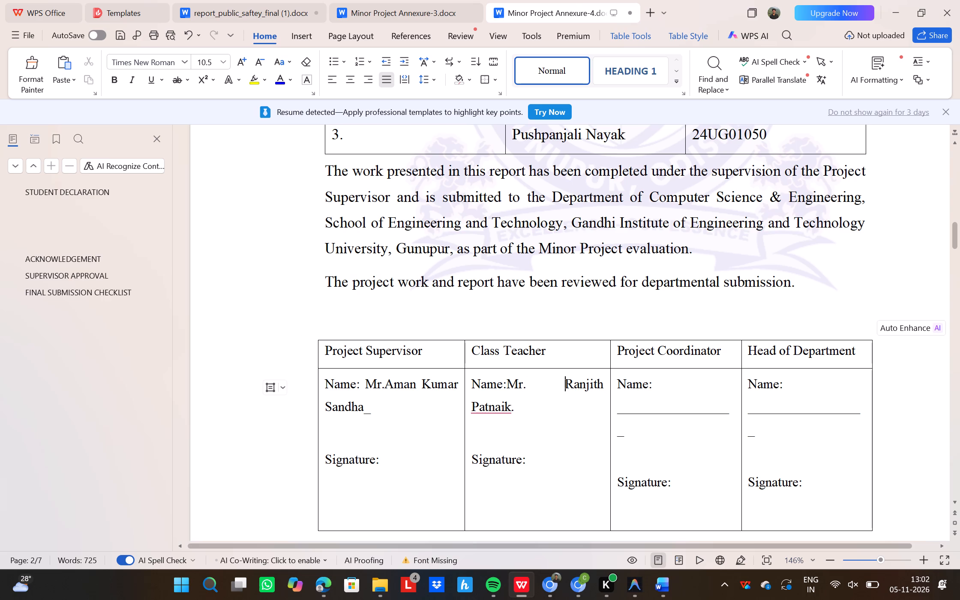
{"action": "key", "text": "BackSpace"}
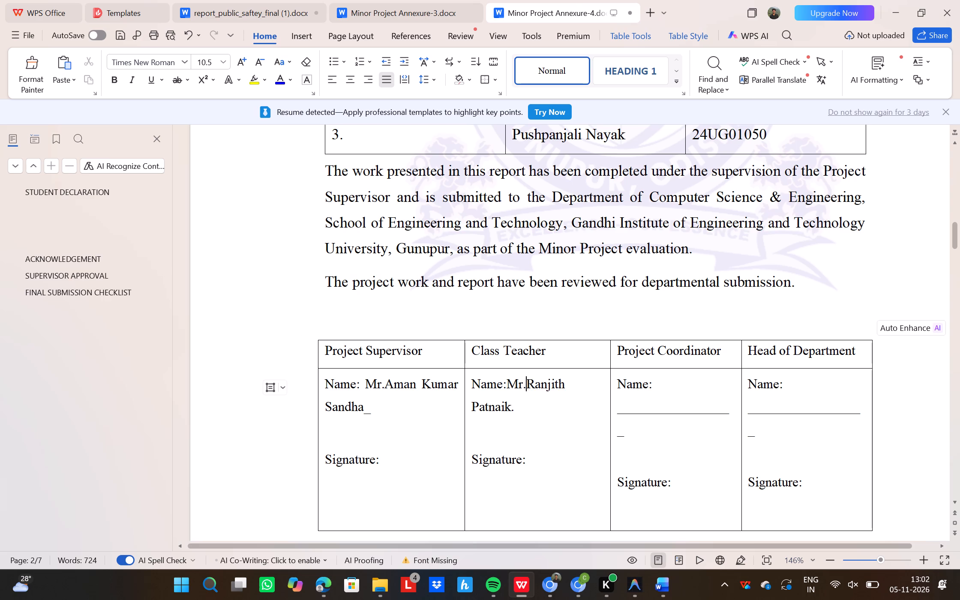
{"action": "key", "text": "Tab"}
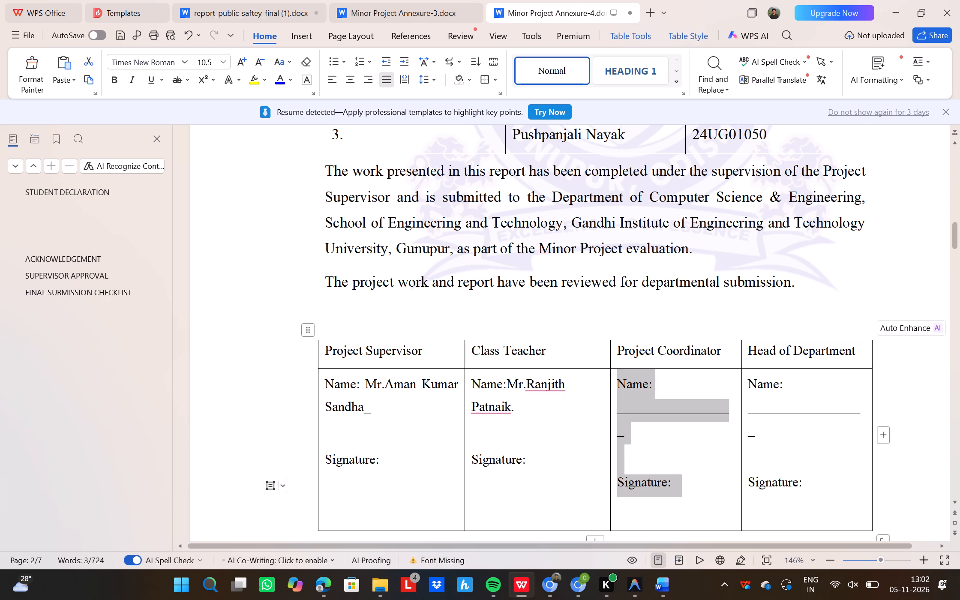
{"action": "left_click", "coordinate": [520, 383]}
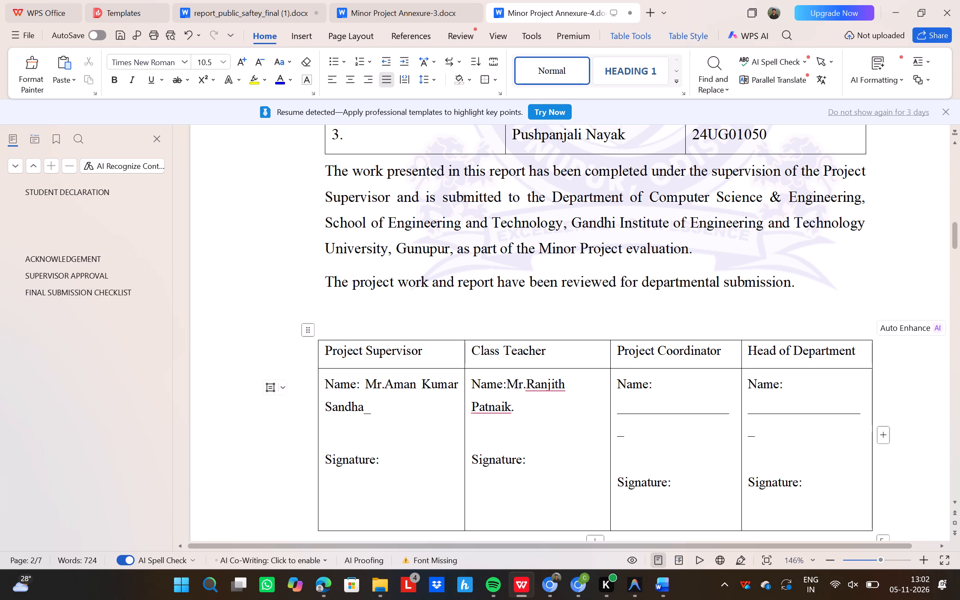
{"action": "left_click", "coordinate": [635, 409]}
Replace the class teacher's name after "Mr." with the project supervisor's name, keeping the closing full stop.
{"action": "left_click", "coordinate": [510, 408]}
{"action": "key", "text": "BackSpace"}
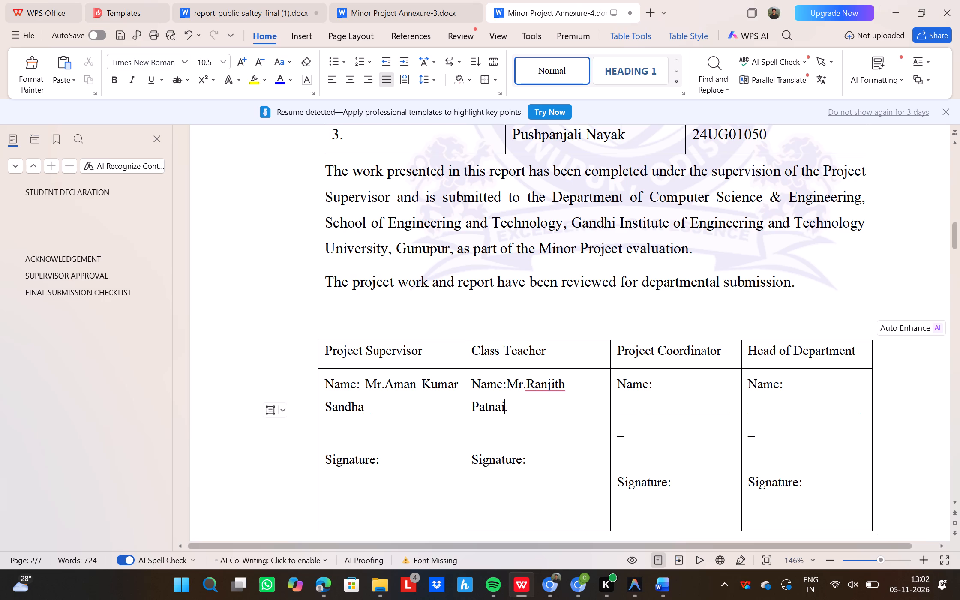
{"action": "key", "text": "BackSpace"}
{"action": "key", "text": "BackSpace"}
{"action": "key", "text": "BackSpace"}
{"action": "key", "text": "BackSpace"}
{"action": "key", "text": "BackSpace"}
{"action": "key", "text": "BackSpace"}
{"action": "key", "text": "BackSpace"}
{"action": "key", "text": "BackSpace"}
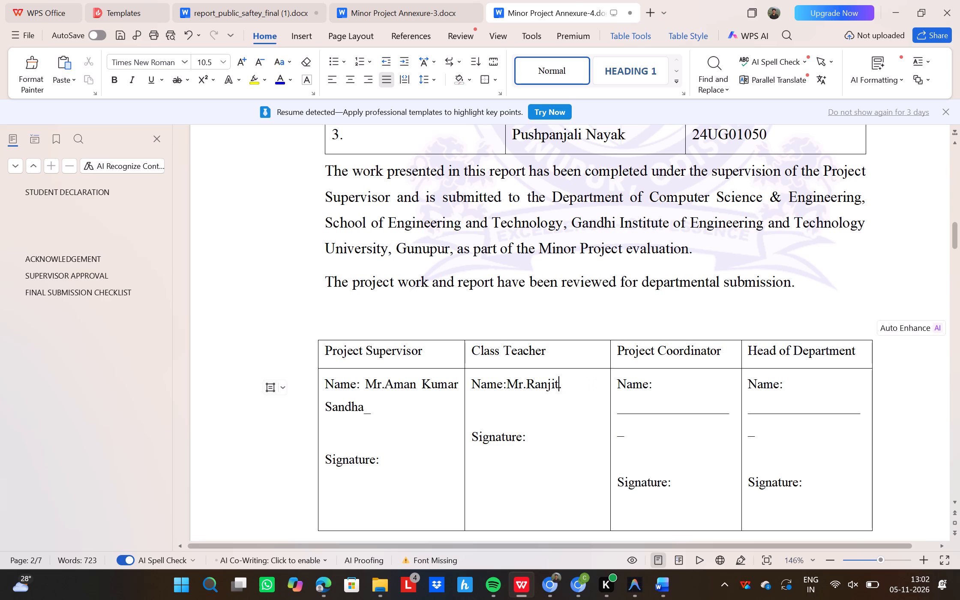
{"action": "key", "text": "BackSpace"}
{"action": "key", "text": "BackSpace"}
{"action": "key", "text": "BackSpace"}
{"action": "key", "text": "BackSpace"}
{"action": "key", "text": "BackSpace"}
{"action": "key", "text": "BackSpace"}
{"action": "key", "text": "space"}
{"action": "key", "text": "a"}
{"action": "key", "text": "BackSpace"}
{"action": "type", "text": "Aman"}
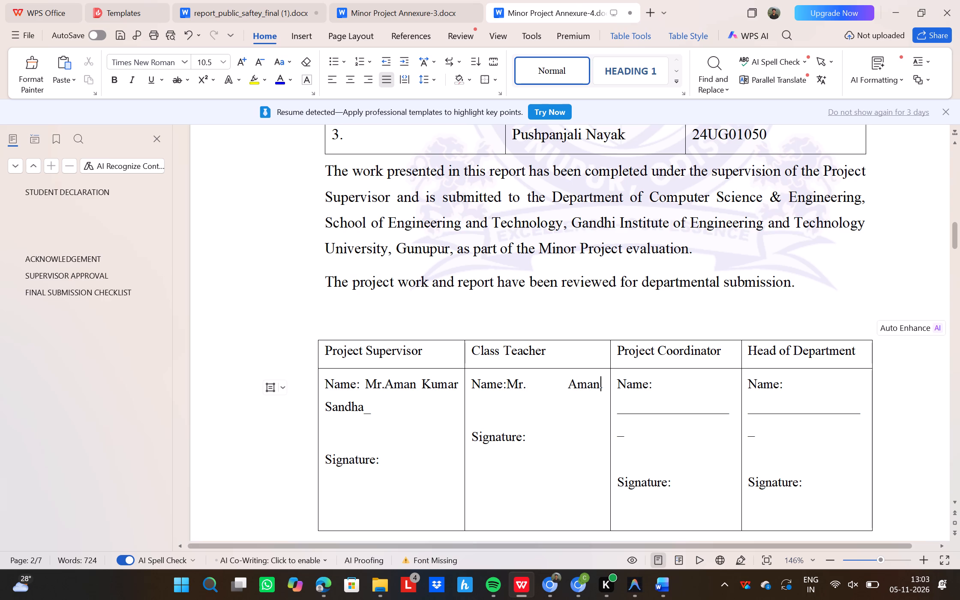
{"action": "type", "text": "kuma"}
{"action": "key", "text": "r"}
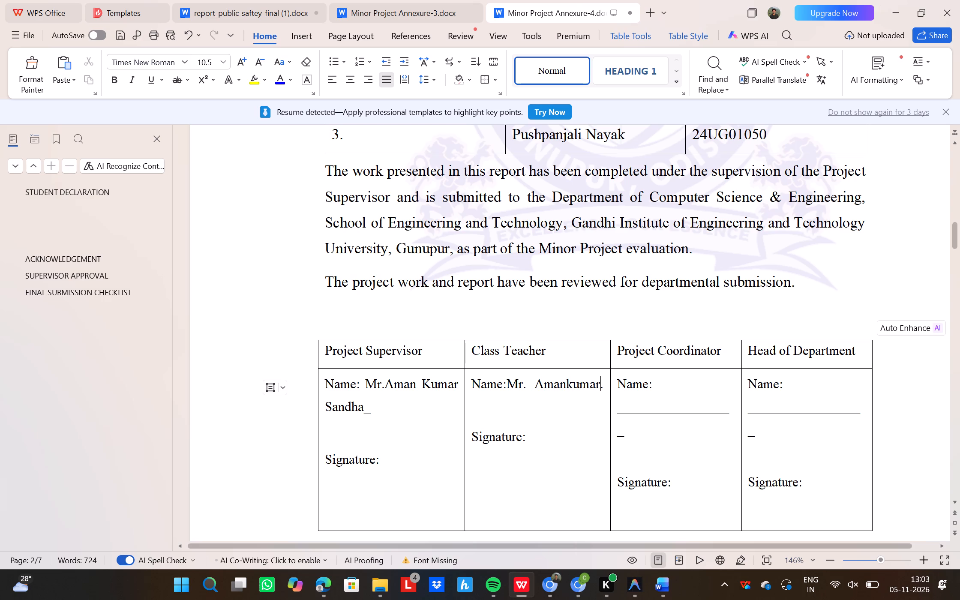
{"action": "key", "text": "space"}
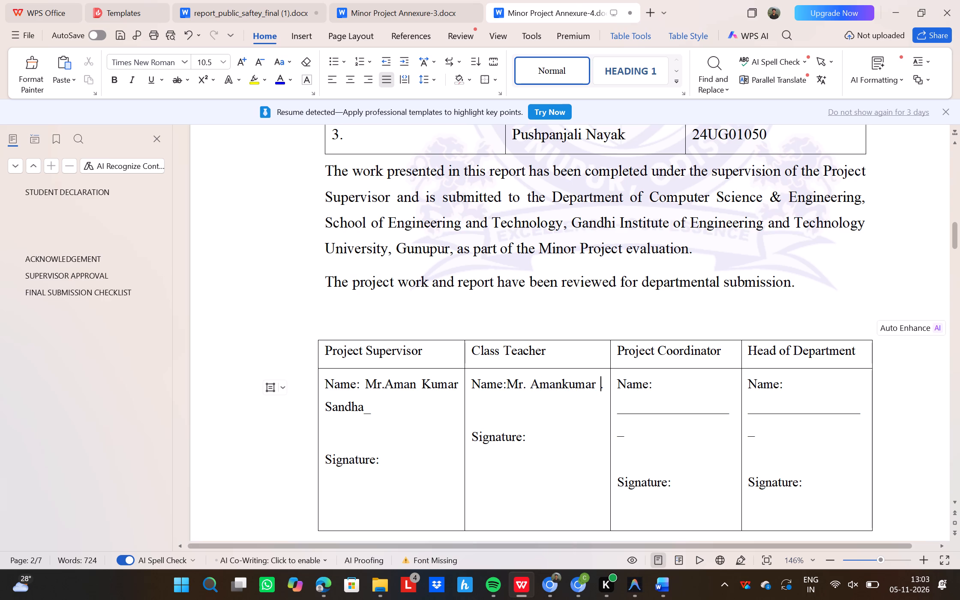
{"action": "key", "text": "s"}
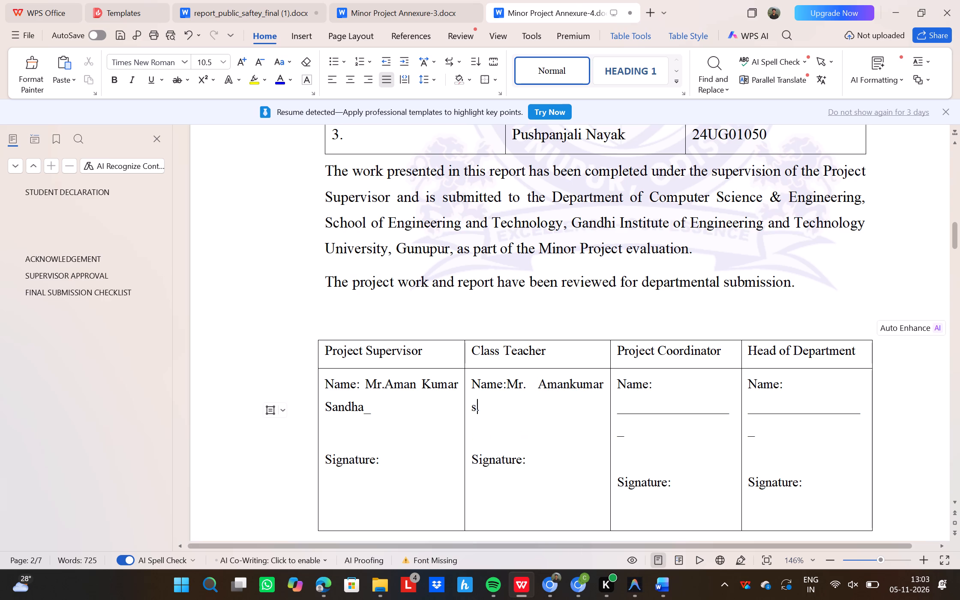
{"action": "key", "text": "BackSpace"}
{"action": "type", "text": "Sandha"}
Fix the spacing of the new Class Teacher name: no space after "Mr.", one space between first and middle names.
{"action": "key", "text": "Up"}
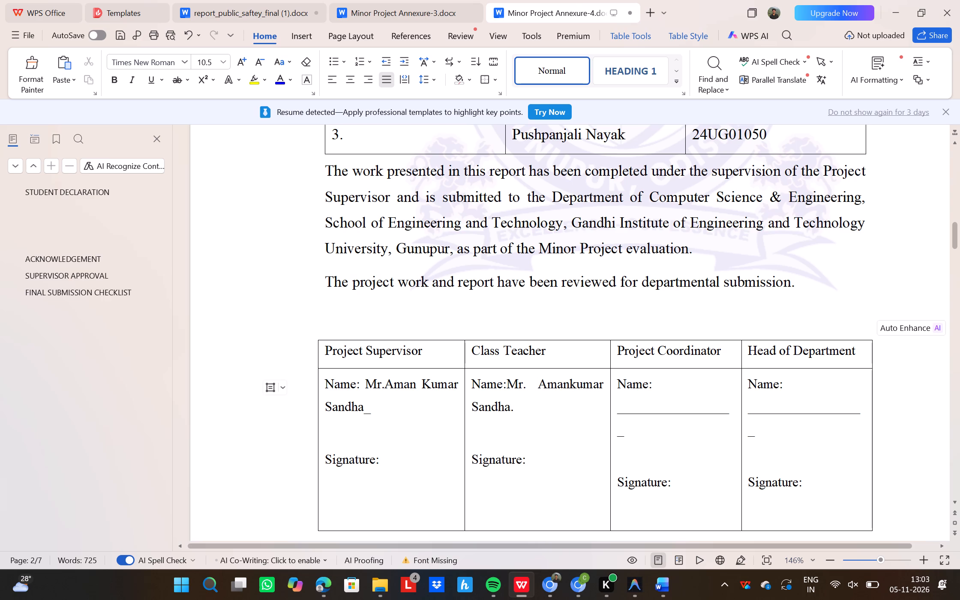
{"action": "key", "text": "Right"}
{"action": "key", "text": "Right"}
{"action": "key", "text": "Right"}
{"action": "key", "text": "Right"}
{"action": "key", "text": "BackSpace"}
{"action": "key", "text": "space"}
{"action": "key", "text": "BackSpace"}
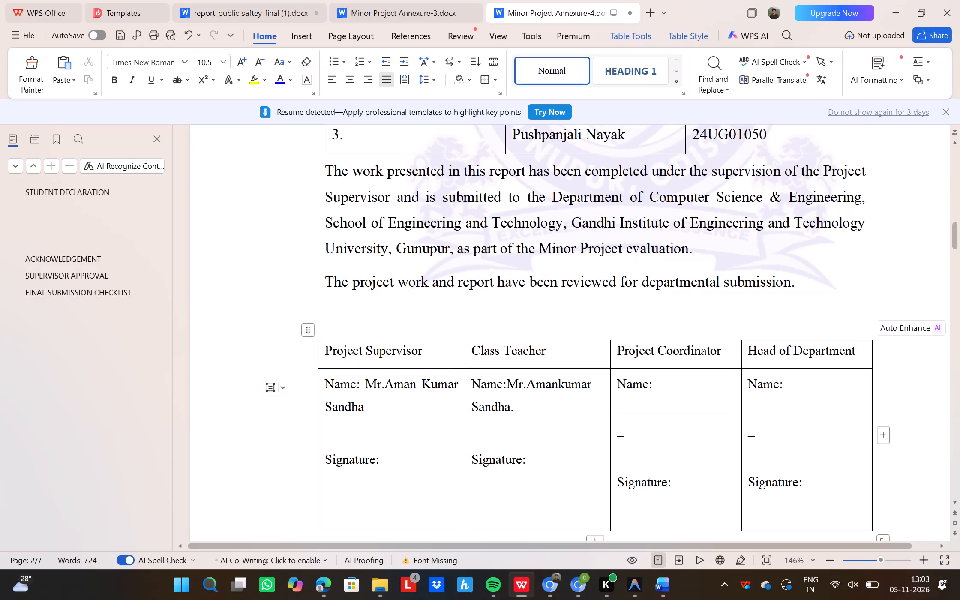
{"action": "left_click", "coordinate": [561, 384]}
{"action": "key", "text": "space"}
Start entering a name with its title on the name line of the Project Coordinator column.
{"action": "left_click", "coordinate": [672, 391]}
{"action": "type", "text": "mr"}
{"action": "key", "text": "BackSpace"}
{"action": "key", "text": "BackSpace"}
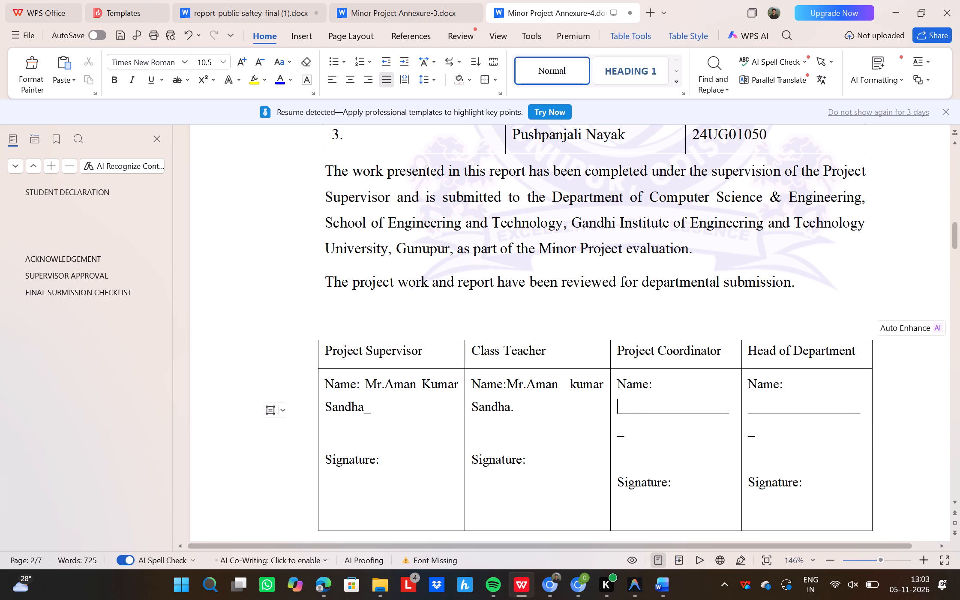
Enter the project coordinator's name in lowercase after the title "Mr." in the Project Coordinator column of the signature table.
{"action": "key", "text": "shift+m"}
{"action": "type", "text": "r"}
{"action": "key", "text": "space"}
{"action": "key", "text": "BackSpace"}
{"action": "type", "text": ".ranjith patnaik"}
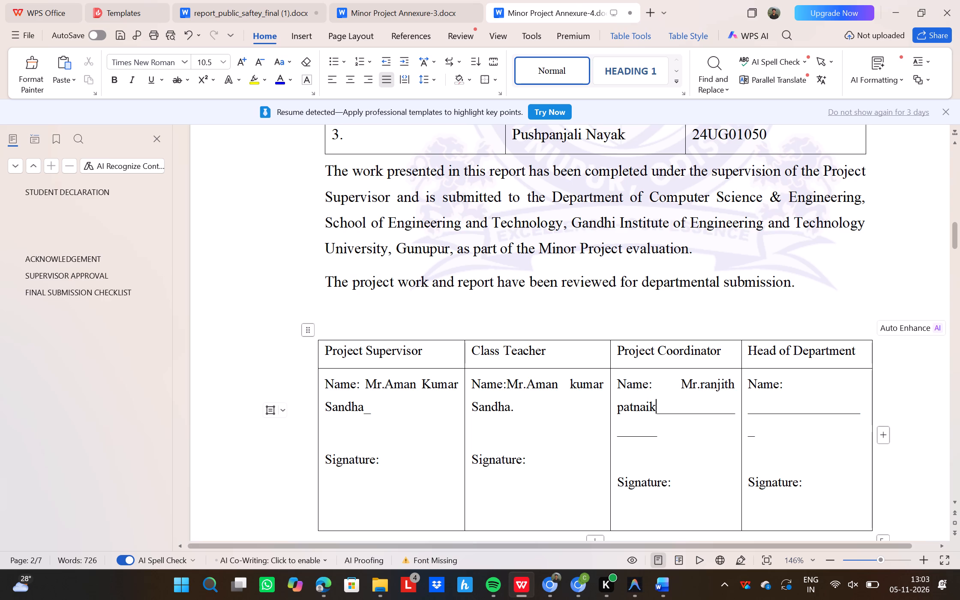
Delete the leftover underscores after the project coordinator's surname, keeping only two.
{"action": "left_click", "coordinate": [659, 429]}
{"action": "key", "text": "BackSpace"}
{"action": "key", "text": "BackSpace"}
{"action": "key", "text": "BackSpace"}
{"action": "key", "text": "BackSpace"}
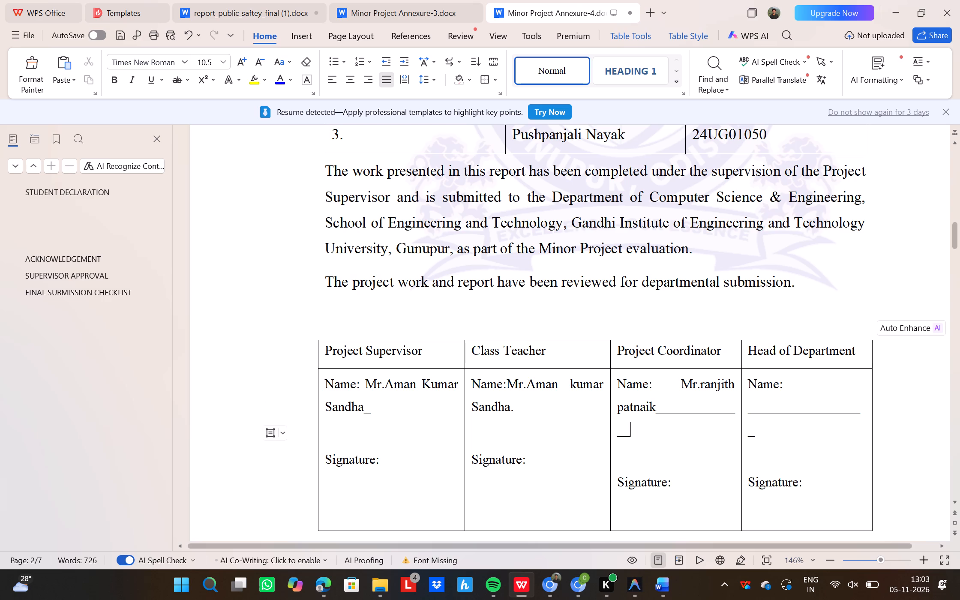
{"action": "key", "text": "BackSpace"}
{"action": "key", "text": "BackSpace"}
{"action": "key", "text": "BackSpace"}
{"action": "key", "text": "BackSpace"}
{"action": "key", "text": "BackSpace"}
{"action": "key", "text": "BackSpace"}
{"action": "key", "text": "BackSpace"}
{"action": "key", "text": "BackSpace"}
{"action": "key", "text": "BackSpace"}
{"action": "key", "text": "BackSpace"}
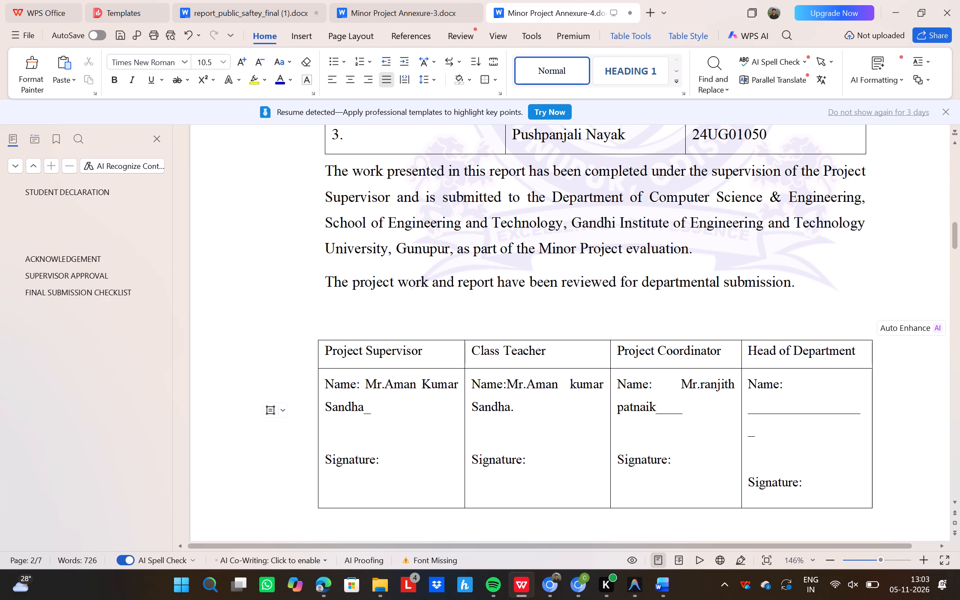
{"action": "key", "text": "BackSpace"}
{"action": "key", "text": "BackSpace"}
Capitalise the initial of the project coordinator's first name.
{"action": "key", "text": "Up"}
{"action": "key", "text": "Right"}
{"action": "key", "text": "Right"}
{"action": "key", "text": "Right"}
{"action": "key", "text": "Right"}
{"action": "key", "text": "BackSpace"}
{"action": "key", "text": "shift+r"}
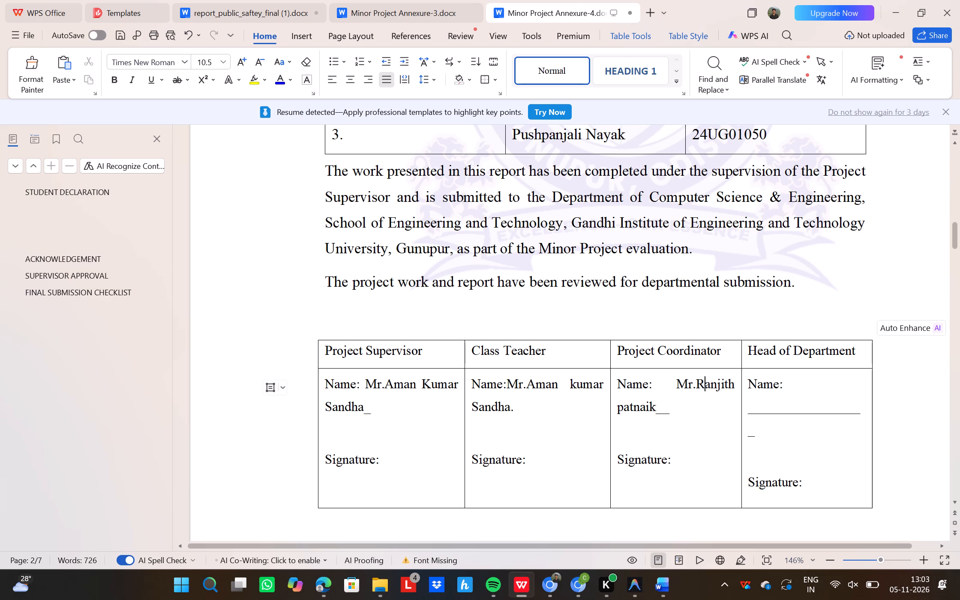
Remove the space between "Name:" and "Mr." in the Project Coordinator column.
{"action": "key", "text": "Left"}
{"action": "key", "text": "Left"}
{"action": "key", "text": "Left"}
{"action": "key", "text": "Left"}
{"action": "key", "text": "Left"}
{"action": "key", "text": "Right"}
{"action": "key", "text": "BackSpace"}
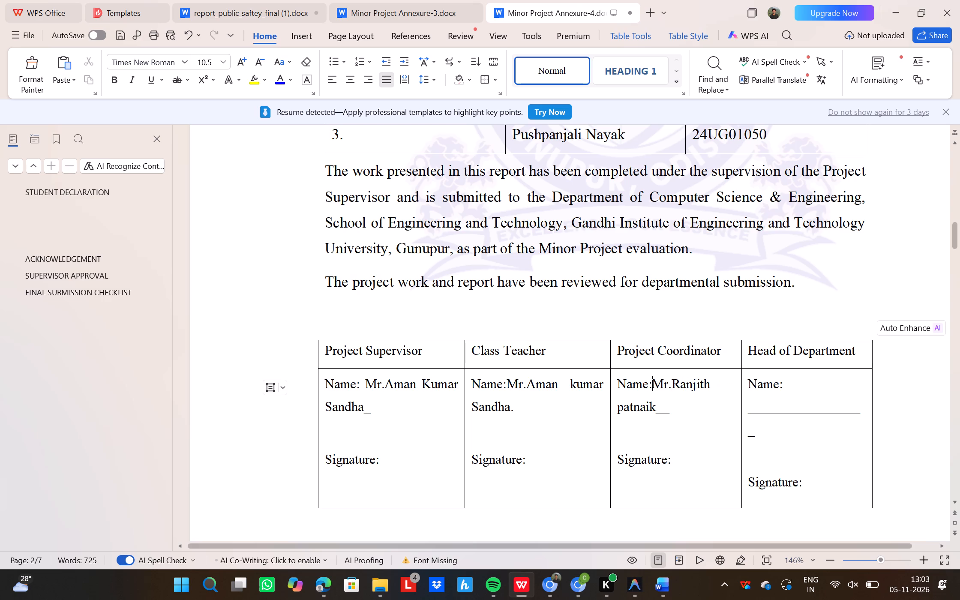
Enter the head of department's name in lowercase after the title "Mr." in the Head of Department column.
{"action": "left_click", "coordinate": [787, 398]}
{"action": "left_click", "coordinate": [758, 403]}
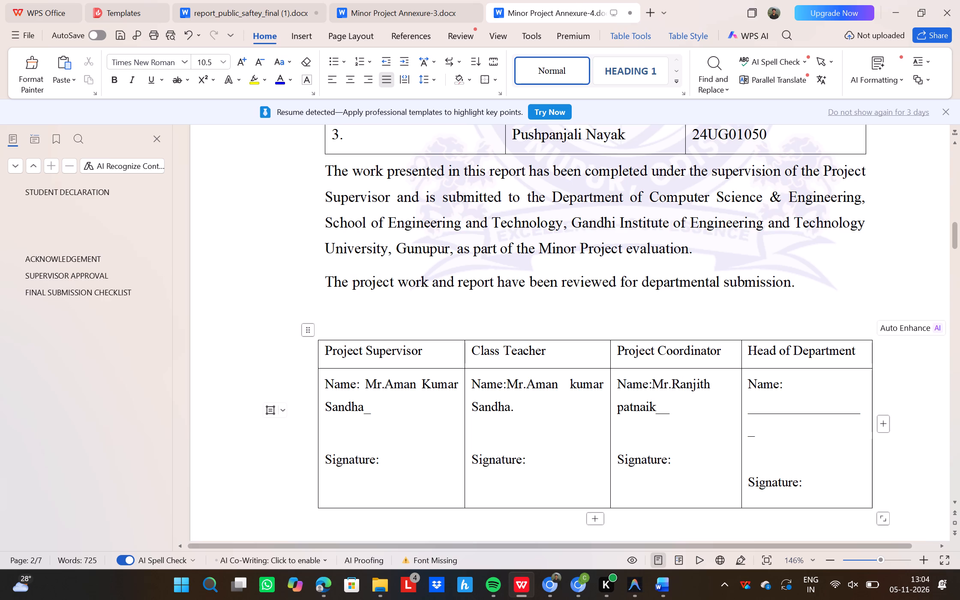
{"action": "key", "text": "BackSpace"}
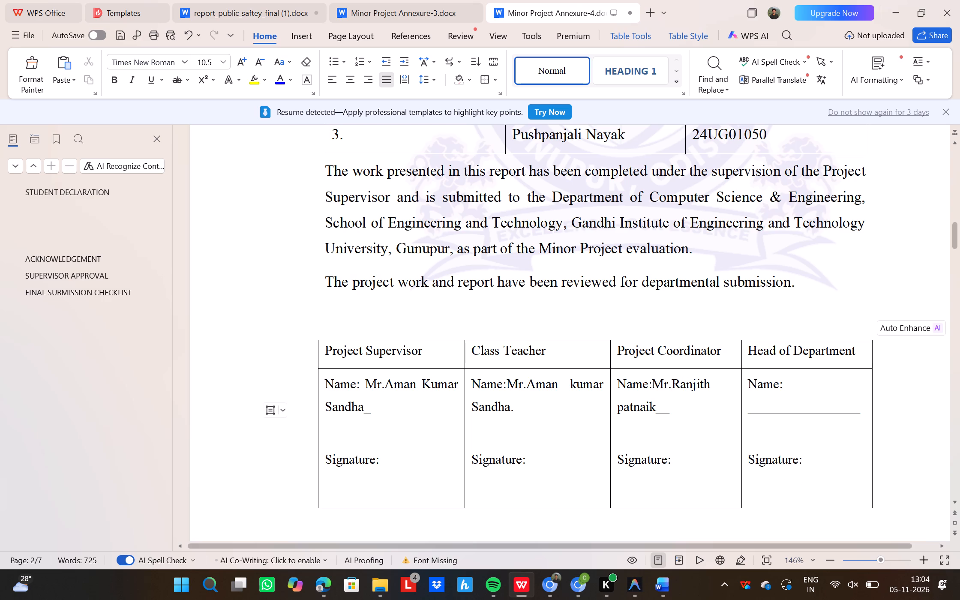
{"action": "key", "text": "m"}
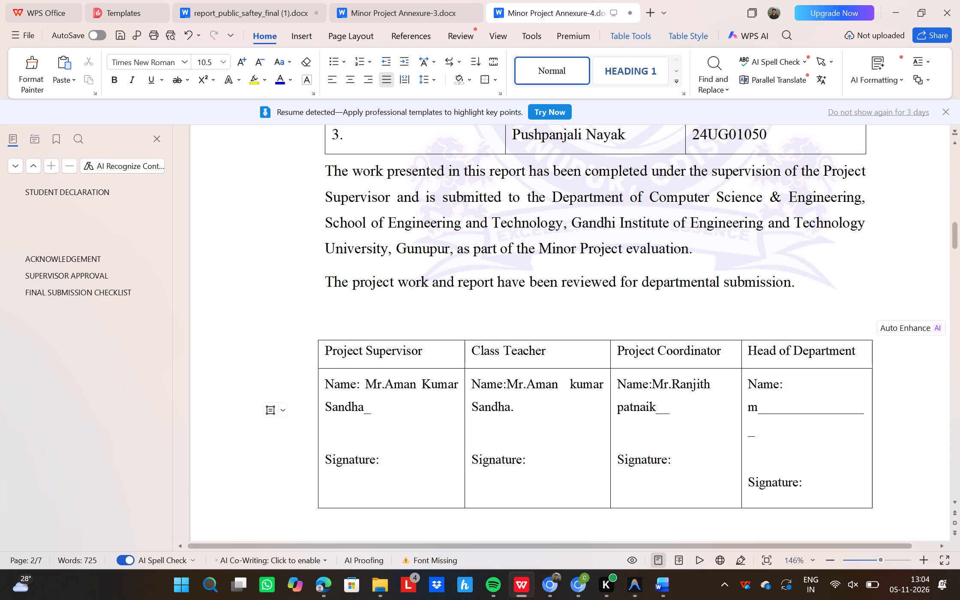
{"action": "key", "text": "BackSpace"}
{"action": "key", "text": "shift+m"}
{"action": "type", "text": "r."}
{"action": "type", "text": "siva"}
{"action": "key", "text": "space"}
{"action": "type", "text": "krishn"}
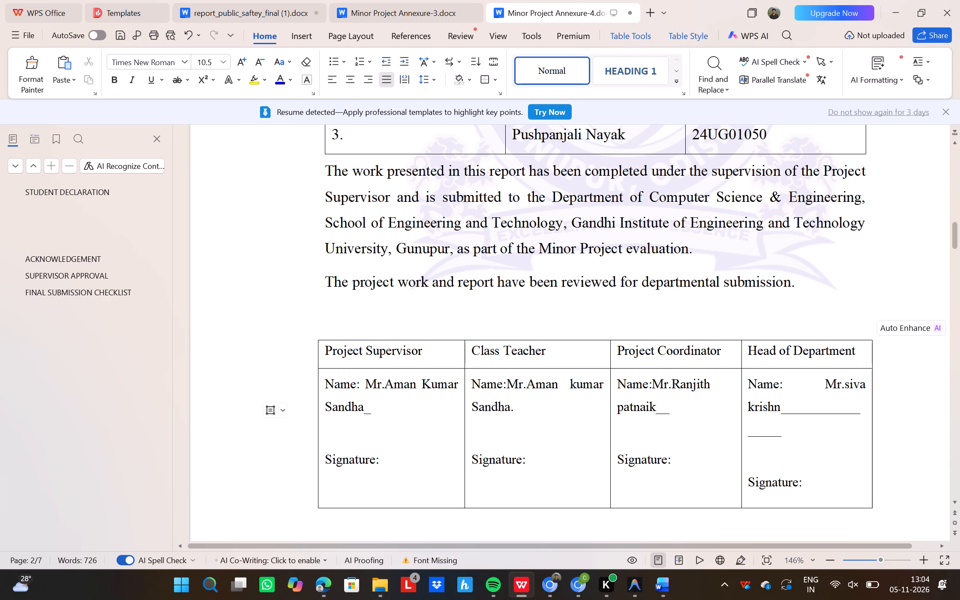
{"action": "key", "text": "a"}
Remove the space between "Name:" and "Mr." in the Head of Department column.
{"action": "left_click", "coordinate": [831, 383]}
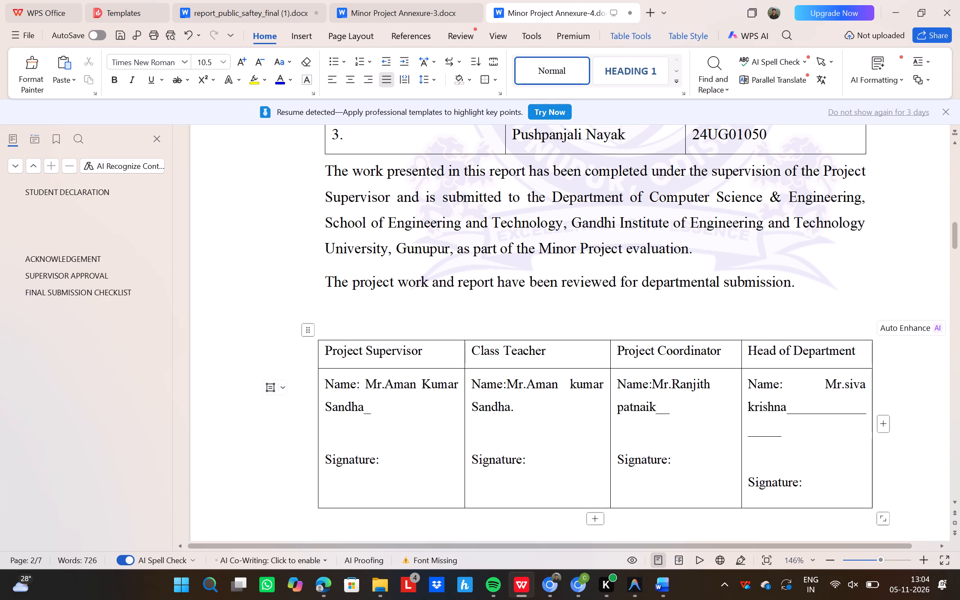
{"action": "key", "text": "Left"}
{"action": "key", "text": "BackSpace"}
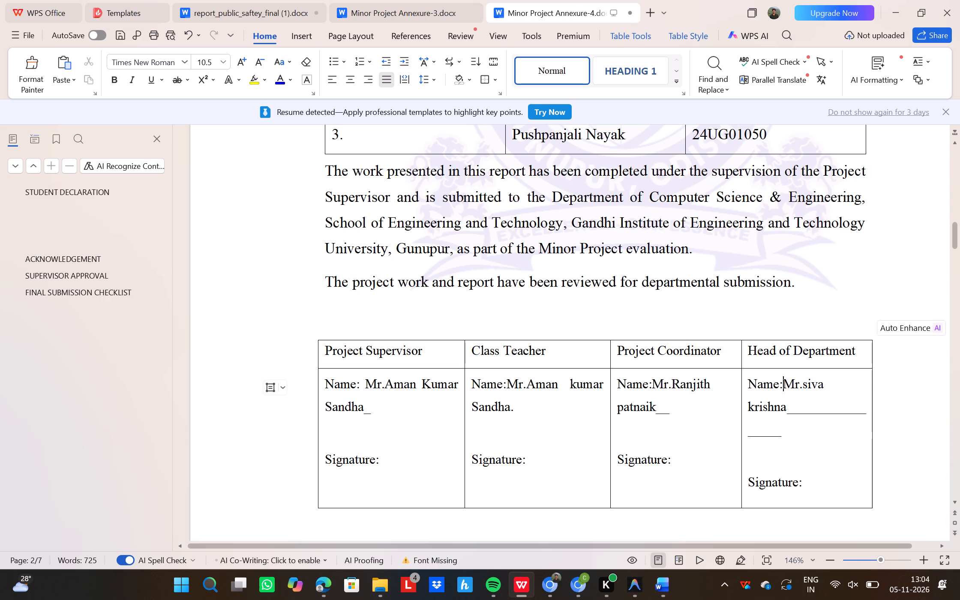
Delete all the leftover underscores after the head of department's name.
{"action": "key", "text": "Right"}
{"action": "key", "text": "Down"}
{"action": "key", "text": "Down"}
{"action": "key", "text": "BackSpace"}
{"action": "key", "text": "BackSpace"}
{"action": "key", "text": "BackSpace"}
{"action": "key", "text": "BackSpace"}
{"action": "key", "text": "BackSpace"}
{"action": "key", "text": "BackSpace"}
{"action": "key", "text": "BackSpace"}
{"action": "key", "text": "BackSpace"}
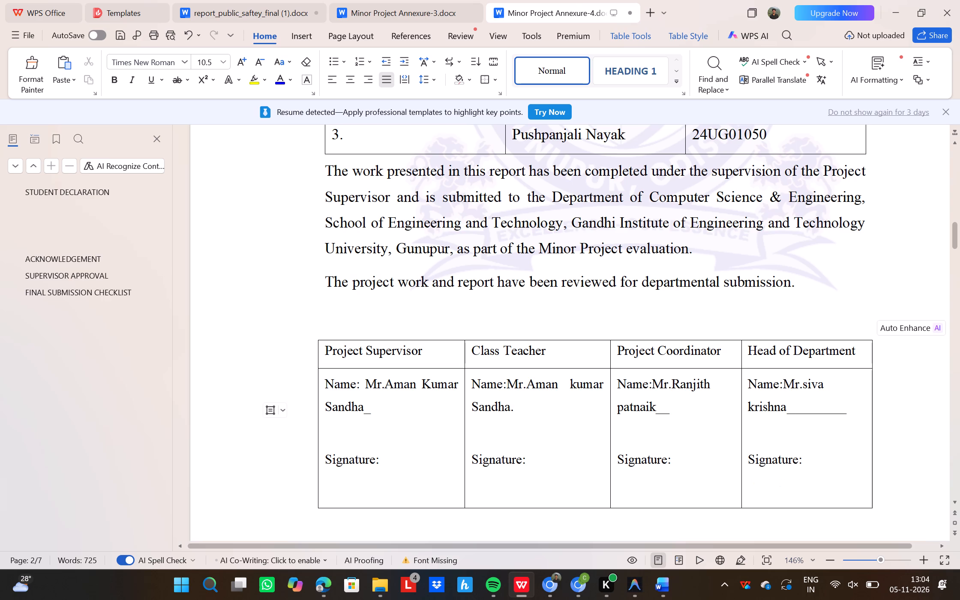
{"action": "key", "text": "BackSpace"}
{"action": "key", "text": "BackSpace"}
{"action": "key", "text": "BackSpace"}
{"action": "key", "text": "BackSpace"}
{"action": "key", "text": "BackSpace"}
{"action": "key", "text": "BackSpace"}
{"action": "key", "text": "BackSpace"}
{"action": "key", "text": "BackSpace"}
{"action": "key", "text": "BackSpace"}
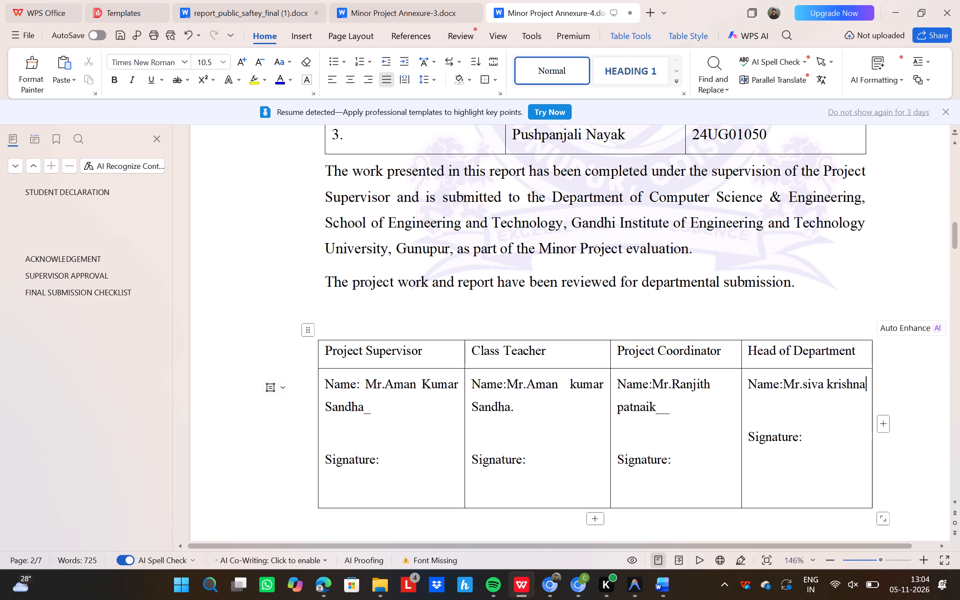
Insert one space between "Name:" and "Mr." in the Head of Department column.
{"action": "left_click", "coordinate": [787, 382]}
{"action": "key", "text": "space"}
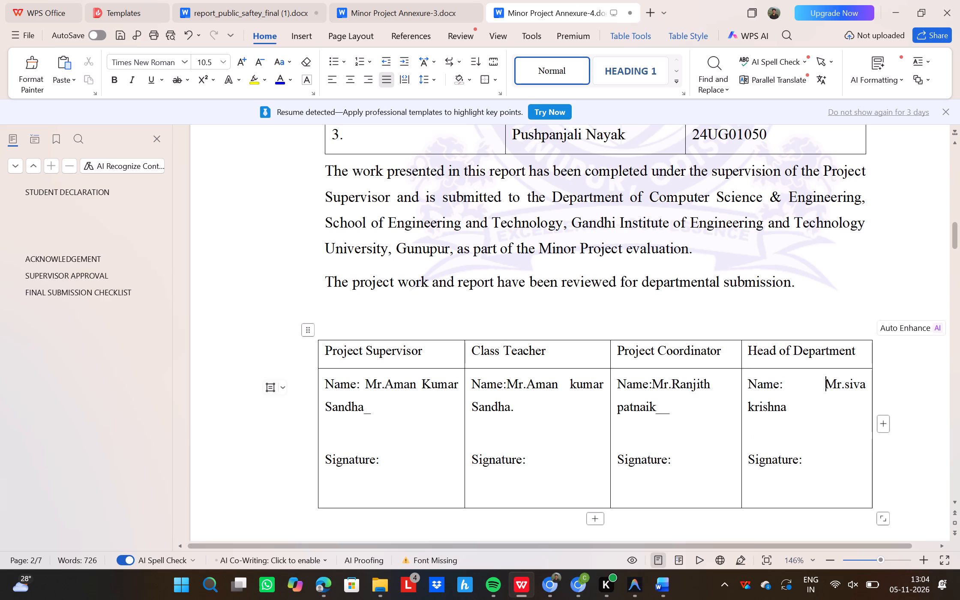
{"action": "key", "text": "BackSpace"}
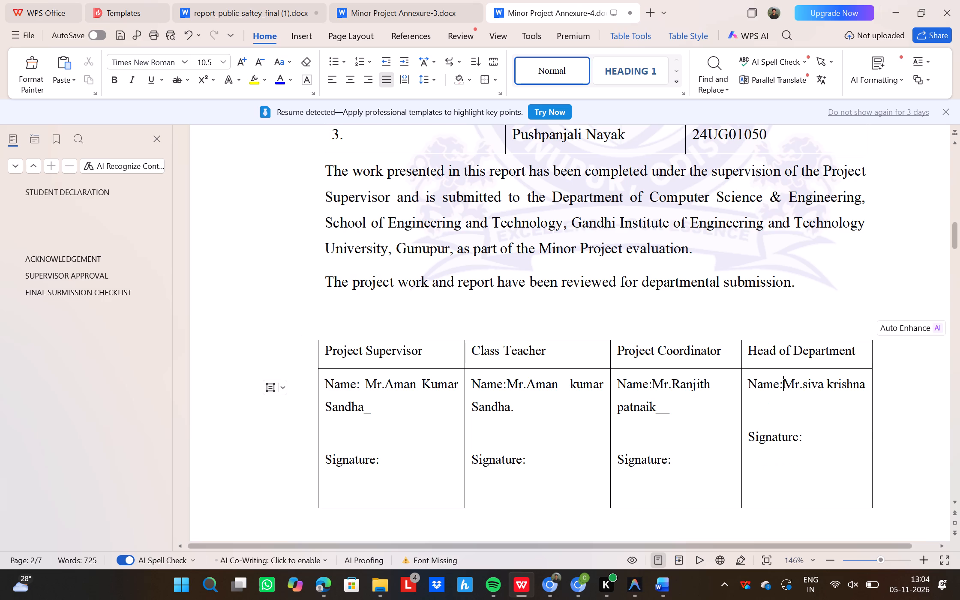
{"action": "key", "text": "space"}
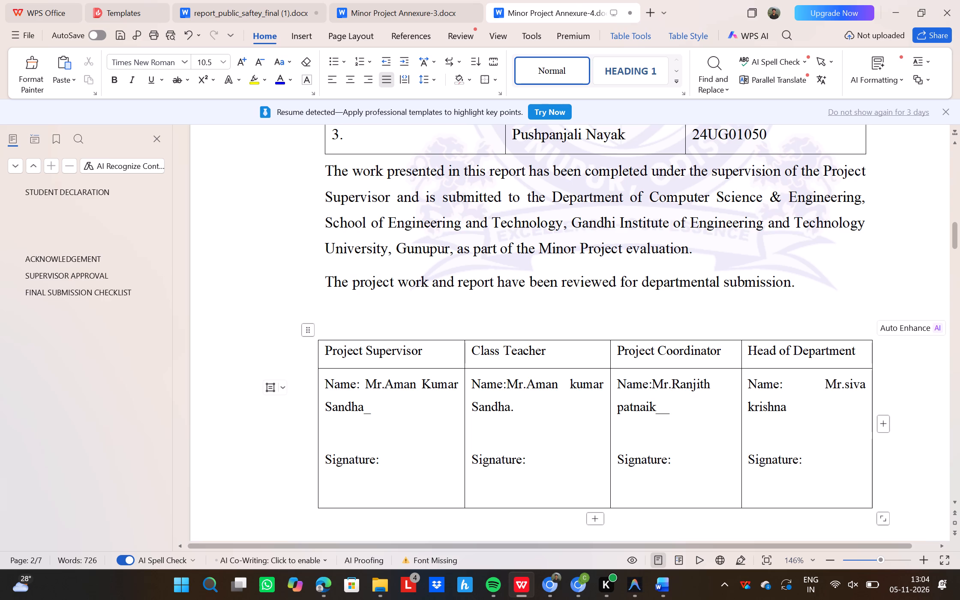
Examine the Student Declaration and Acknowledgement pages for remaining placeholders and how the staff names are written.
{"action": "scroll", "coordinate": [738, 414], "scroll_direction": "down", "scroll_amount": 6}
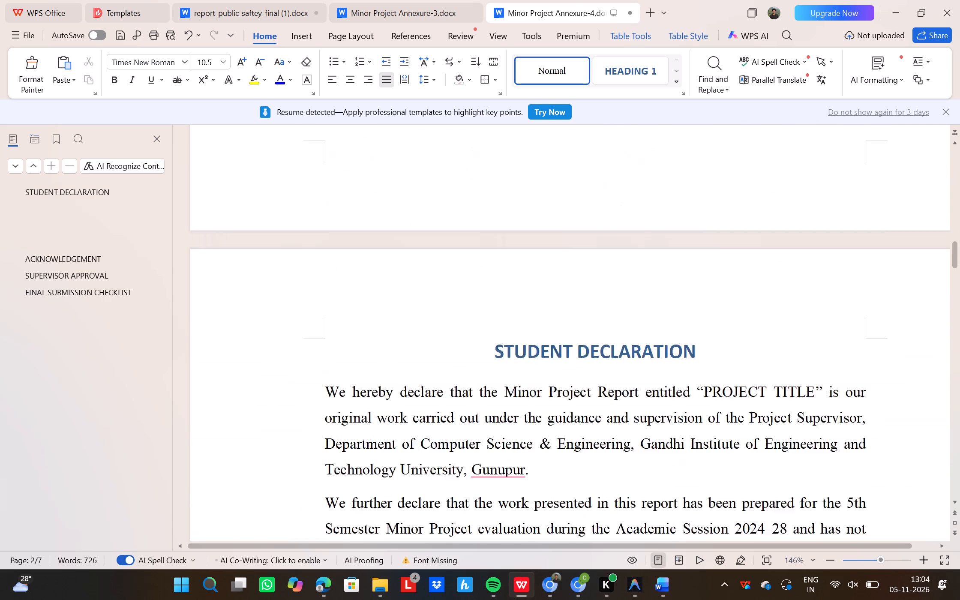
{"action": "scroll", "coordinate": [738, 414], "scroll_direction": "down", "scroll_amount": 9}
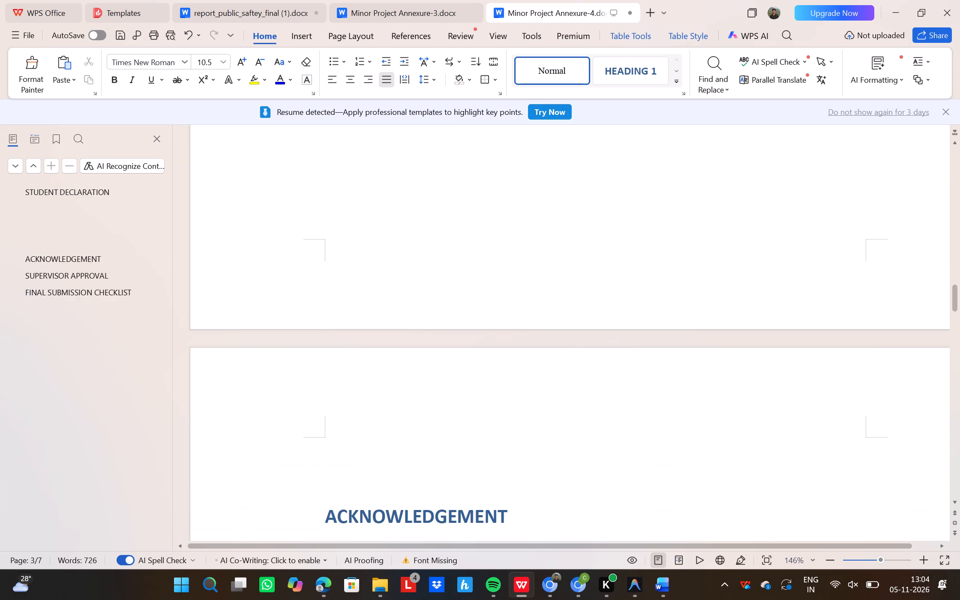
{"action": "scroll", "coordinate": [738, 414], "scroll_direction": "down", "scroll_amount": 4}
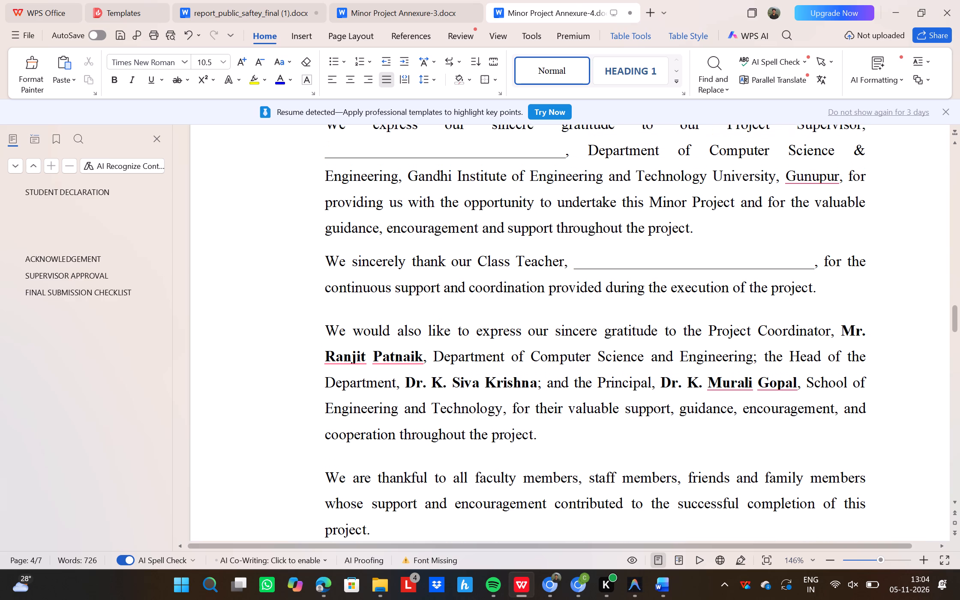
{"action": "scroll", "coordinate": [738, 414], "scroll_direction": "up", "scroll_amount": 3}
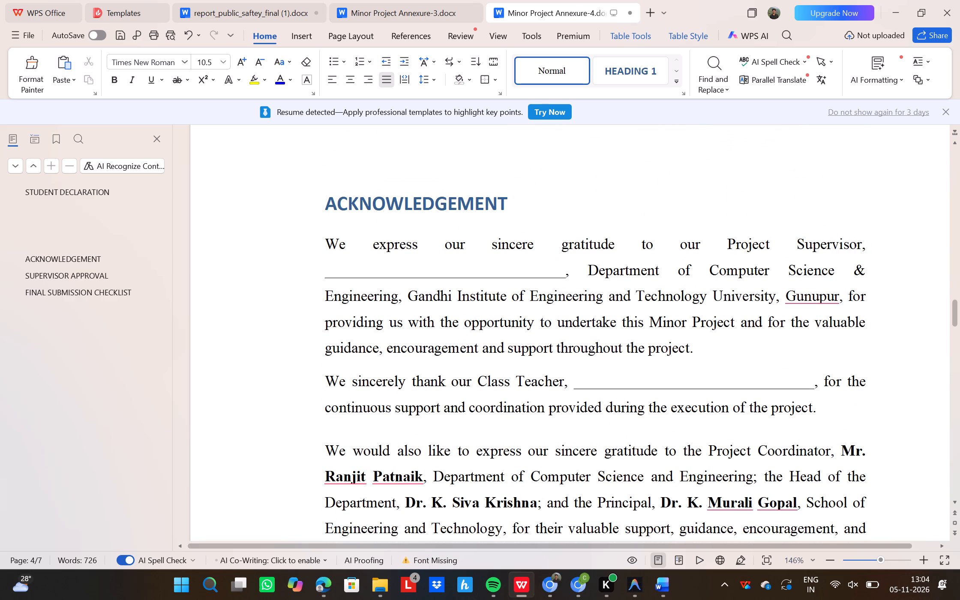
{"action": "scroll", "coordinate": [738, 414], "scroll_direction": "up", "scroll_amount": 3}
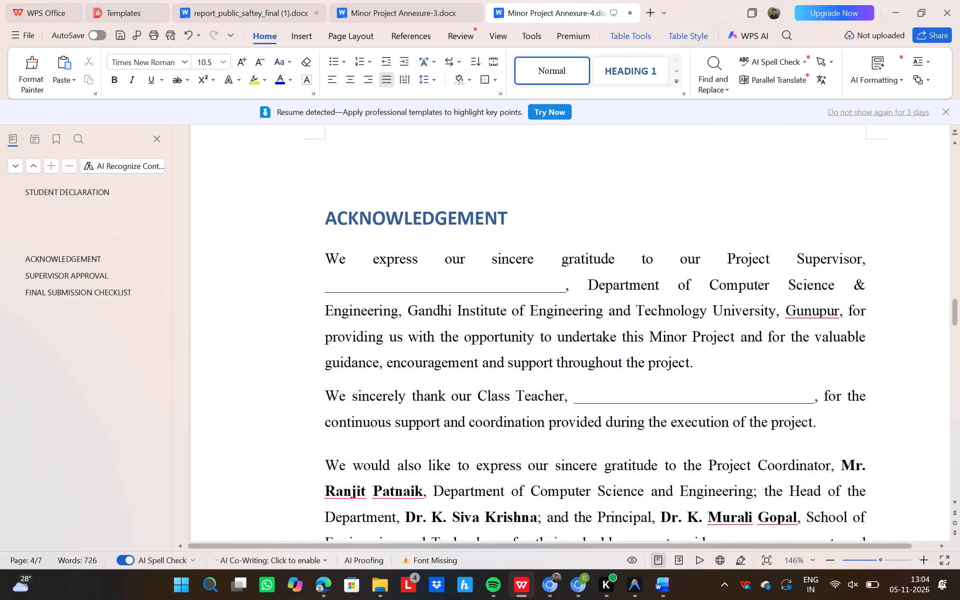
{"action": "scroll", "coordinate": [738, 414], "scroll_direction": "up", "scroll_amount": 6}
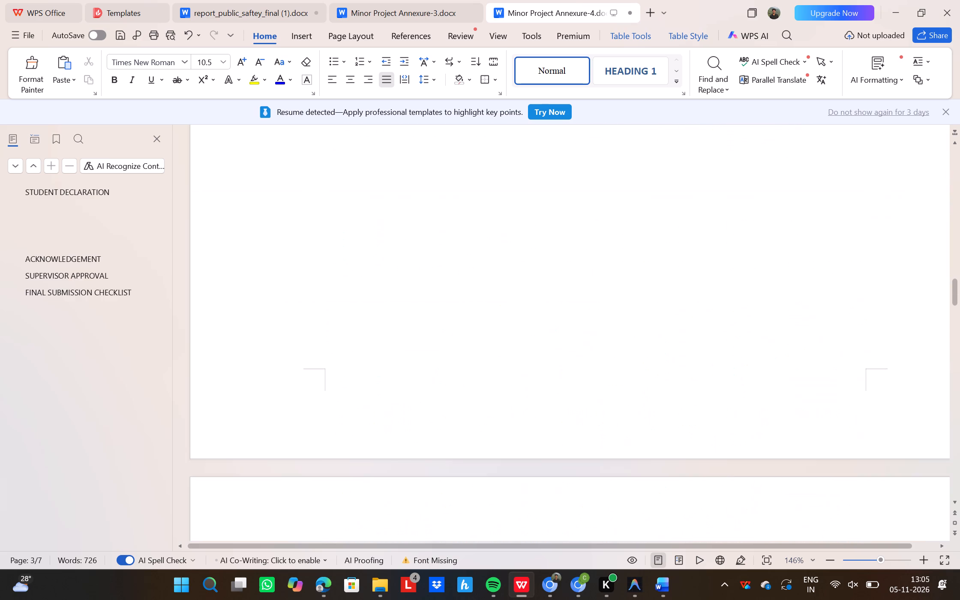
Replace "Mr." before the head of department's name with the title "Dr." and the initial "K." in the approval table.
{"action": "scroll", "coordinate": [738, 414], "scroll_direction": "up", "scroll_amount": 6}
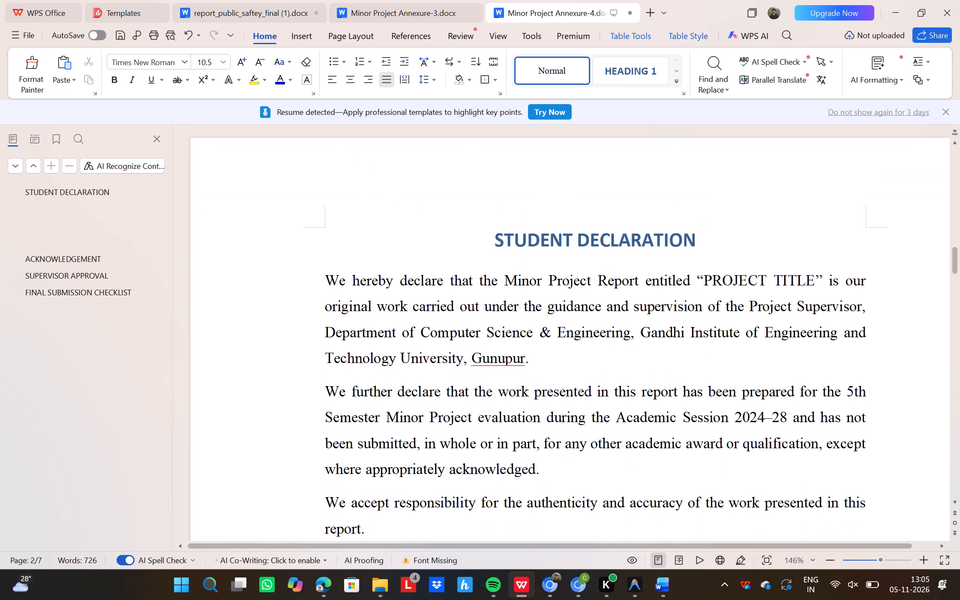
{"action": "scroll", "coordinate": [738, 414], "scroll_direction": "up", "scroll_amount": 2}
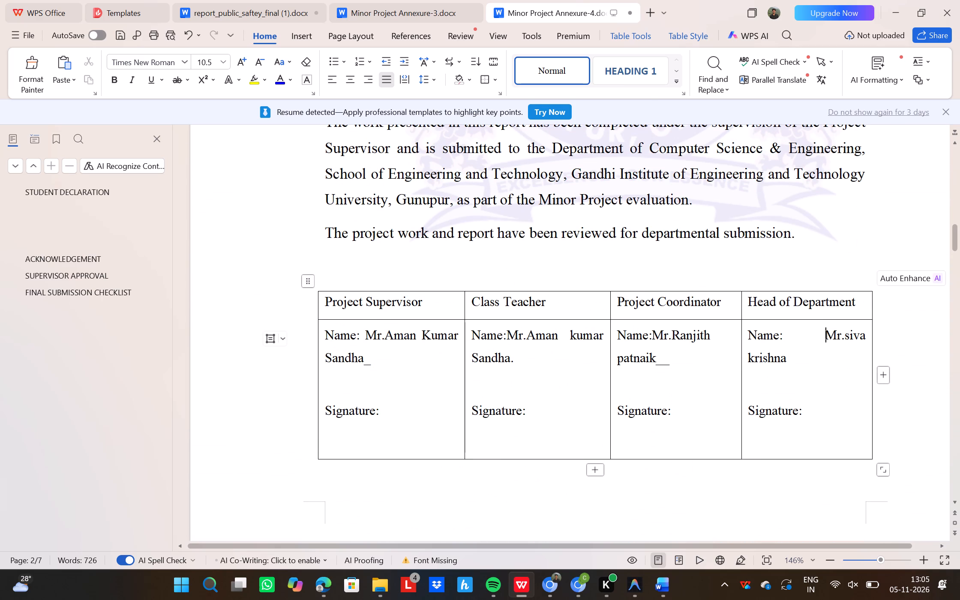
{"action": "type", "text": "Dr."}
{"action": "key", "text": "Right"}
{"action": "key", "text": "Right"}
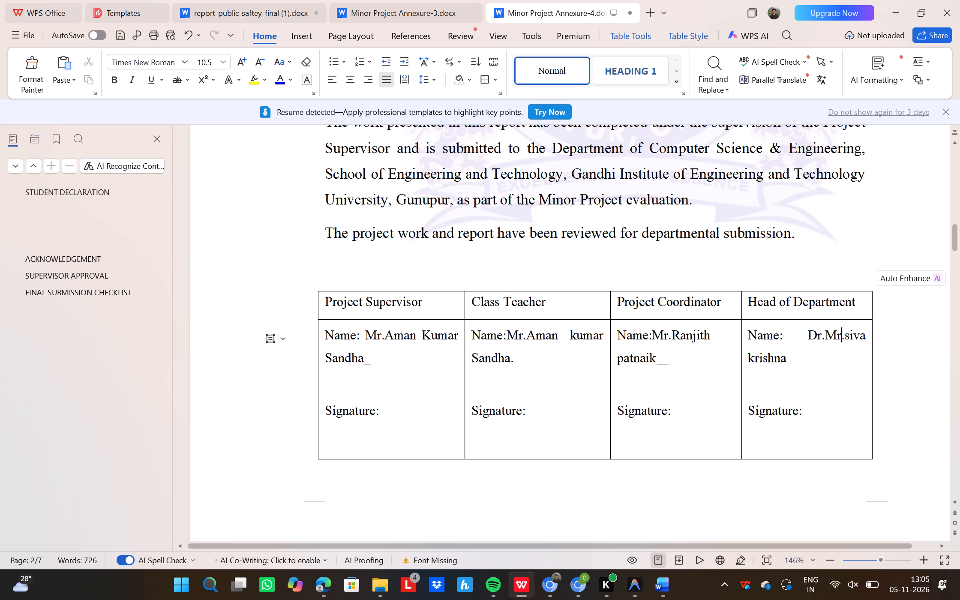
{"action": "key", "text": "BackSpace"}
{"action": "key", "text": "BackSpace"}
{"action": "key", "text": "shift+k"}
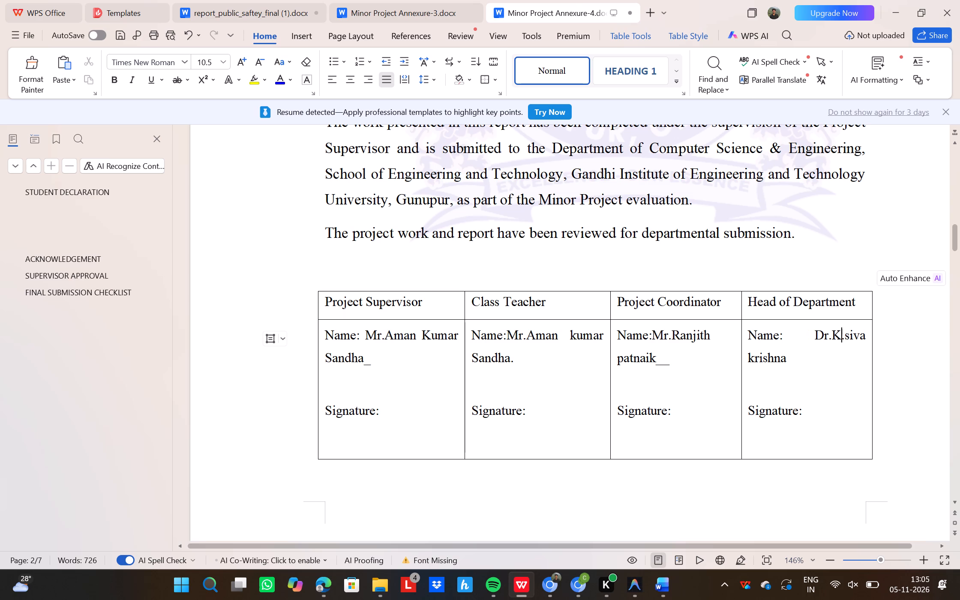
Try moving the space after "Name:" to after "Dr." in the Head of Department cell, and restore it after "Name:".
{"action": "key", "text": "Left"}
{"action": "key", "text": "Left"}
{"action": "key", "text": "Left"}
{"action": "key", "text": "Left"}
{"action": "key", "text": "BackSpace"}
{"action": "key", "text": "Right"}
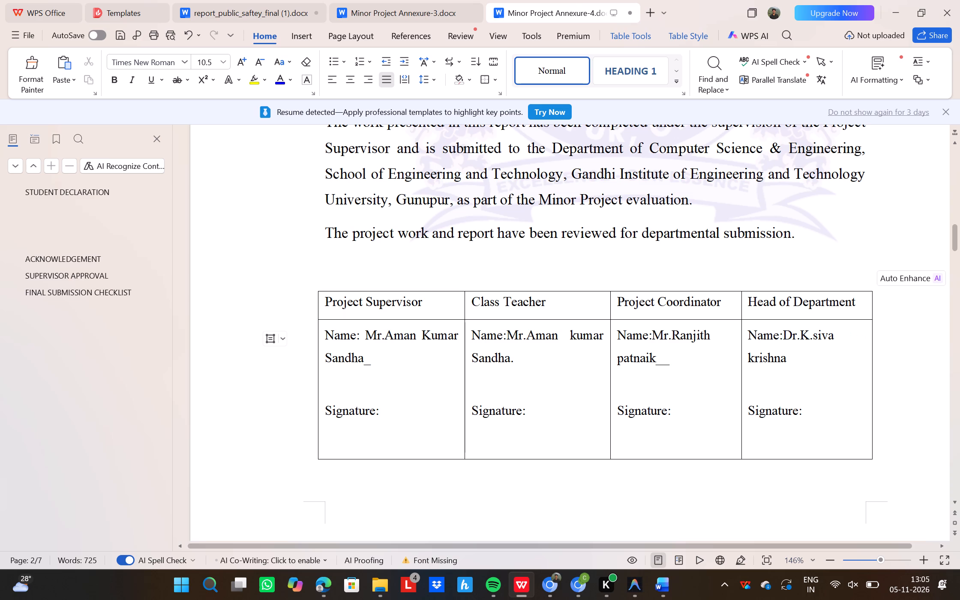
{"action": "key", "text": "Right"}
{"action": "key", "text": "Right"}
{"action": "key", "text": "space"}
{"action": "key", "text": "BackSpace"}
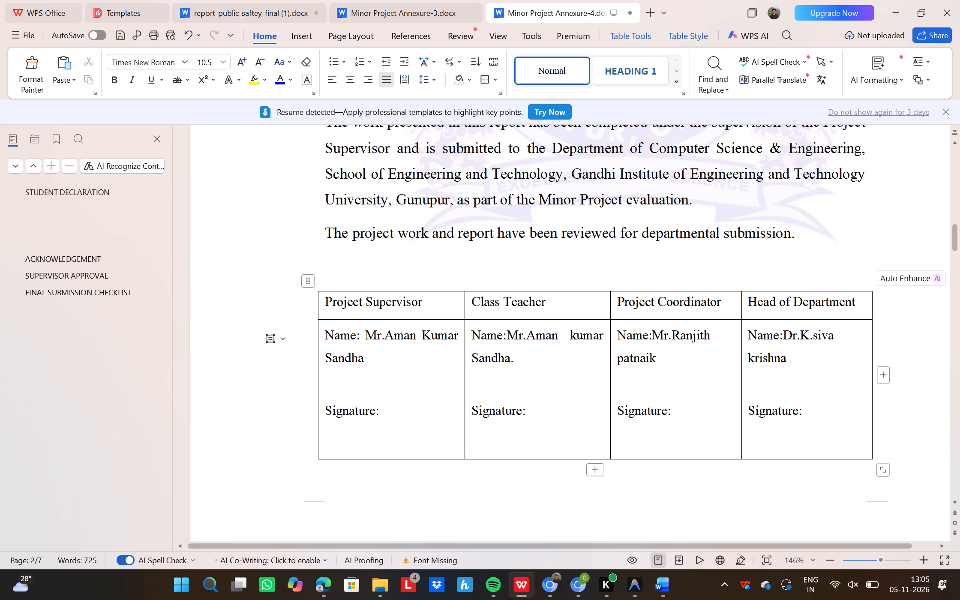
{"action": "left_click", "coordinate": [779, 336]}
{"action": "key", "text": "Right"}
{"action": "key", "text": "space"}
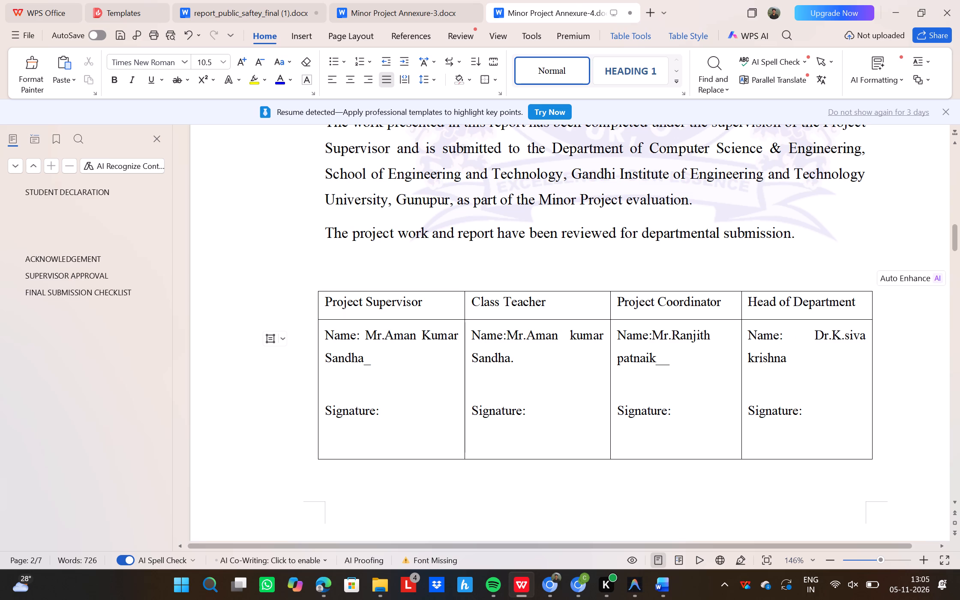
Move the head of department's name onto its own line below "Name:".
{"action": "key", "text": "Return"}
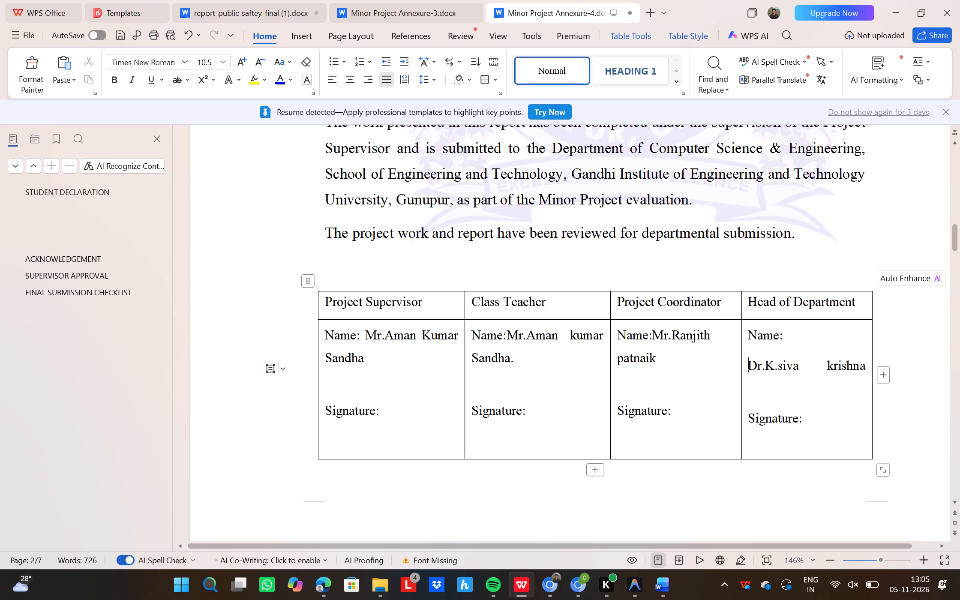
Remove the space between the last two words of the head of department's name.
{"action": "left_click", "coordinate": [823, 364]}
{"action": "key", "text": "BackSpace"}
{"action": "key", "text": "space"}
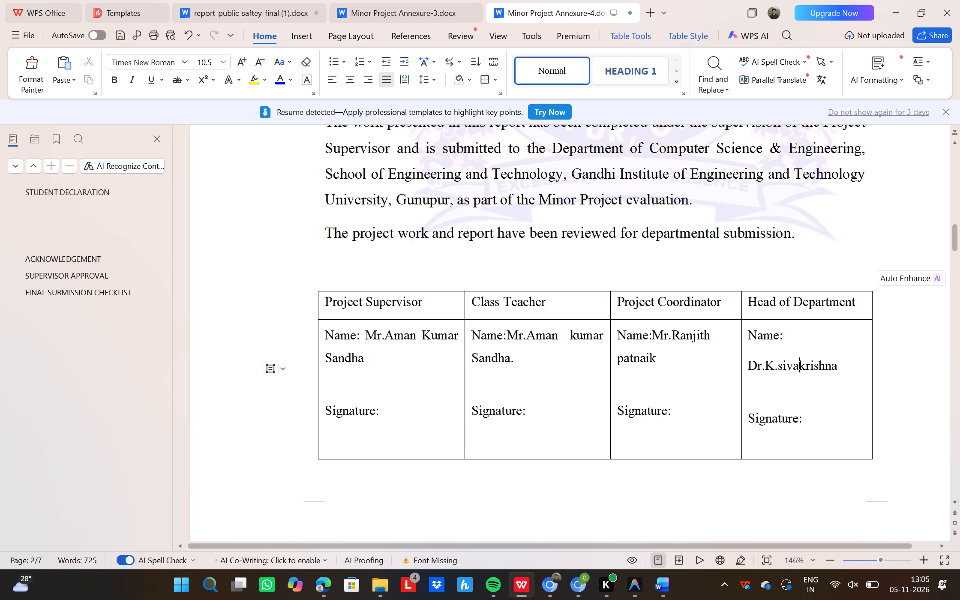
{"action": "key", "text": "BackSpace"}
Capitalise the "s" and the second "k" that start the two joined parts of the head of department's name.
{"action": "key", "text": "Left"}
{"action": "key", "text": "Left"}
{"action": "key", "text": "Left"}
{"action": "key", "text": "BackSpace"}
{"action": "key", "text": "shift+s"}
{"action": "key", "text": "Right"}
{"action": "key", "text": "Right"}
{"action": "key", "text": "Right"}
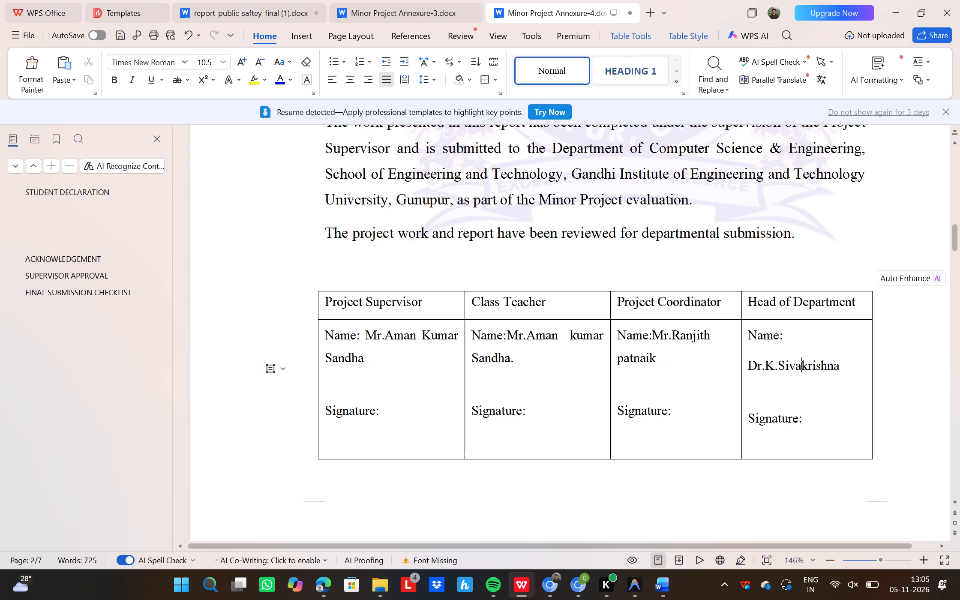
{"action": "key", "text": "Right"}
{"action": "key", "text": "BackSpace"}
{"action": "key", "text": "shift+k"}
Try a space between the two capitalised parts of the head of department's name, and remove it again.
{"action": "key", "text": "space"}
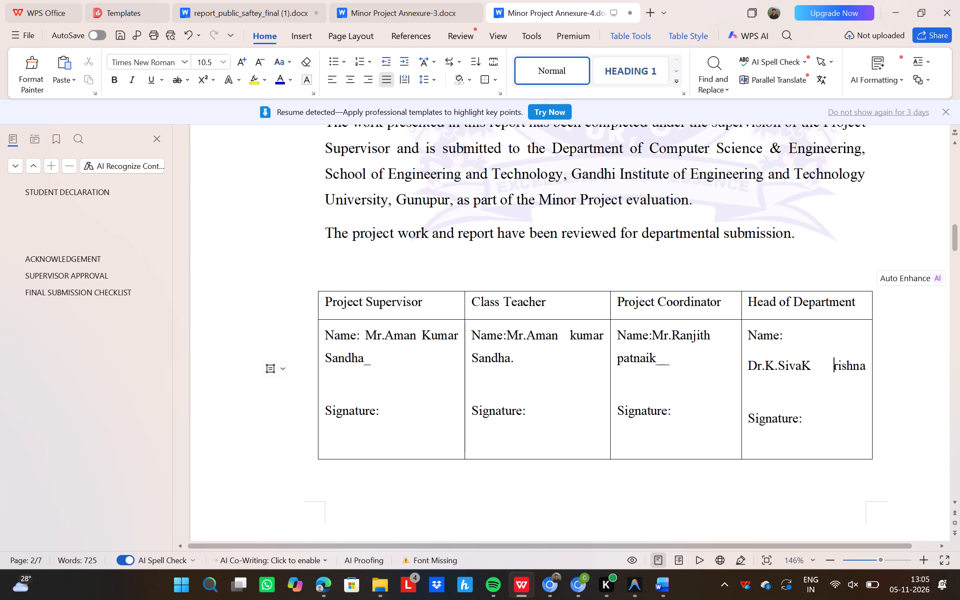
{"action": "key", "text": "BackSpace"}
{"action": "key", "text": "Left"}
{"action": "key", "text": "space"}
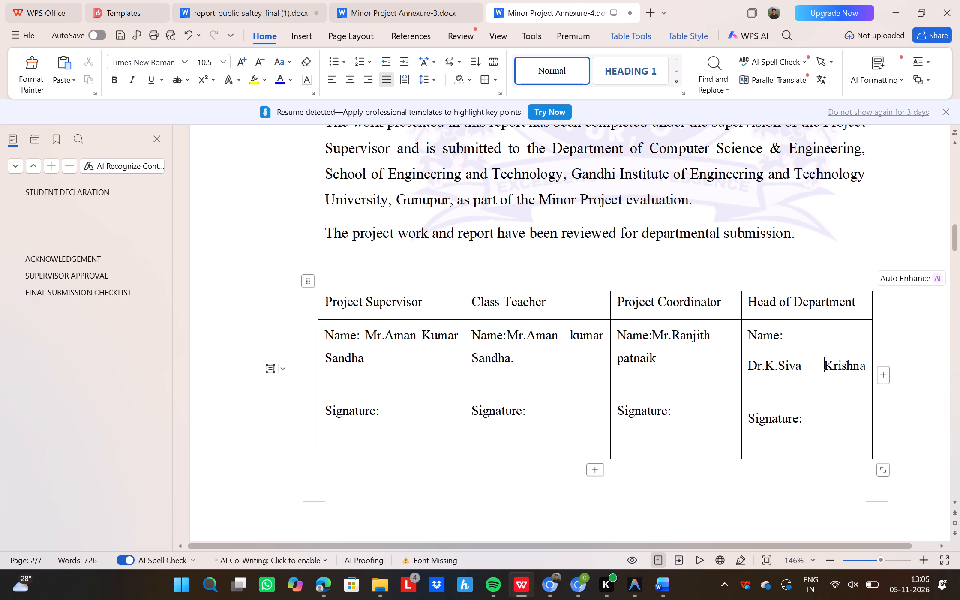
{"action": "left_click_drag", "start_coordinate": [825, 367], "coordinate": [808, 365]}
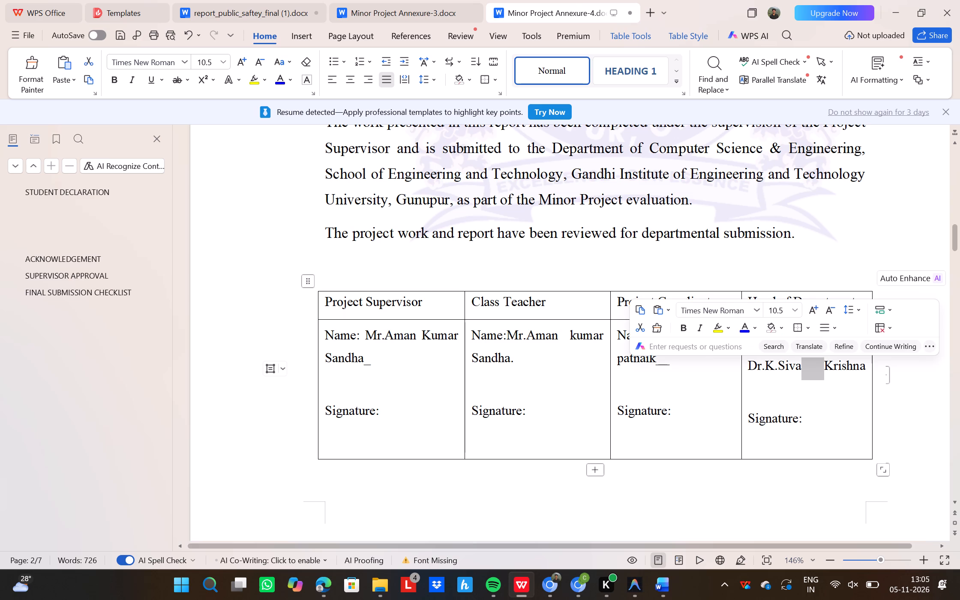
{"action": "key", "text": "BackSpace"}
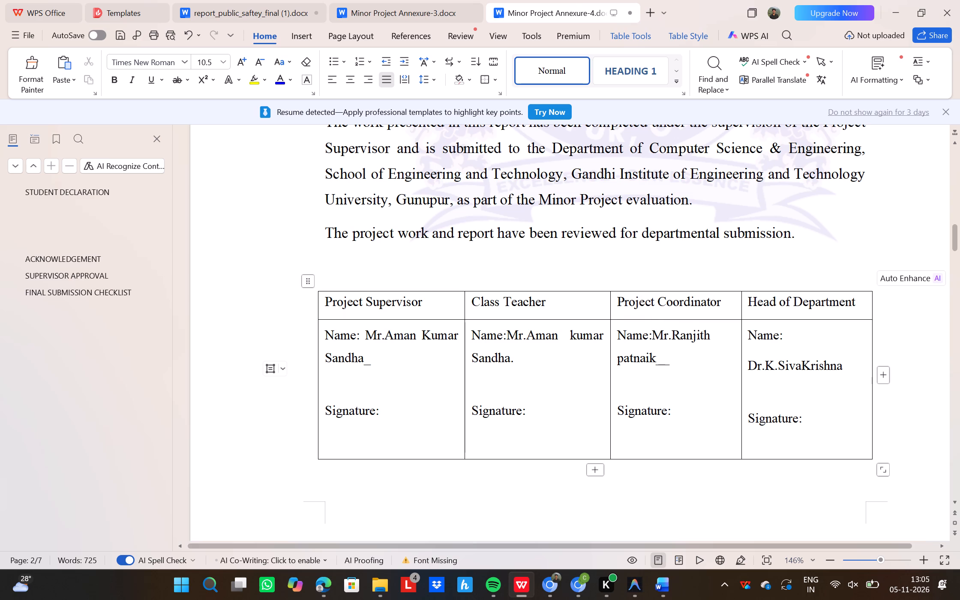
Examine the Student Declaration, Acknowledgement, Supervisor Approval and Final Submission Checklist pages for parts that still need filling in.
{"action": "scroll", "coordinate": [663, 493], "scroll_direction": "down", "scroll_amount": 3}
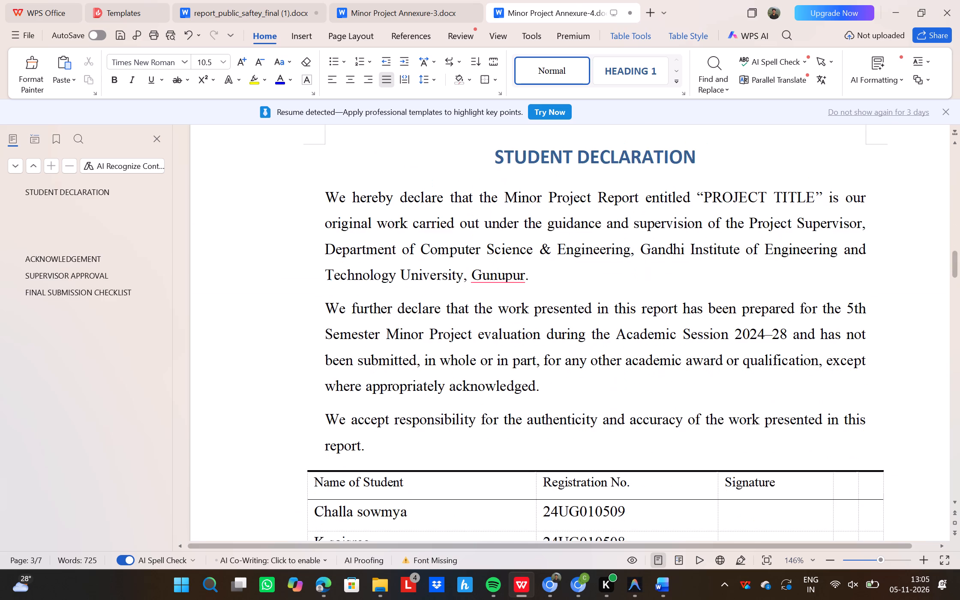
{"action": "scroll", "coordinate": [663, 493], "scroll_direction": "down", "scroll_amount": 6}
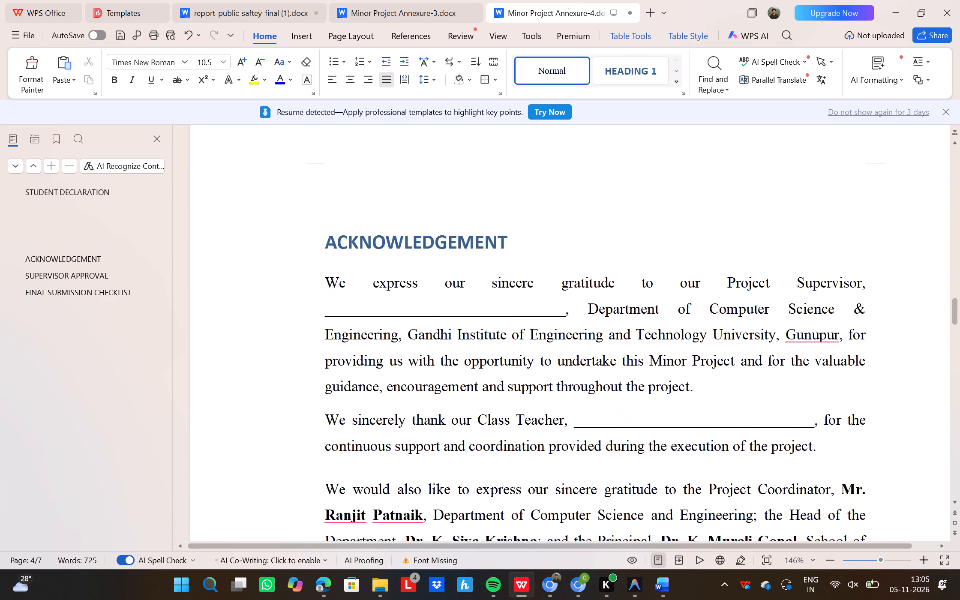
{"action": "scroll", "coordinate": [663, 493], "scroll_direction": "down", "scroll_amount": 6}
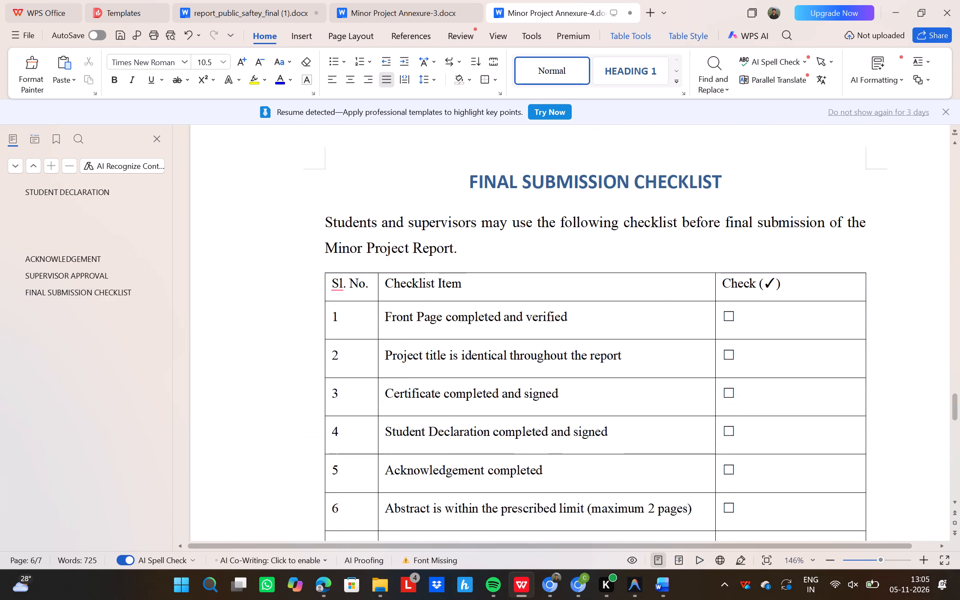
{"action": "scroll", "coordinate": [663, 493], "scroll_direction": "down", "scroll_amount": 4}
{"action": "scroll", "coordinate": [663, 493], "scroll_direction": "right", "scroll_amount": 1}
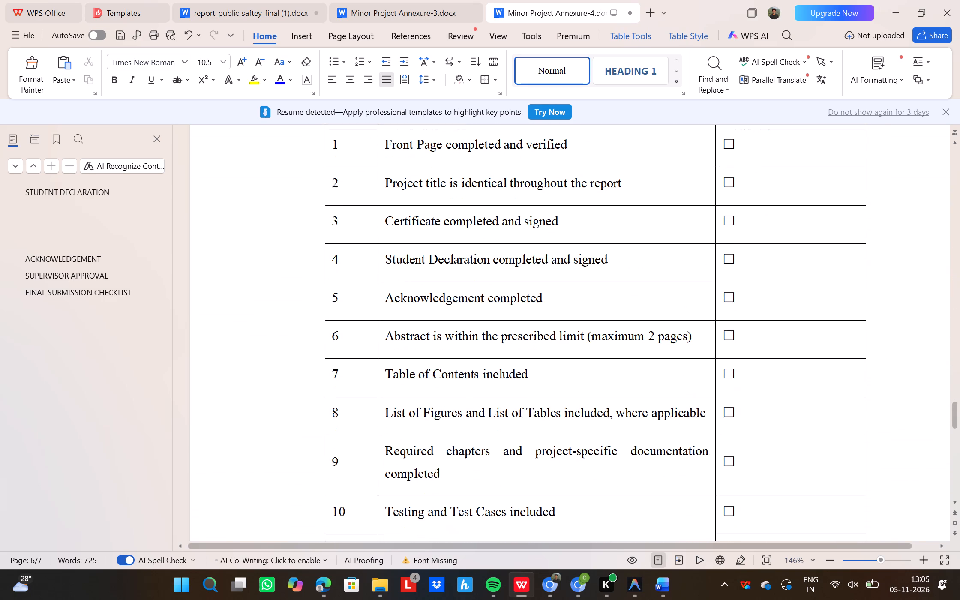
{"action": "scroll", "coordinate": [663, 493], "scroll_direction": "right", "scroll_amount": 3}
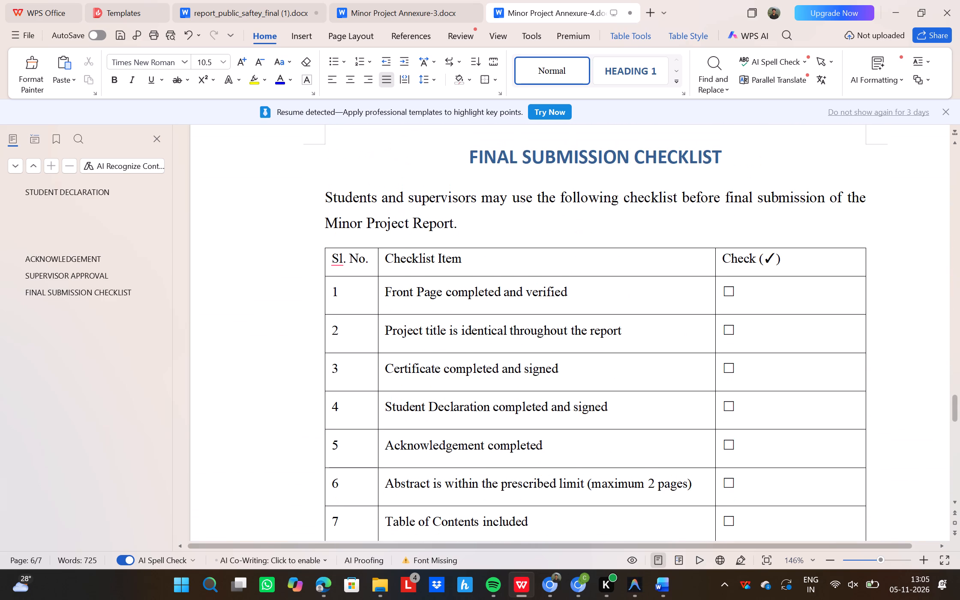
{"action": "scroll", "coordinate": [663, 493], "scroll_direction": "right", "scroll_amount": 2}
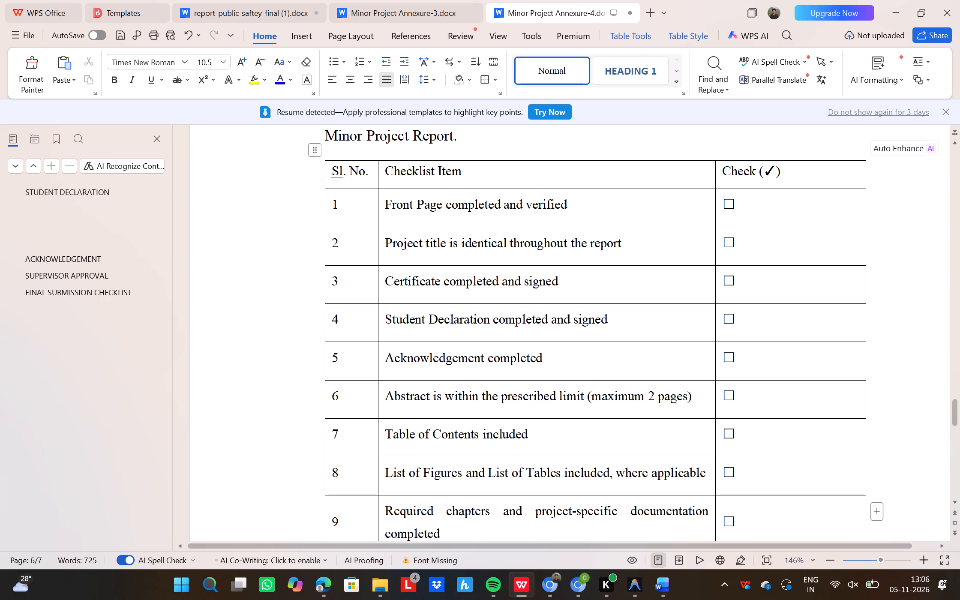
{"action": "scroll", "coordinate": [520, 299], "scroll_direction": "down", "scroll_amount": 2}
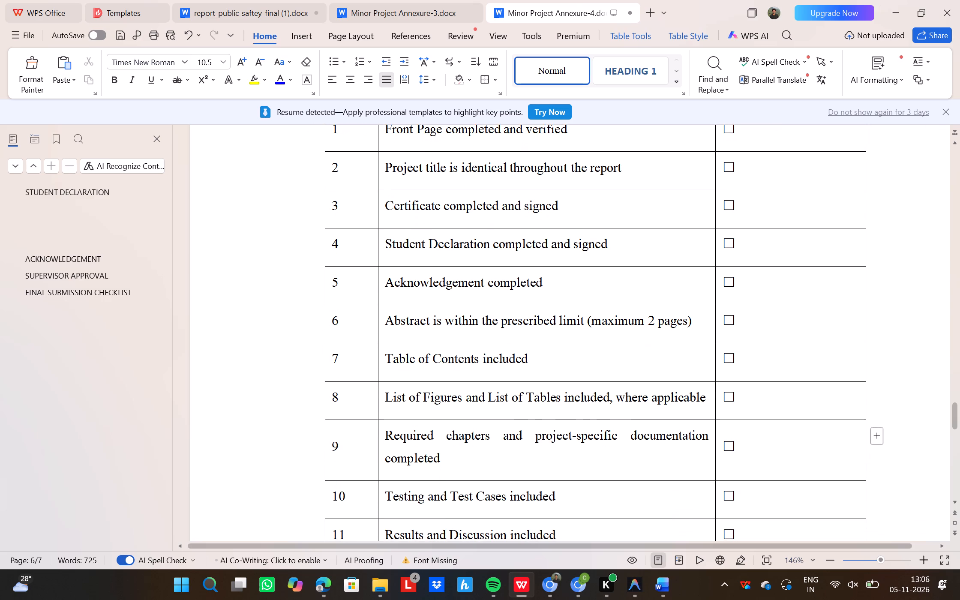
{"action": "scroll", "coordinate": [520, 299], "scroll_direction": "down", "scroll_amount": 2}
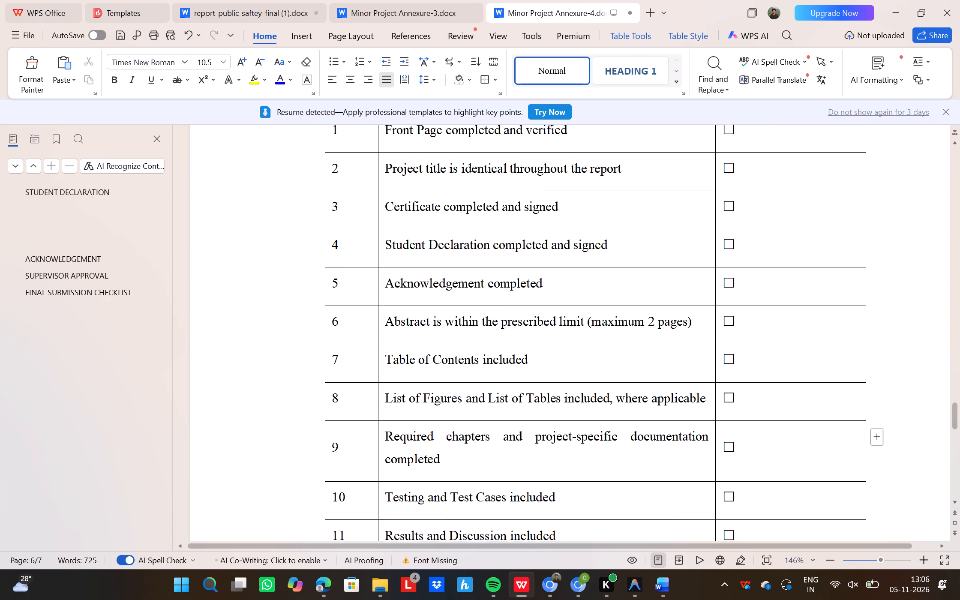
{"action": "scroll", "coordinate": [520, 299], "scroll_direction": "down", "scroll_amount": 1}
{"action": "scroll", "coordinate": [520, 299], "scroll_direction": "up", "scroll_amount": 1}
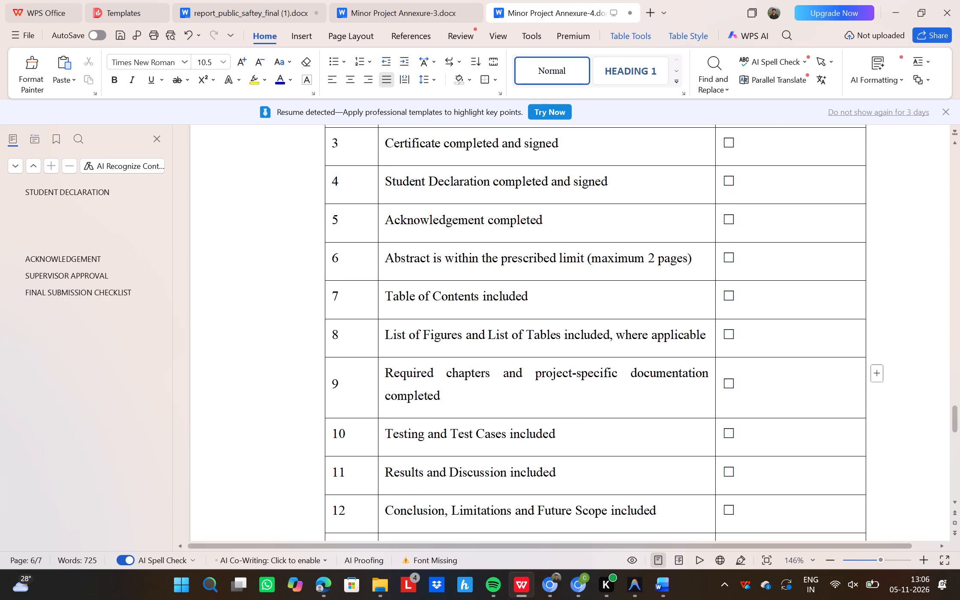
{"action": "scroll", "coordinate": [520, 299], "scroll_direction": "up", "scroll_amount": 5}
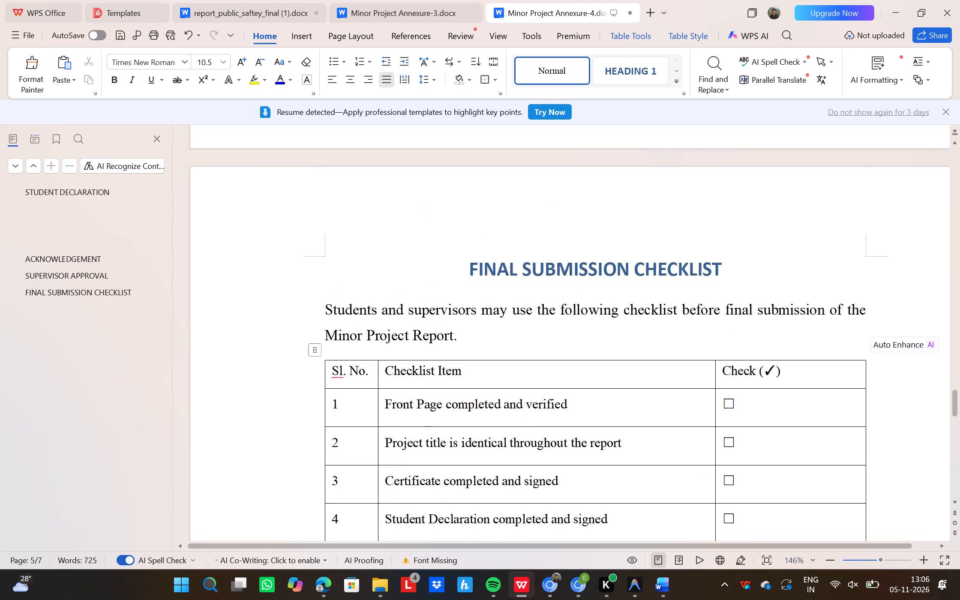
{"action": "scroll", "coordinate": [520, 299], "scroll_direction": "up", "scroll_amount": 7}
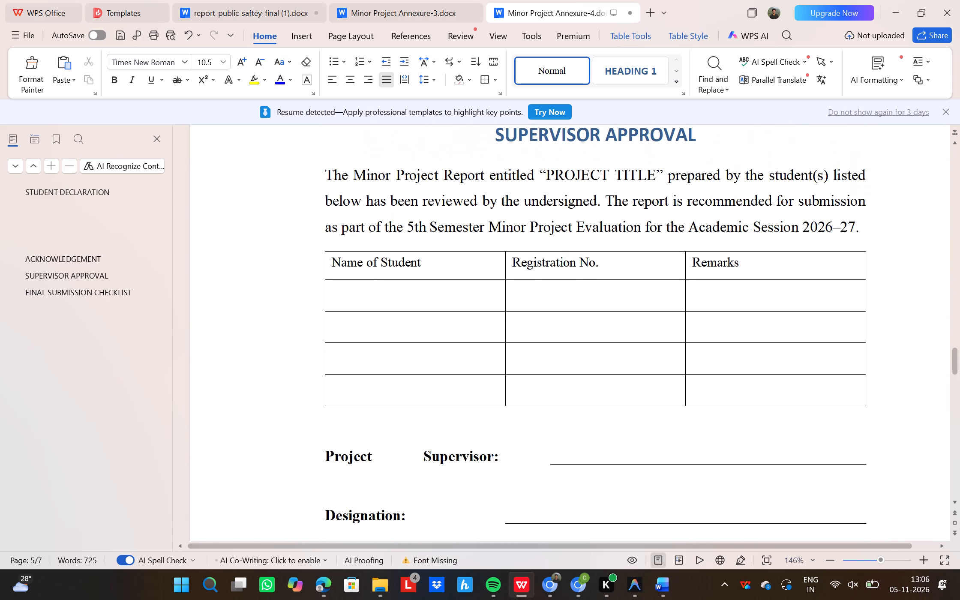
{"action": "scroll", "coordinate": [520, 299], "scroll_direction": "down", "scroll_amount": 4}
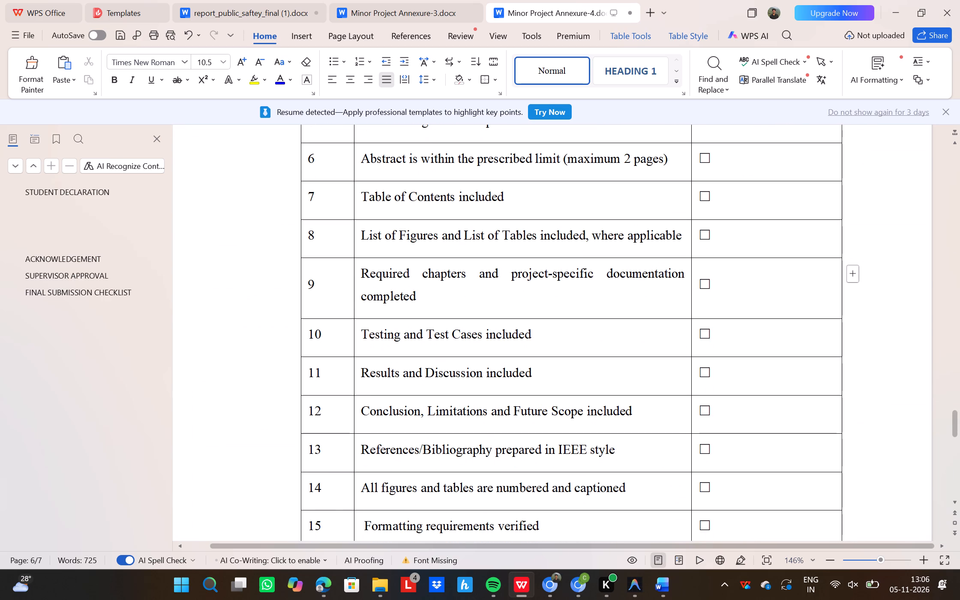
{"action": "scroll", "coordinate": [520, 299], "scroll_direction": "down", "scroll_amount": 1}
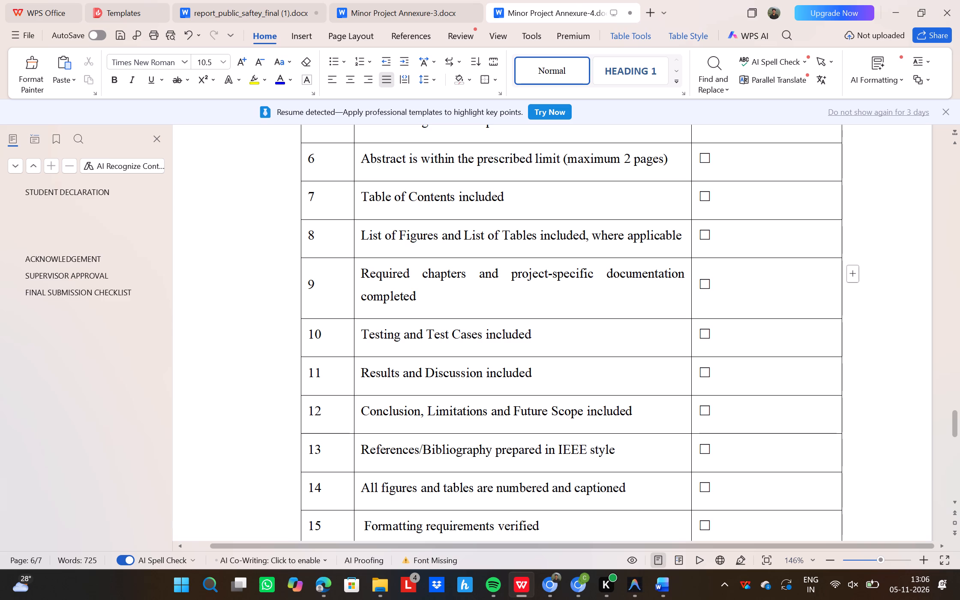
{"action": "scroll", "coordinate": [520, 299], "scroll_direction": "down", "scroll_amount": 2}
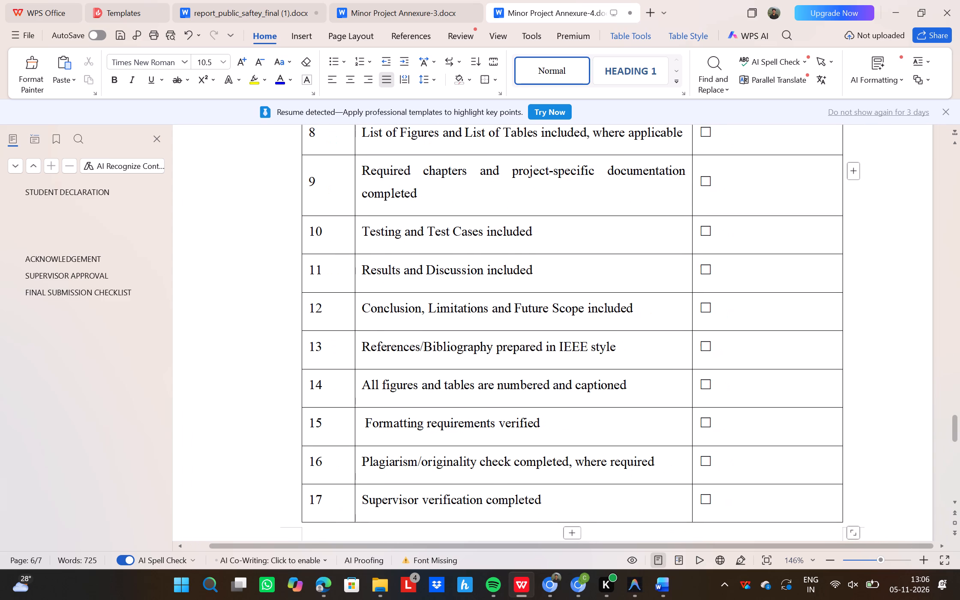